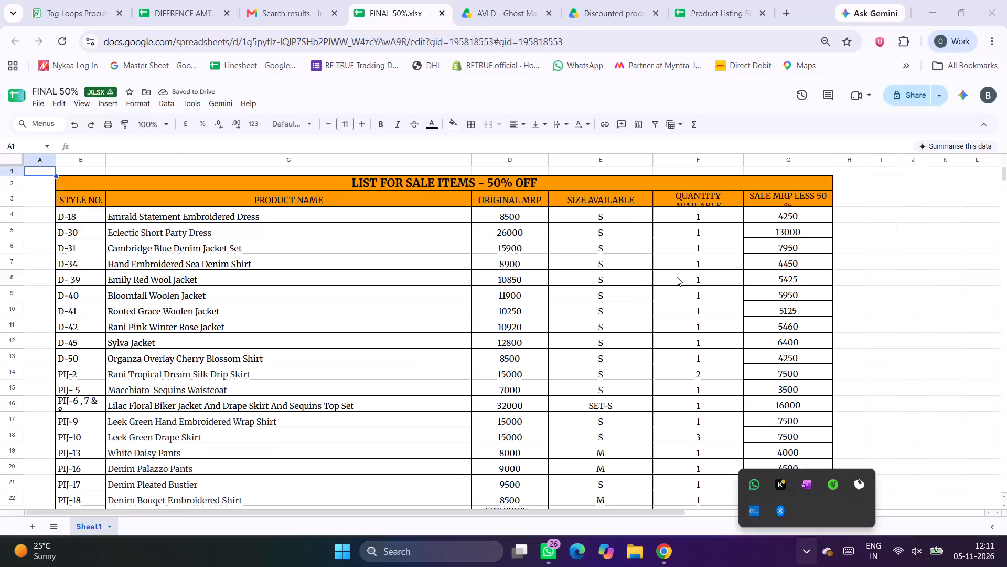
# Look through the 50% off sale list in the FINAL 50% sheet, from the first styles past the last rows.
pyautogui.click(398, 355)
pyautogui.scroll(-7, 678, 357)
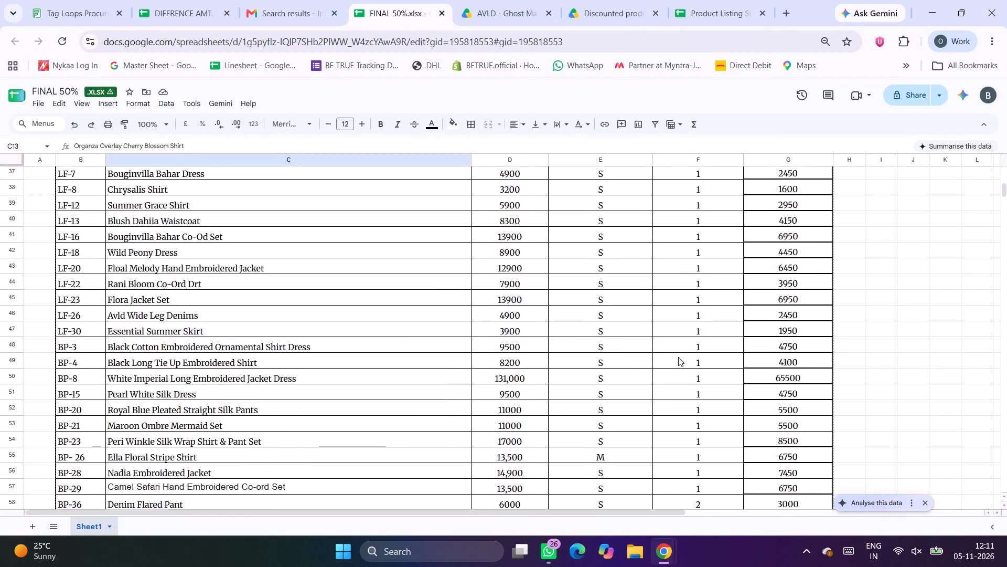
pyautogui.scroll(-10, 678, 357)
pyautogui.scroll(3, 678, 357)
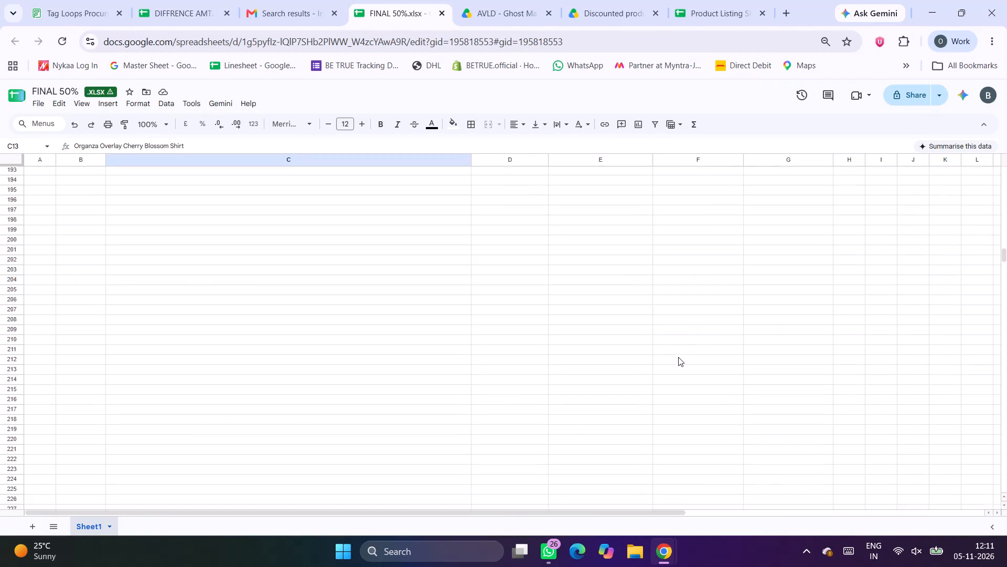
pyautogui.scroll(10, 678, 357)
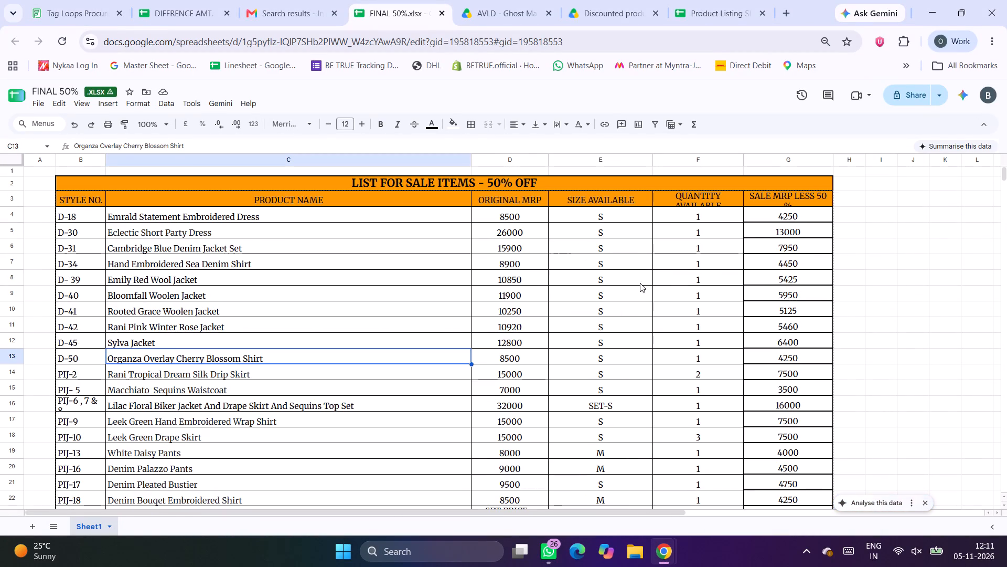
# Move the FINAL 50% browser tab to the end of the row and close the Product Listing Sheet.
pyautogui.moveTo(416, 0); pyautogui.dragTo(741, 0)
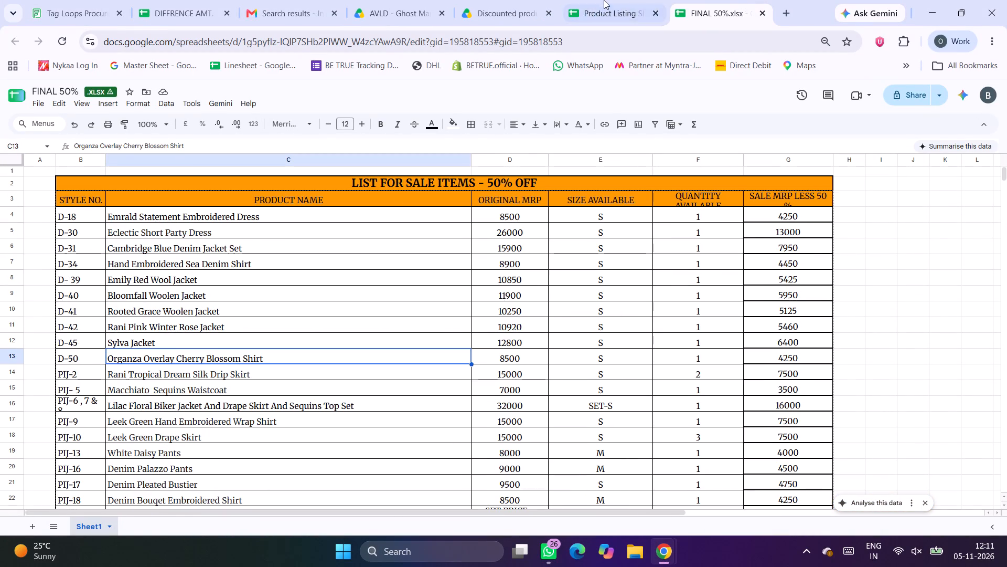
pyautogui.click(604, 0)
pyautogui.click(655, 13)
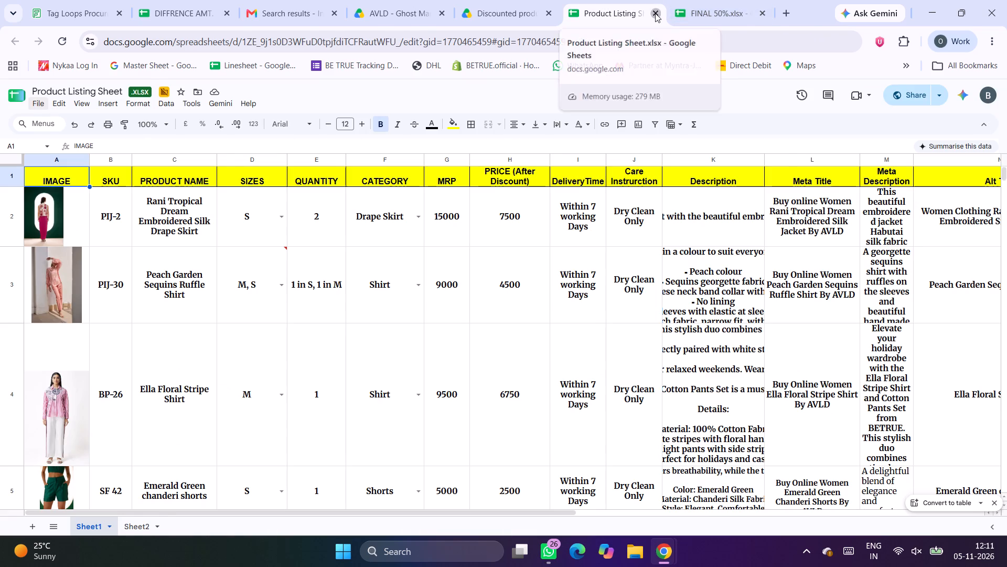
# Open the AVLD shop website, shopavld.com, in a new browser tab.
pyautogui.click(785, 12)
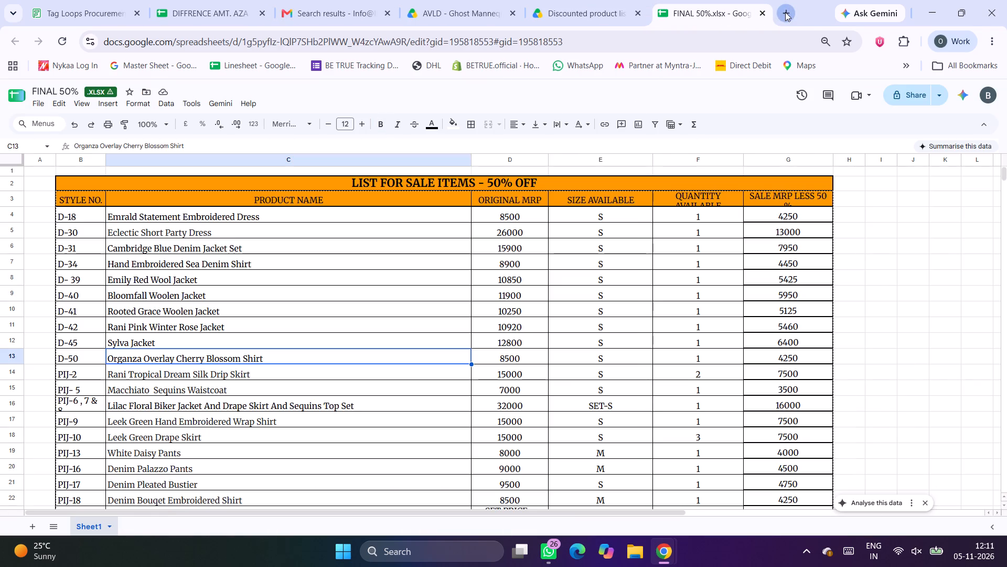
pyautogui.write('avld')
pyautogui.press('Return')
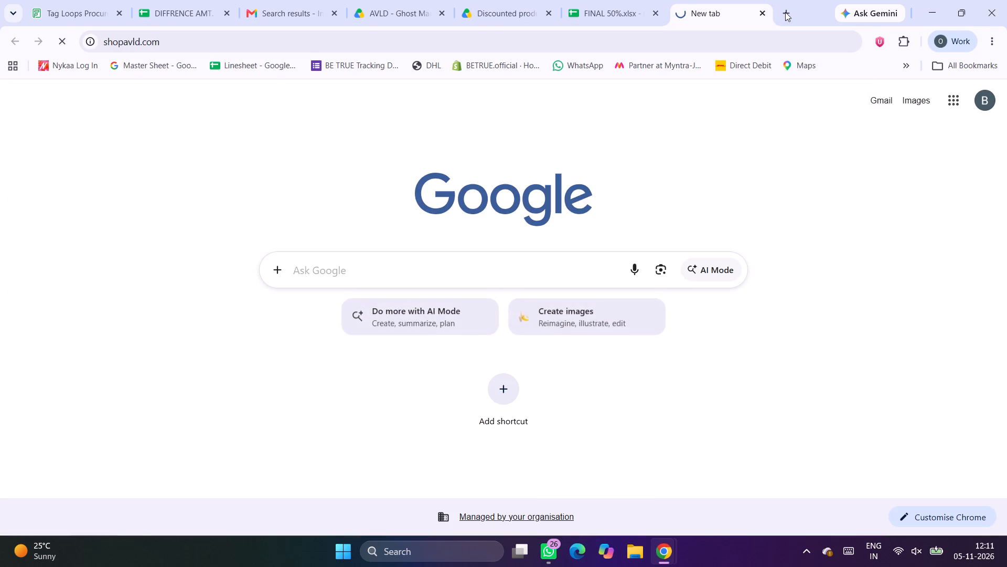
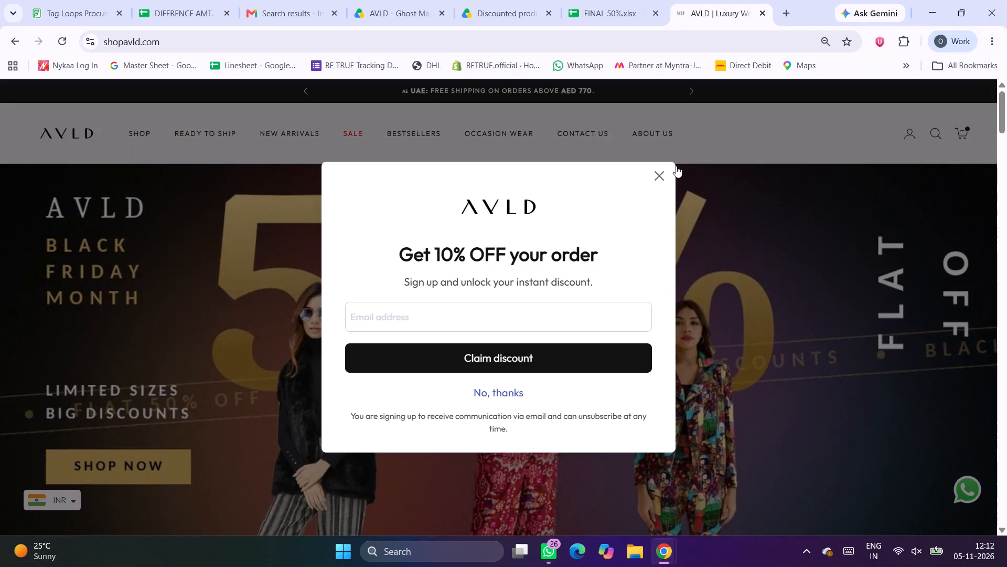
# Dismiss the 10% off sign-up offer covering the AVLD shop home page.
pyautogui.click(662, 174)
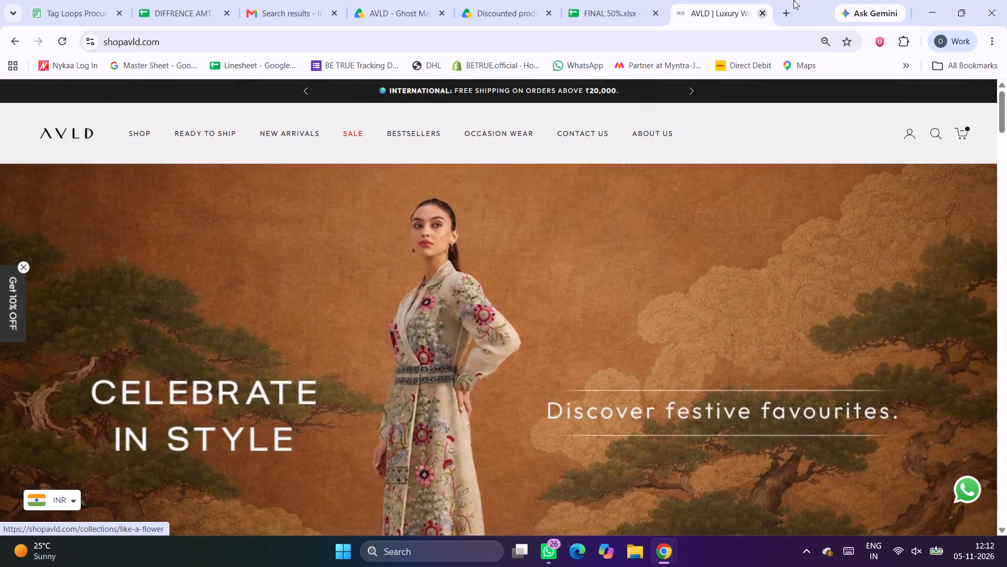
# Open a new empty browser tab alongside the AVLD shop website.
pyautogui.click(787, 17)
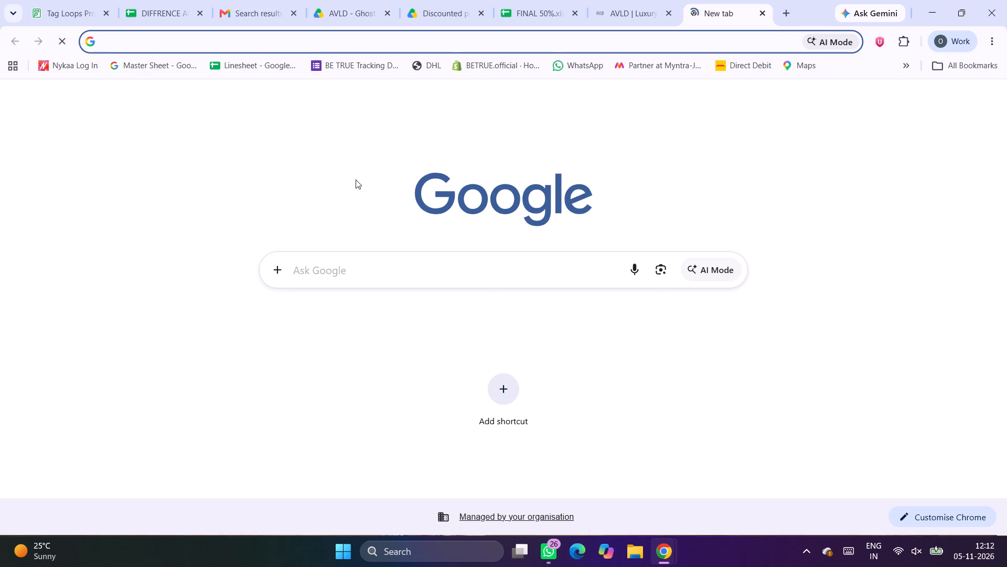
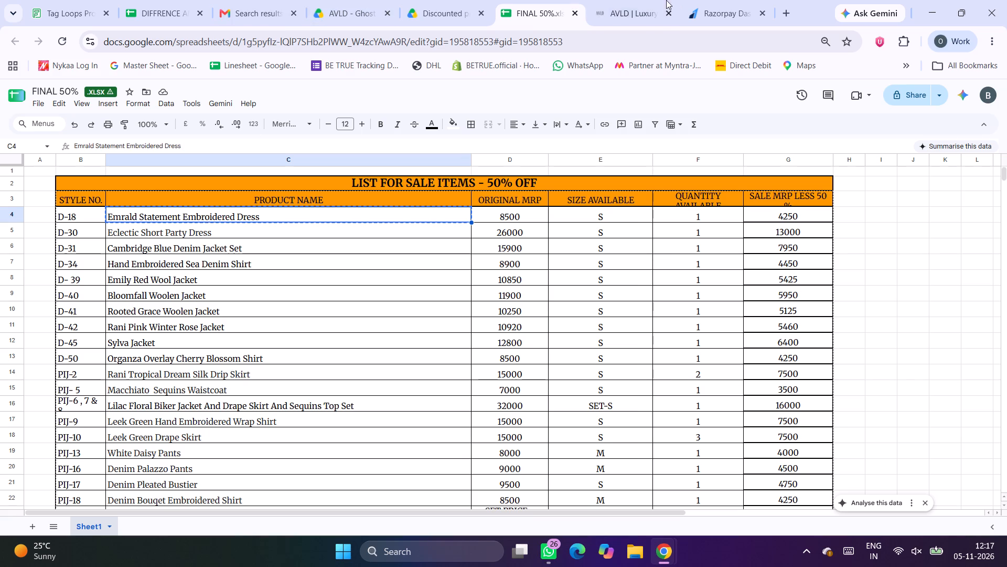
# Search the AVLD shop for "Emrald Statement Embroidered Dress" and open that dress's product page.
pyautogui.click(679, 0)
pyautogui.click(929, 134)
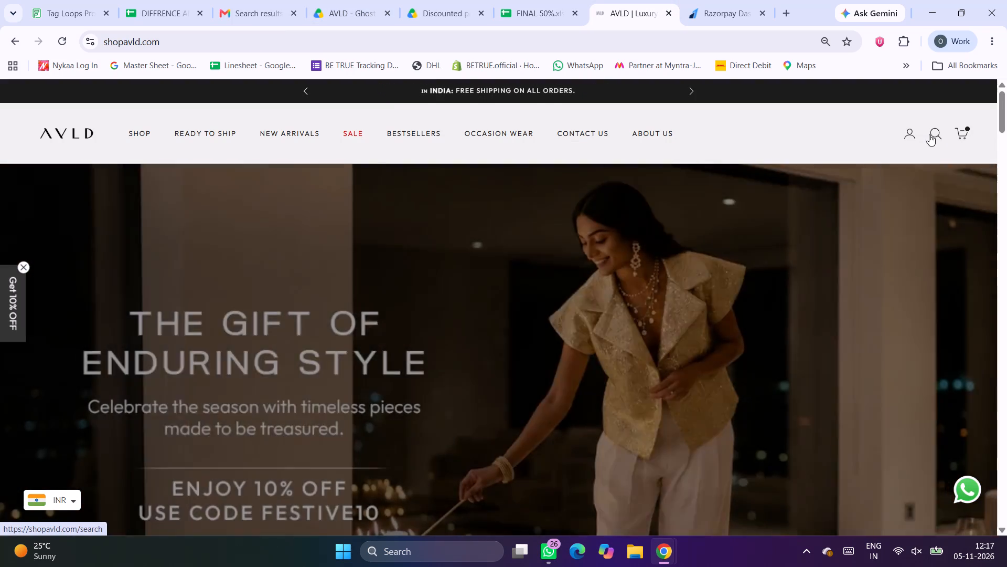
pyautogui.hotkey('ctrl', 'v')
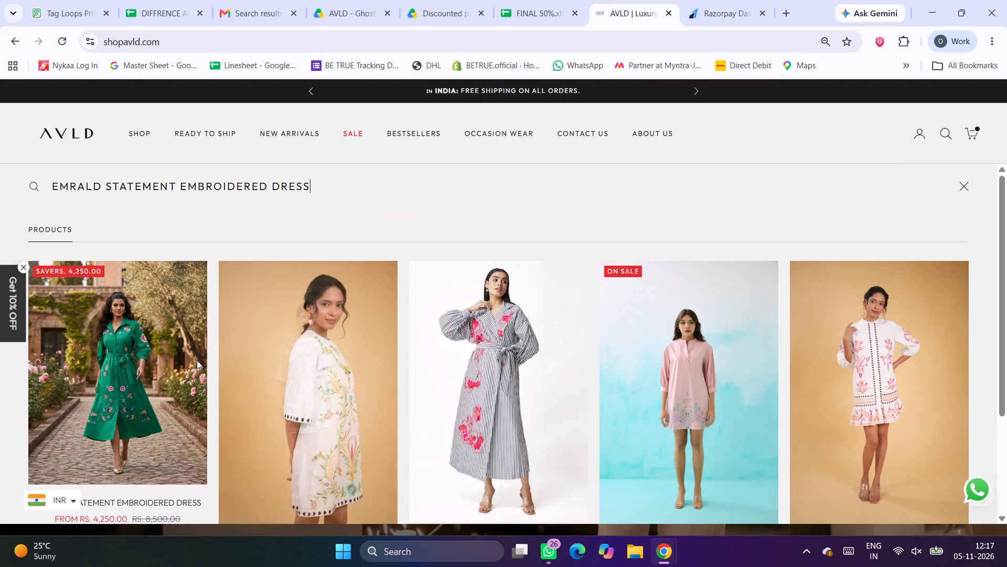
pyautogui.click(155, 363)
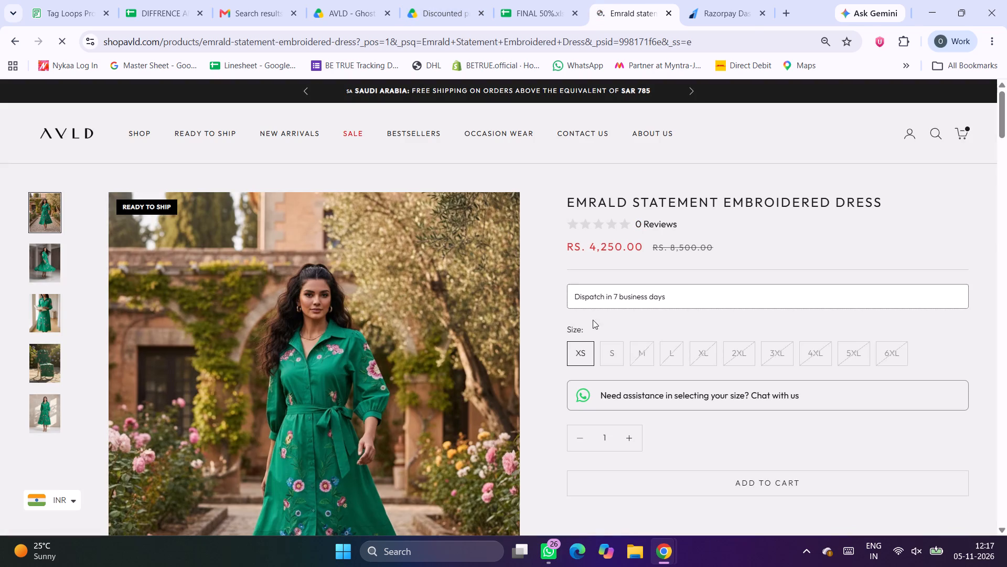
# Check the Emrald dress's entry in the 50% off list against its product page, viewing the S and XS size options.
pyautogui.click(533, 0)
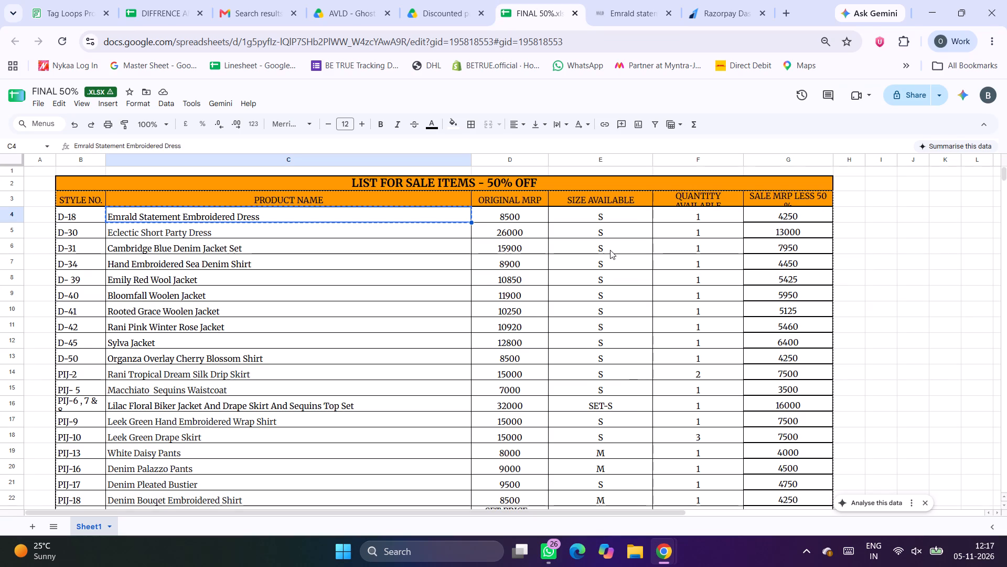
pyautogui.click(637, 0)
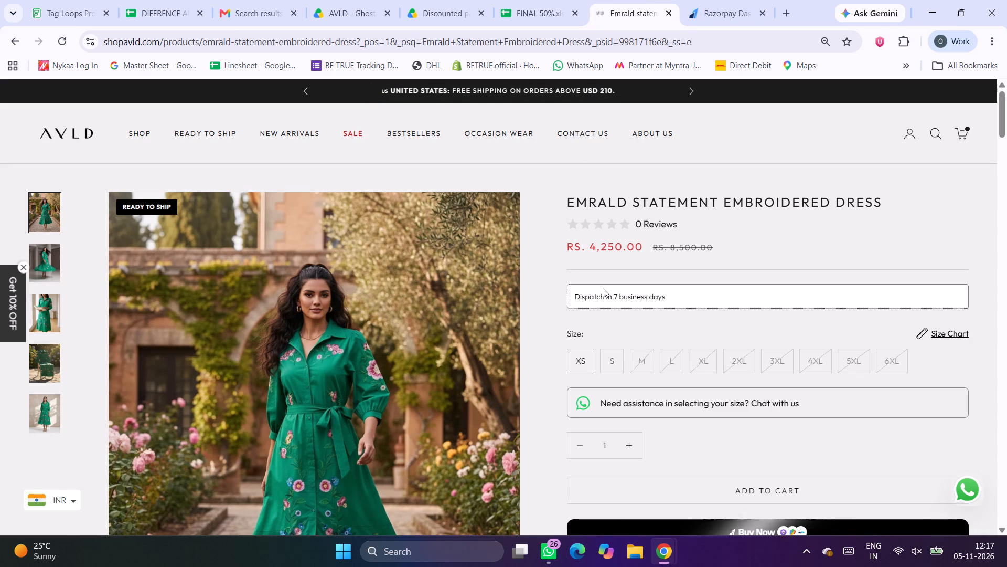
pyautogui.click(614, 361)
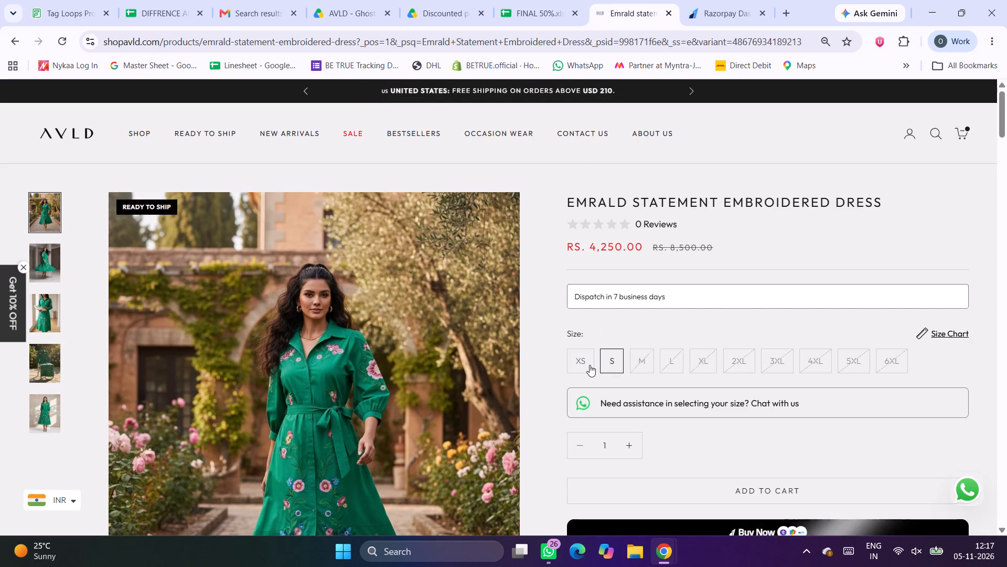
pyautogui.click(590, 364)
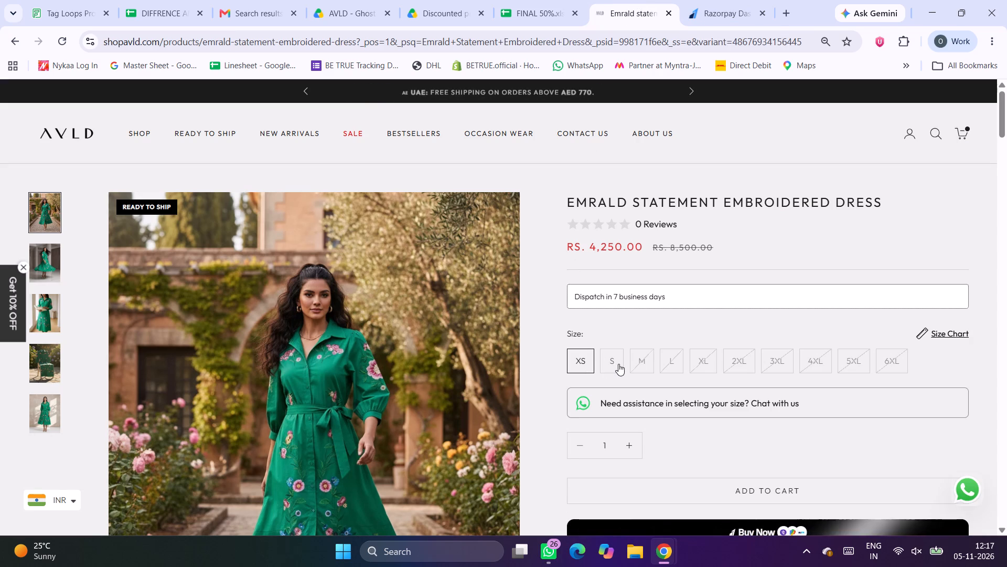
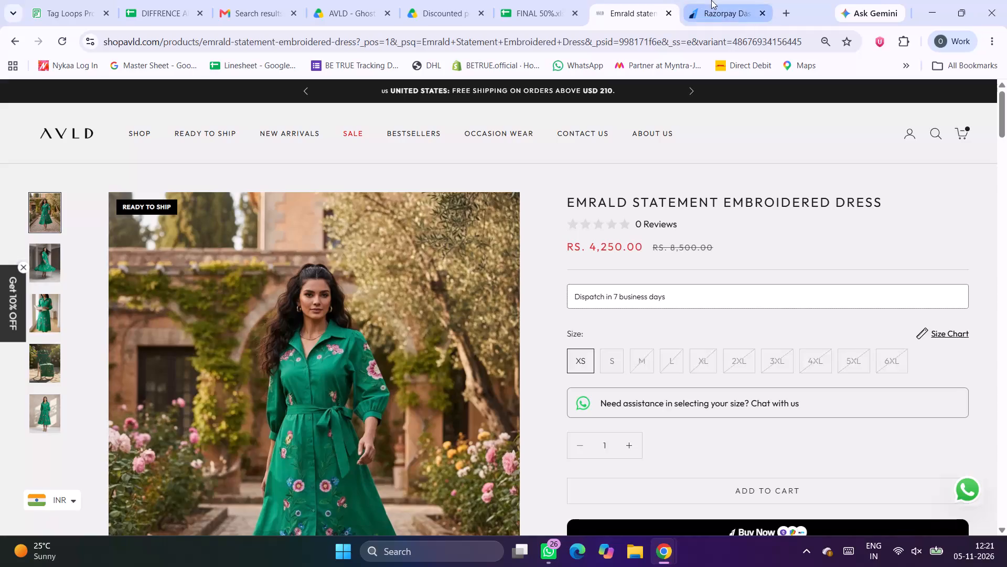
# Return to the FINAL 50% sale list spreadsheet and select an empty cell beside the table.
pyautogui.click(559, 0)
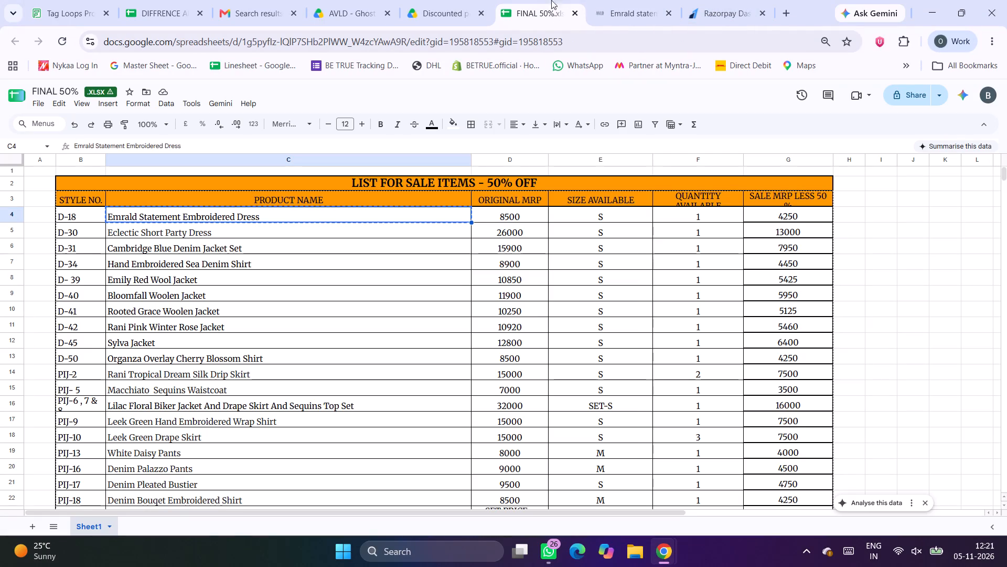
pyautogui.click(923, 281)
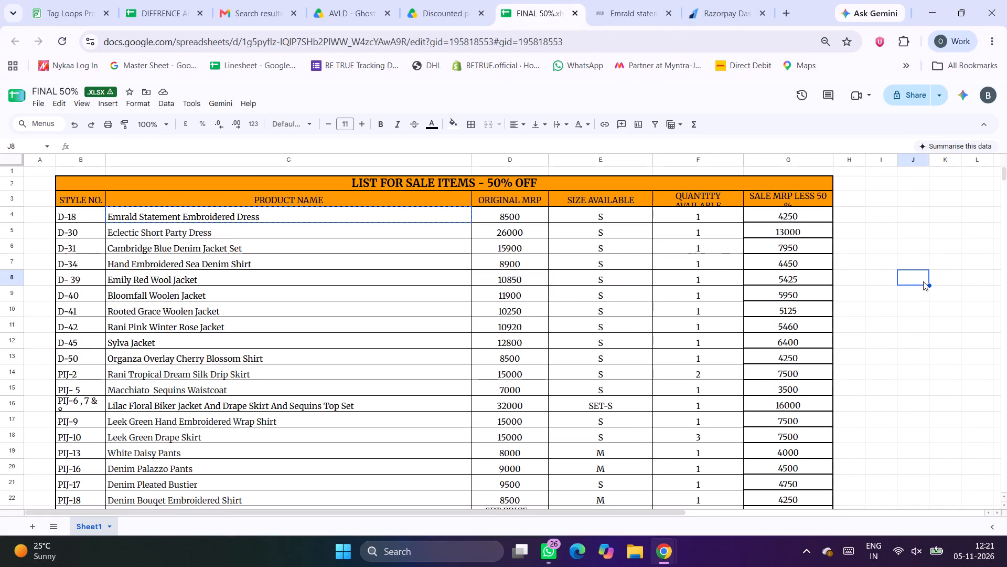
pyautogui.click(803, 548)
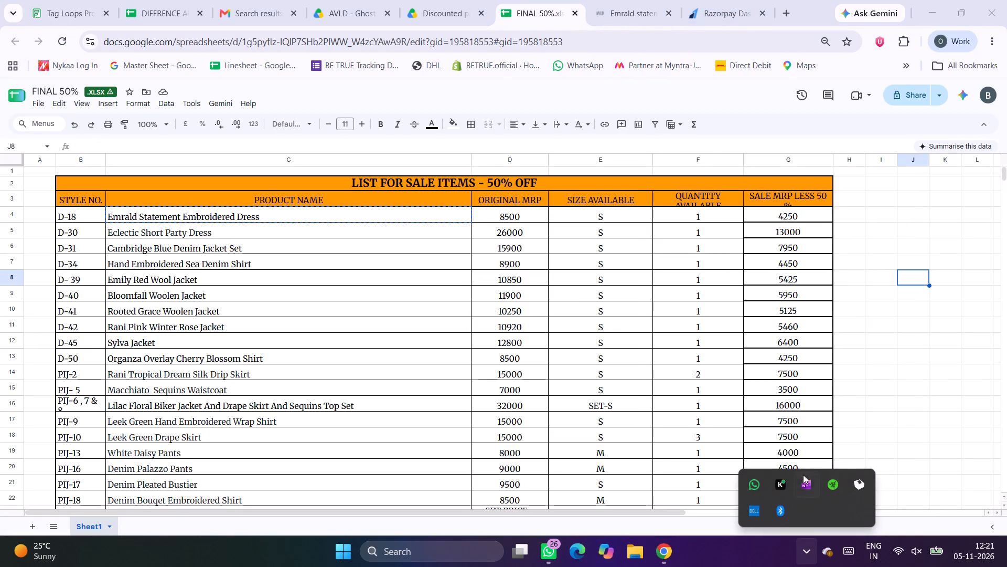
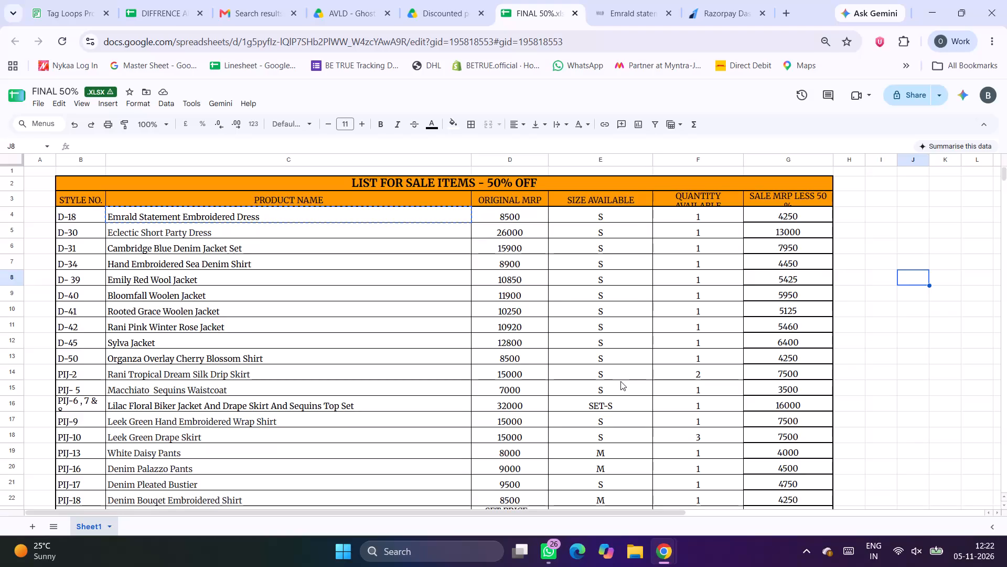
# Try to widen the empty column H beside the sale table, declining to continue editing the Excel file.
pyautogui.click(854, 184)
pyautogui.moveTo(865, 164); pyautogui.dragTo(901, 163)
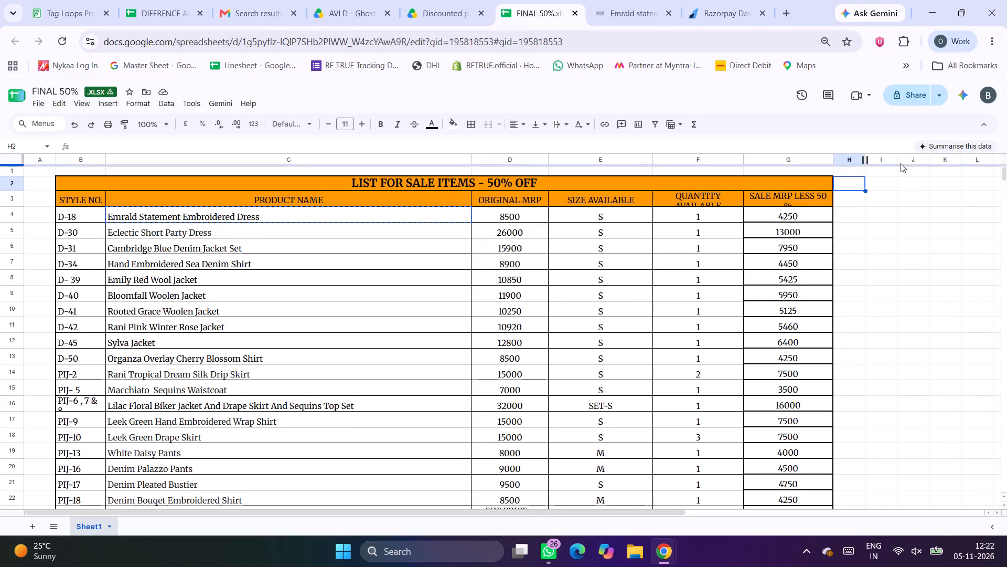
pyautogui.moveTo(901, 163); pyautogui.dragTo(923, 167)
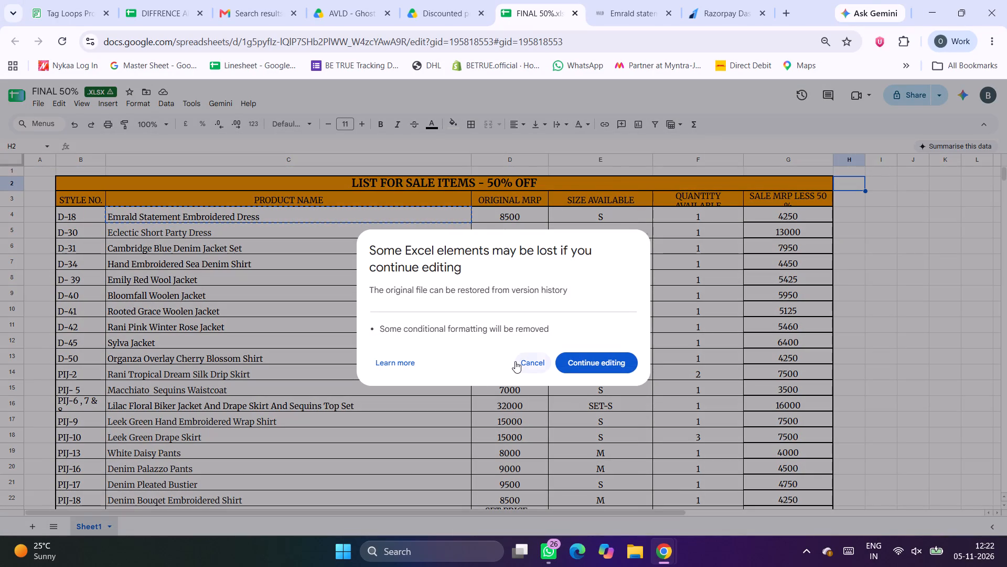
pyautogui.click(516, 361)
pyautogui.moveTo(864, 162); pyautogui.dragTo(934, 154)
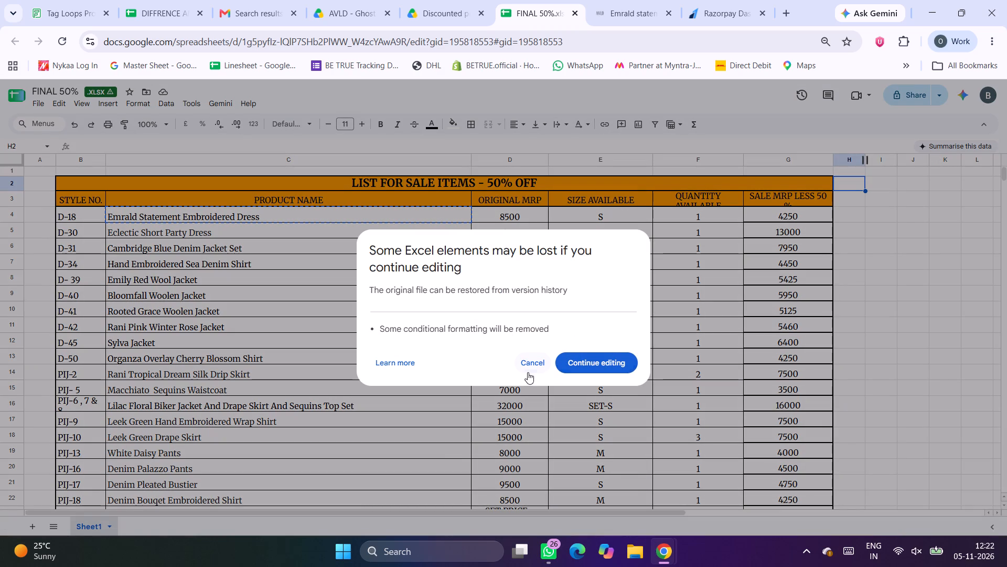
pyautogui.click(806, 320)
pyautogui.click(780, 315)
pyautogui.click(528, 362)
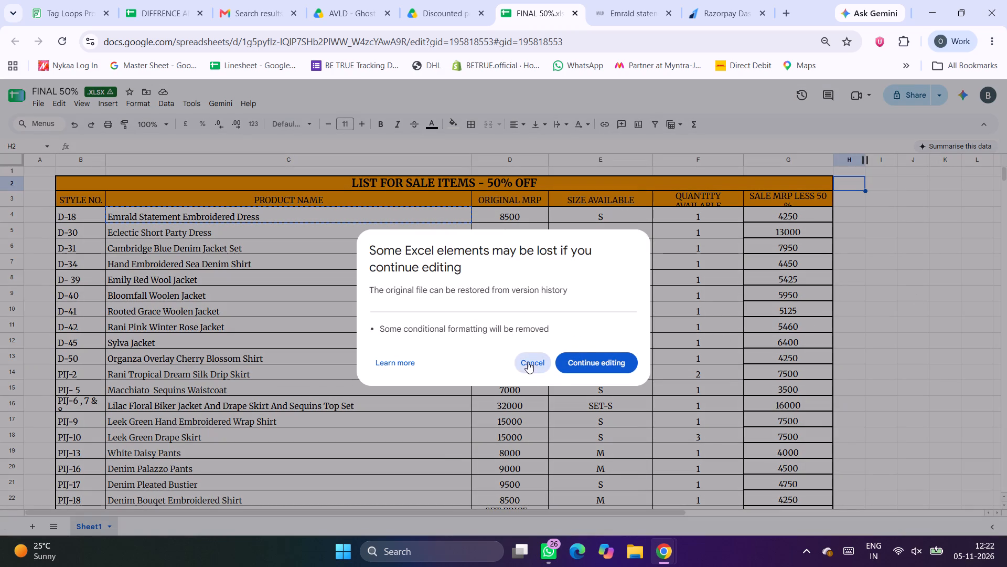
# Close the FINAL 50% sale list spreadsheet, returning to the Emrald Statement Embroidered Dress product page.
pyautogui.click(920, 292)
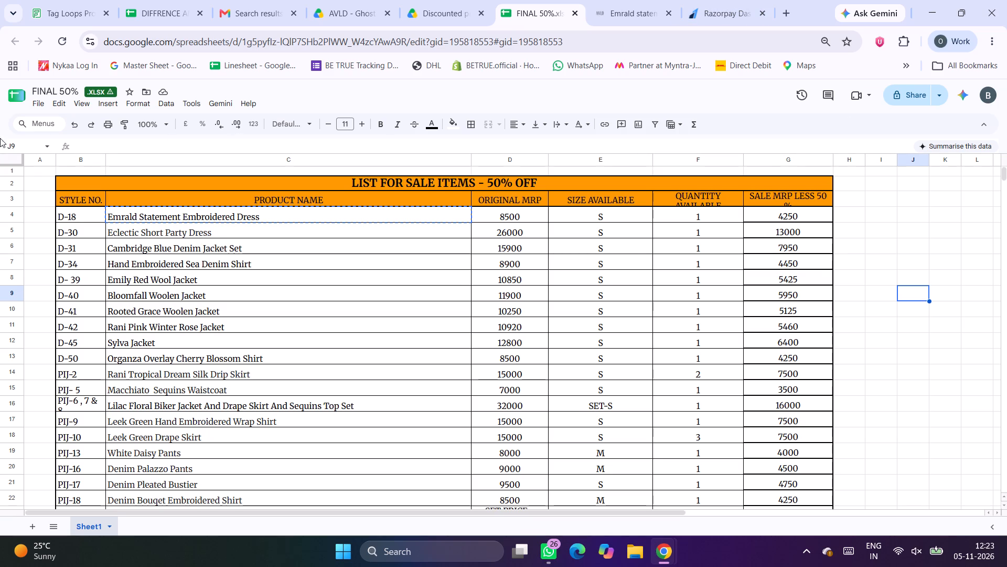
pyautogui.click(580, 10)
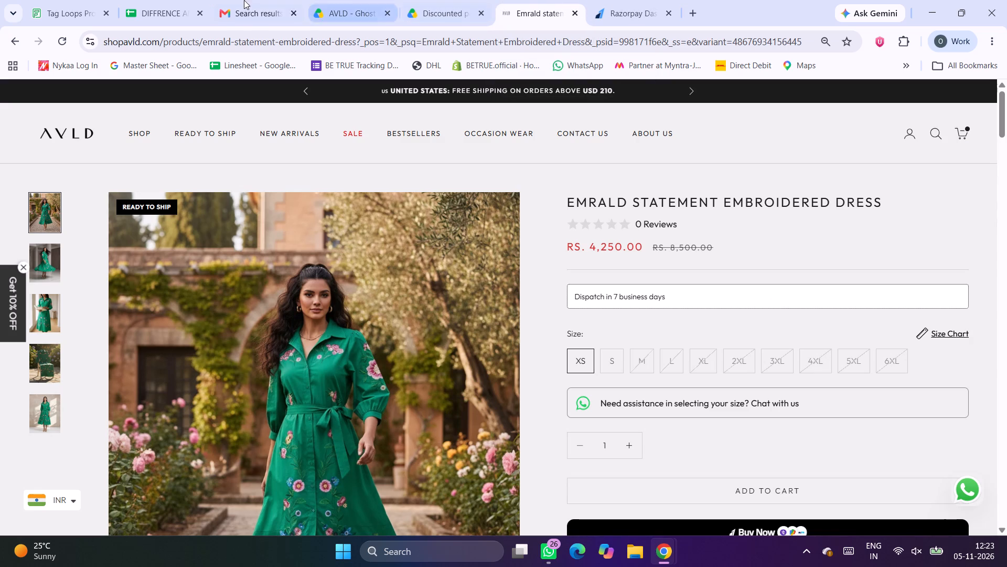
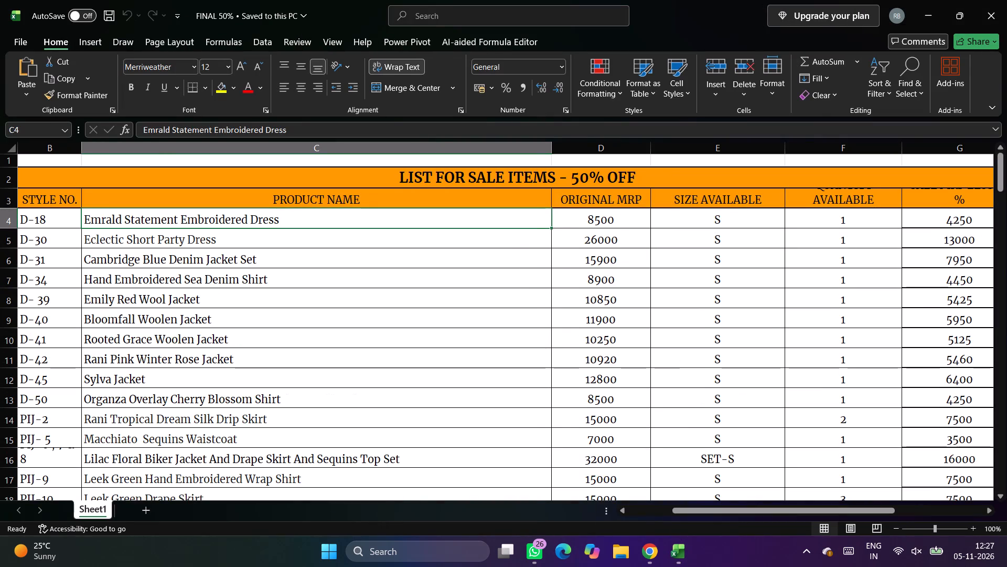
# Widen the empty column H beside the sale table and merge and center cells H2:H3 for a header.
pyautogui.hscroll(-4, 674, 354)
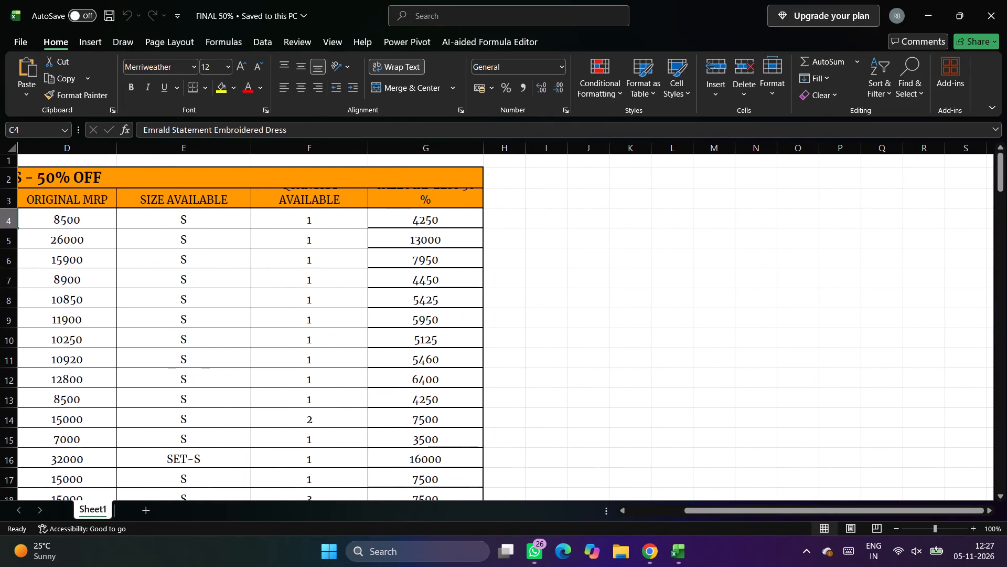
pyautogui.click(508, 183)
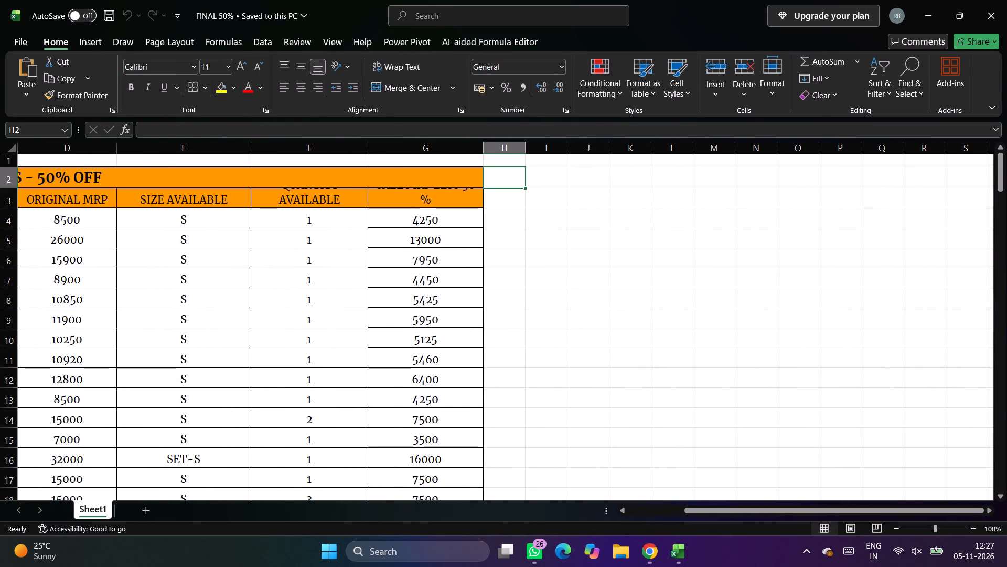
pyautogui.moveTo(526, 148); pyautogui.dragTo(660, 169)
pyautogui.moveTo(570, 176); pyautogui.dragTo(566, 196)
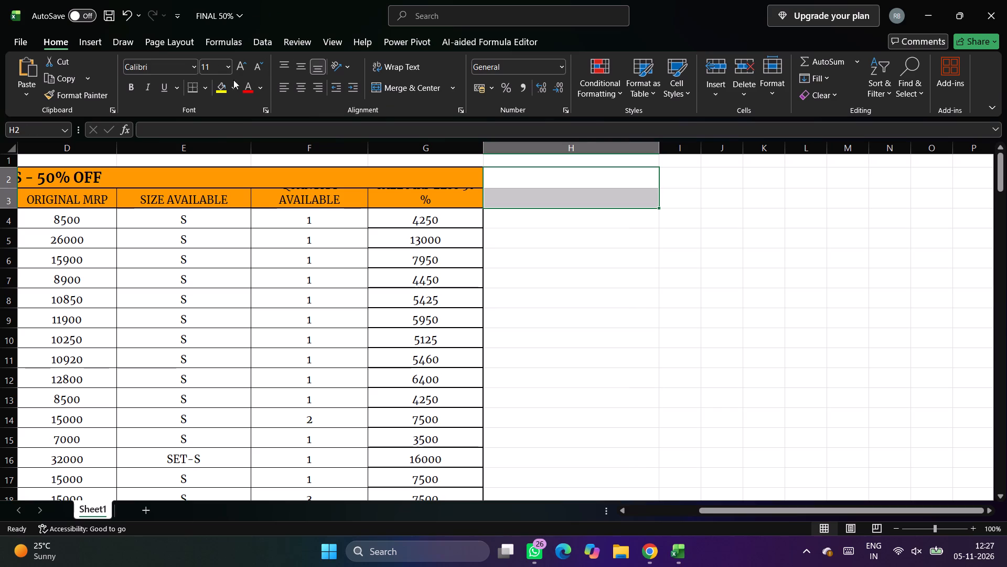
pyautogui.click(427, 86)
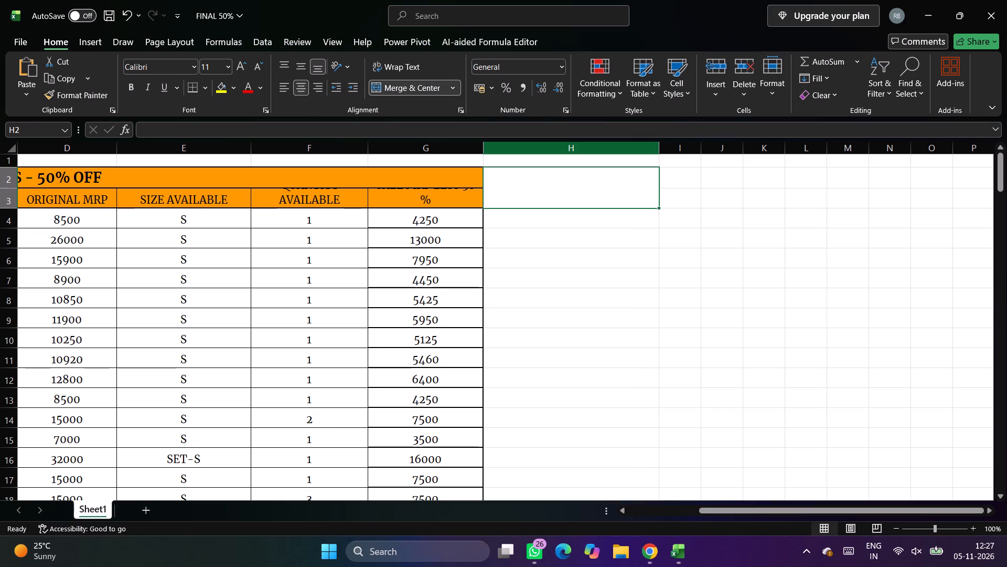
# Enter the header "SIZES AVAILABLE ON WEBSITE" in the merged cell H2:H3.
pyautogui.press('s')
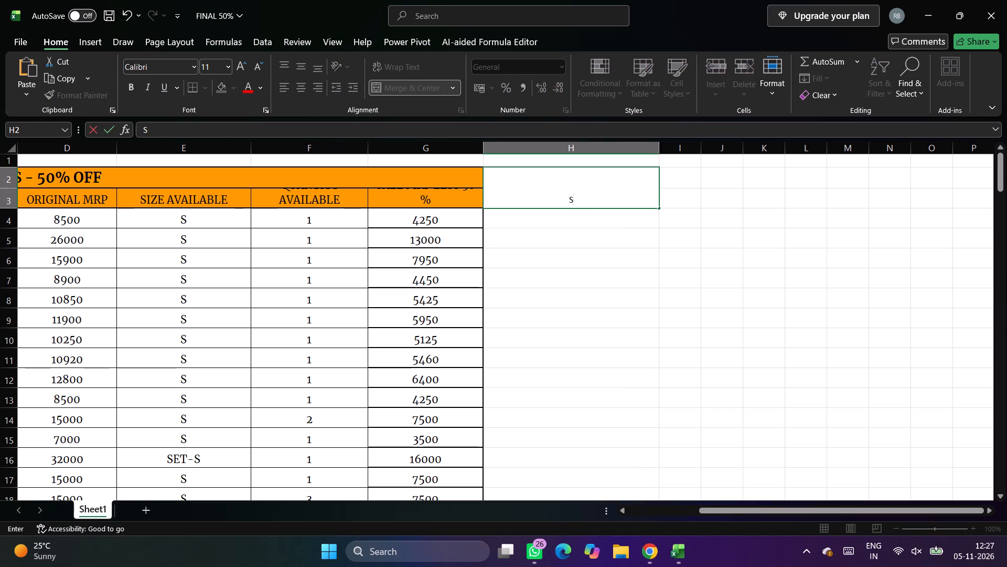
pyautogui.write('IZES AVAILAN')
pyautogui.press('BackSpace')
pyautogui.write('BLE ON WEBSITES')
pyautogui.press('BackSpace')
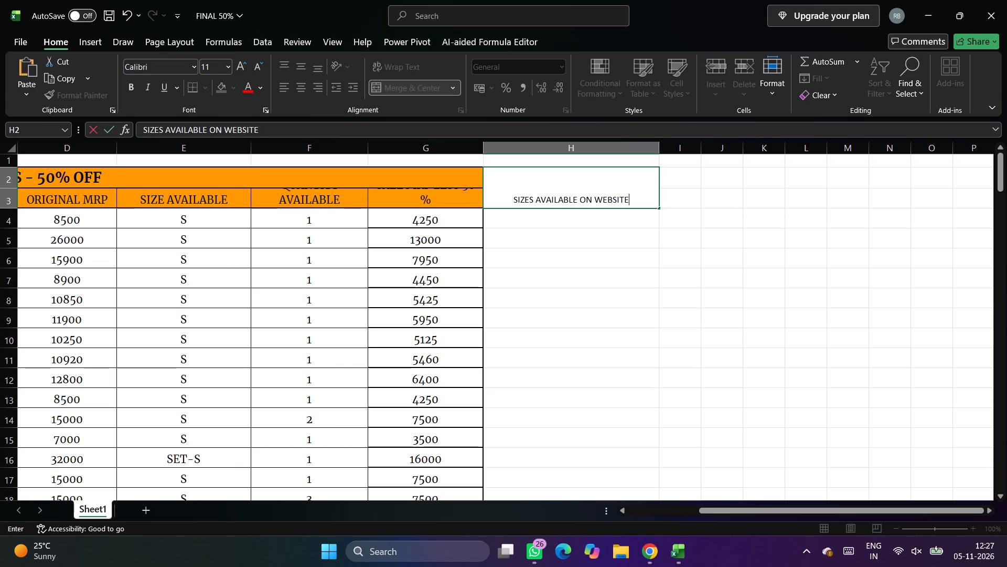
pyautogui.click(863, 273)
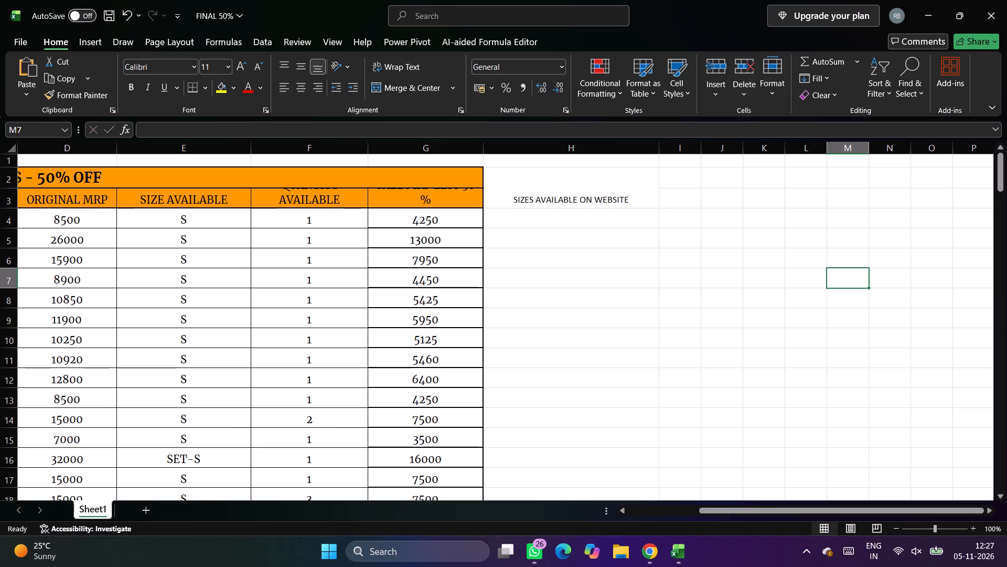
# Copy the "SIZE AVAILABLE" header's formatting onto the new column H header, keeping H2:H3 merged and the text vertically centered.
pyautogui.click(601, 196)
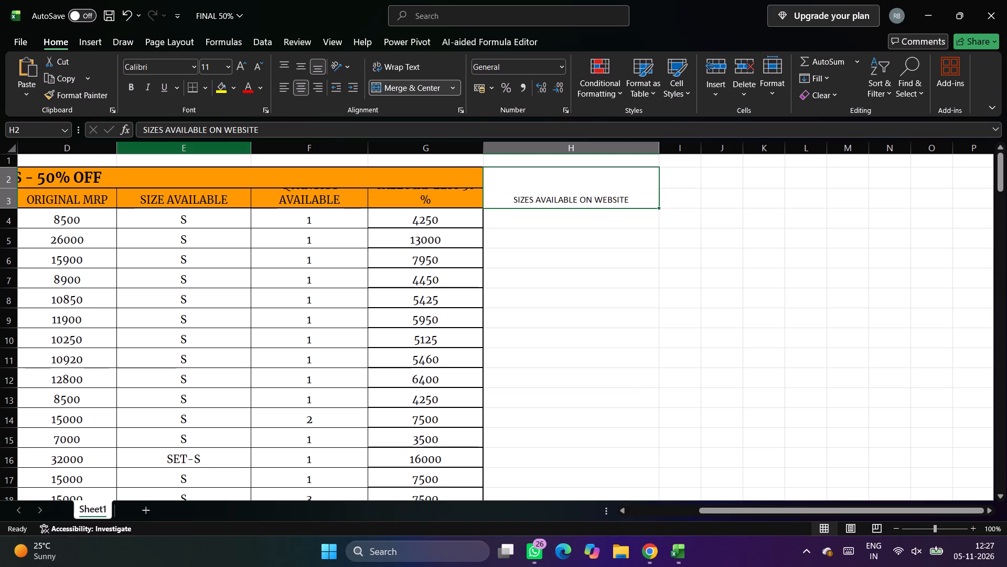
pyautogui.click(173, 202)
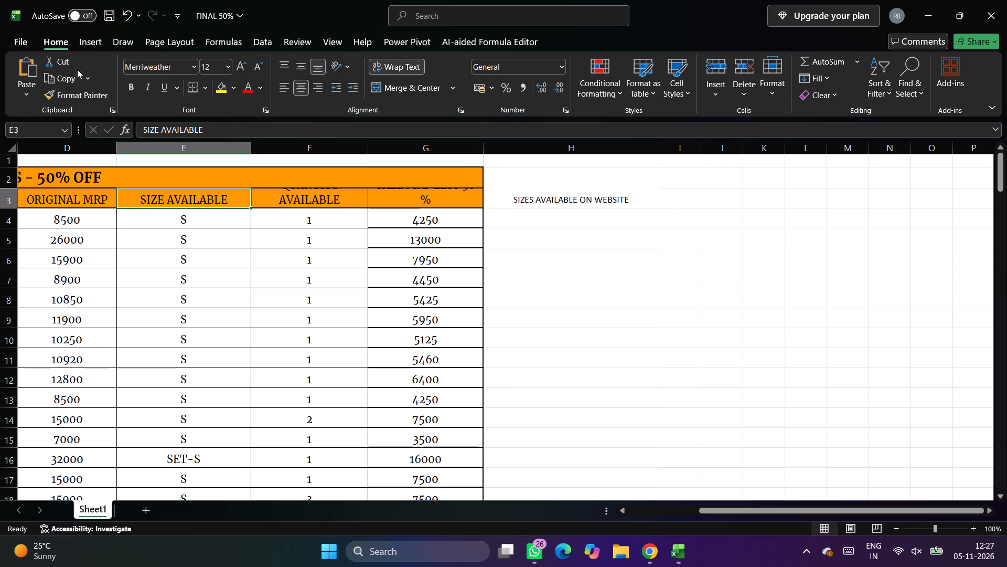
pyautogui.click(67, 97)
pyautogui.click(505, 191)
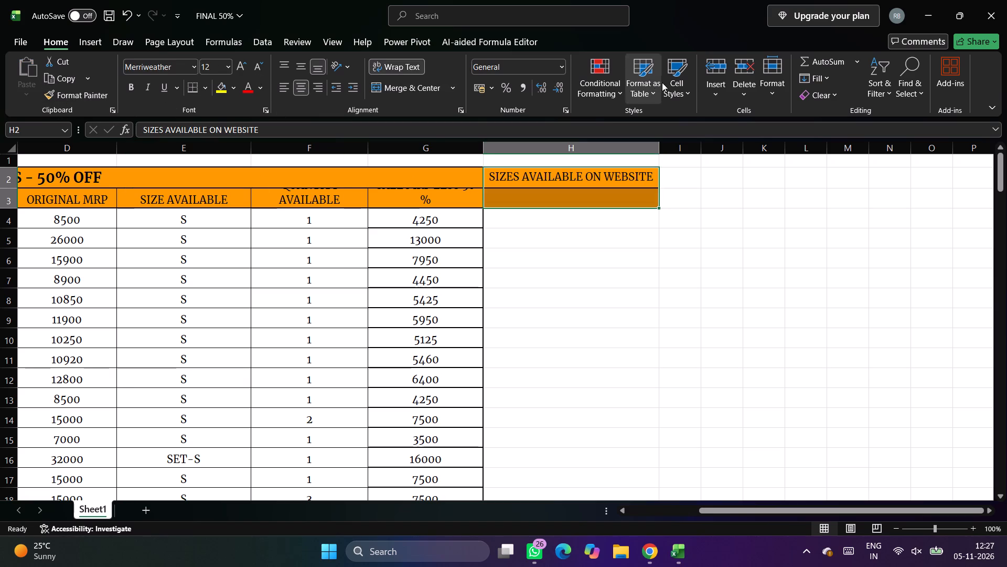
pyautogui.click(409, 87)
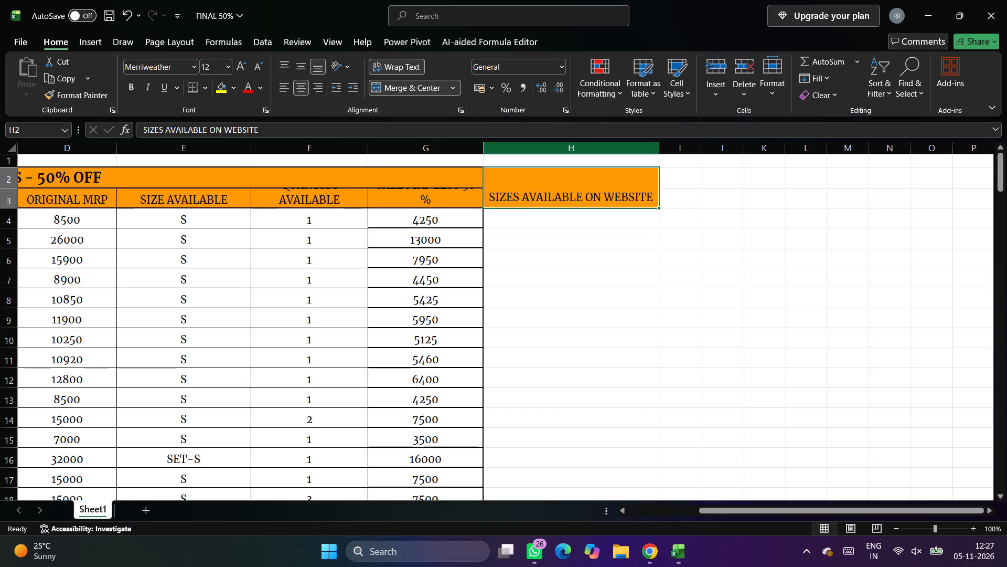
pyautogui.click(295, 69)
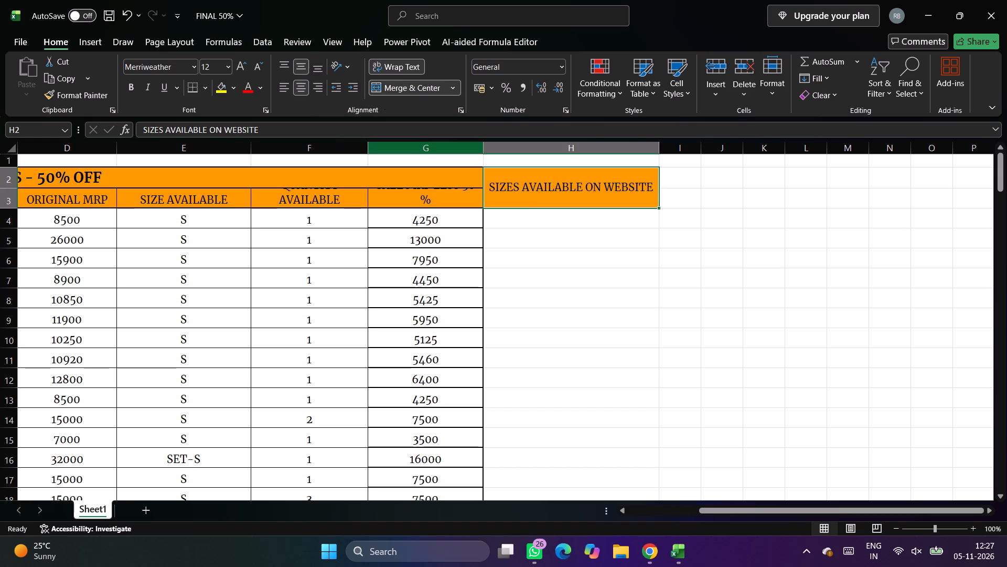
# Show all columns of the sale table at about 62% zoom and select the Emrald Statement Embroidered Dress name.
pyautogui.click(515, 213)
pyautogui.hscroll(4, 463, 329)
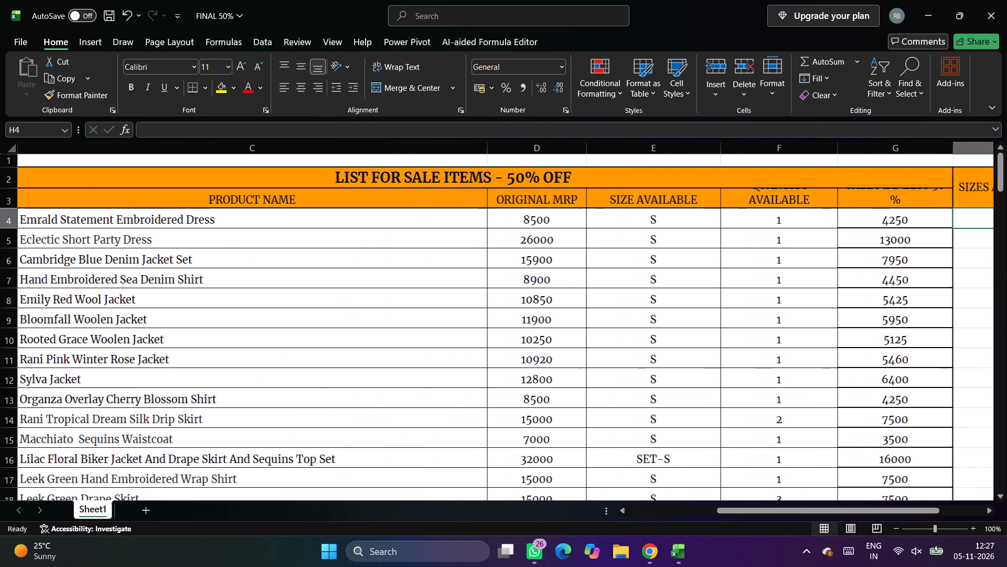
pyautogui.hotkey('ctrl', '-')
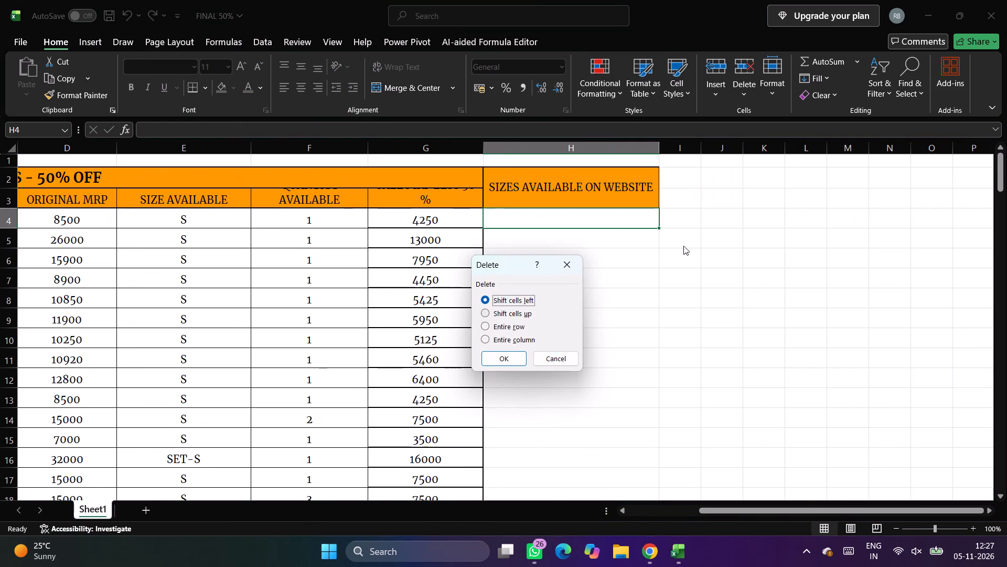
pyautogui.click(555, 265)
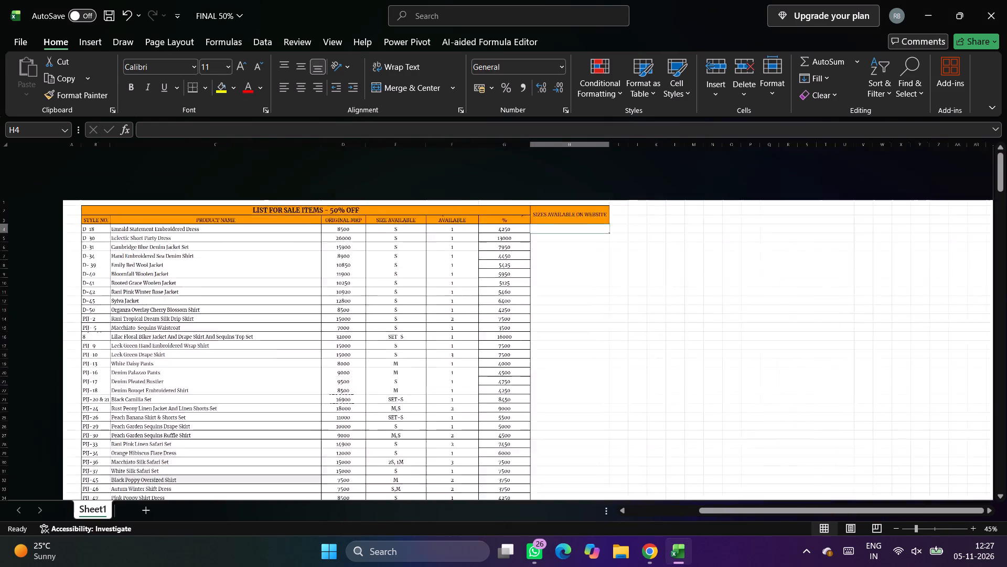
pyautogui.scroll(3, 575, 265)
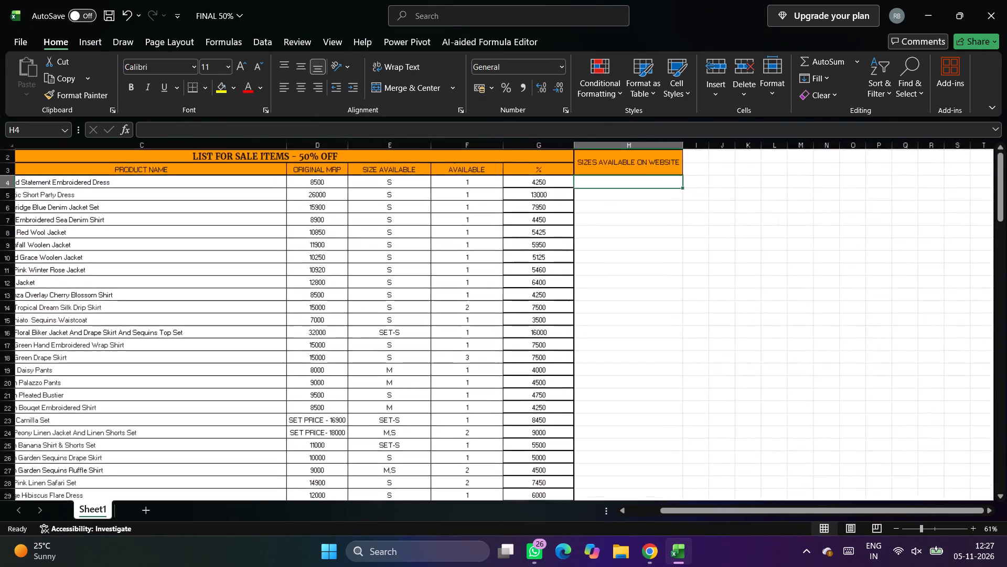
pyautogui.hscroll(1, 238, 223)
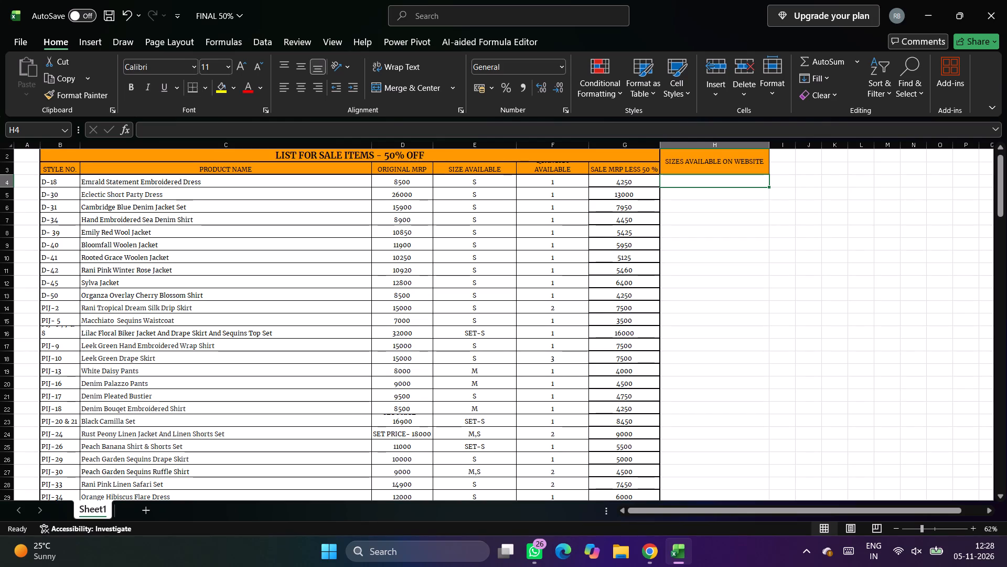
pyautogui.click(189, 182)
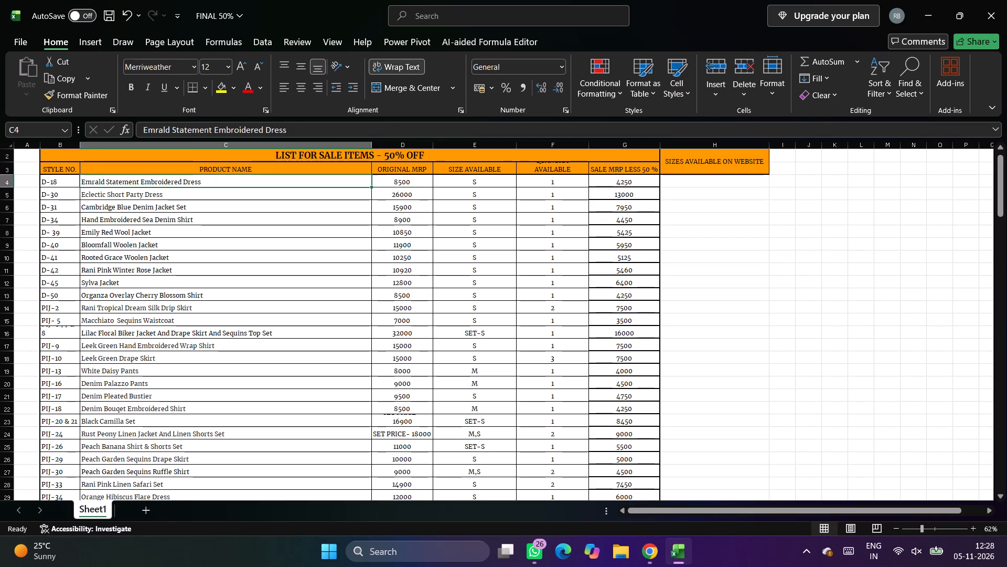
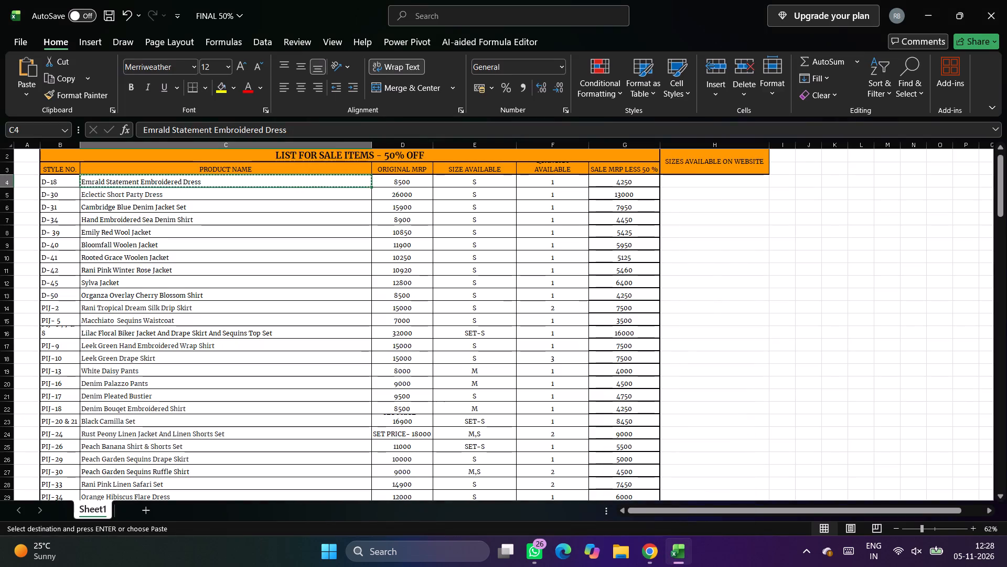
# Enter "XS , S" as the website sizes for the Emrald Statement Embroidered Dress in H4 and save the workbook.
pyautogui.click(699, 187)
pyautogui.write('XS ,')
pyautogui.press('space')
pyautogui.press('s')
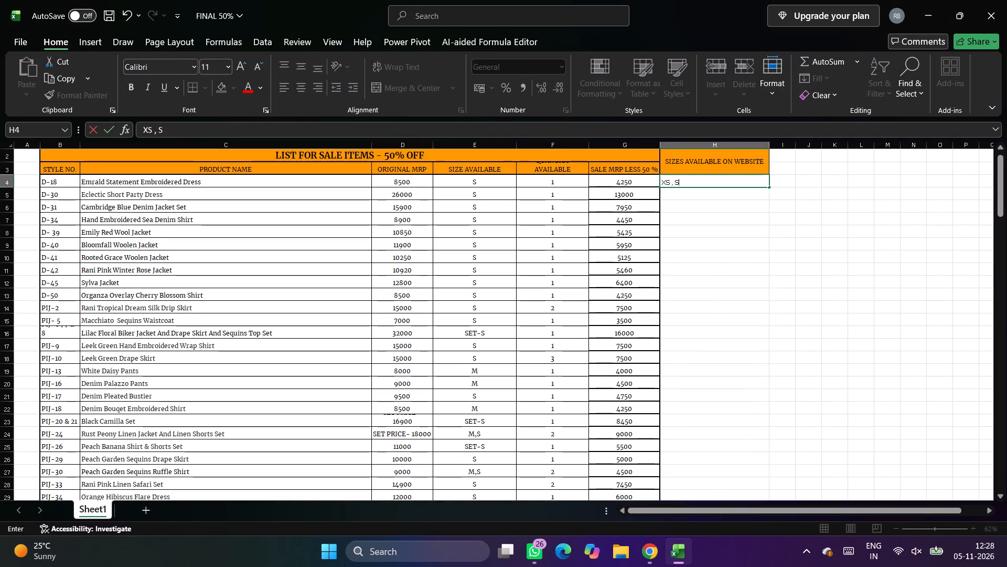
pyautogui.click(699, 226)
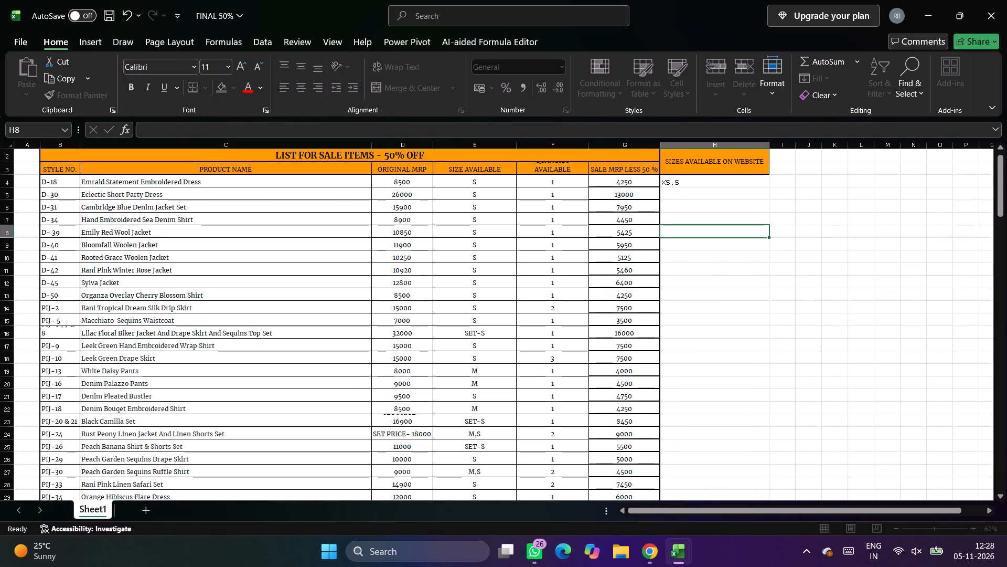
pyautogui.hotkey('ctrl', 's')
pyautogui.click(686, 189)
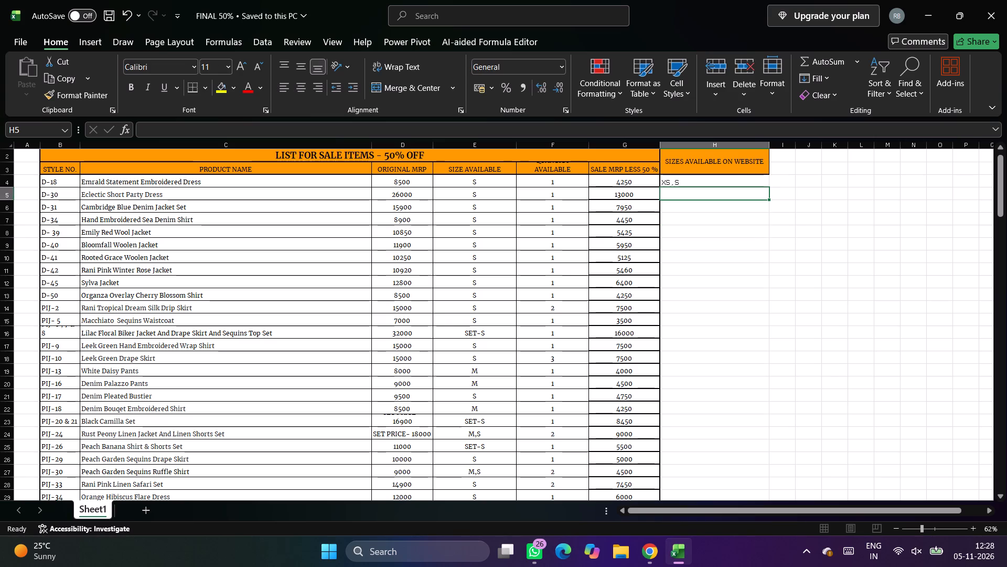
# Copy the Eclectic Short Party Dress name, search for it on the AVLD shop website in Chrome and open its product page.
pyautogui.click(161, 194)
pyautogui.hotkey('ctrl', 'c')
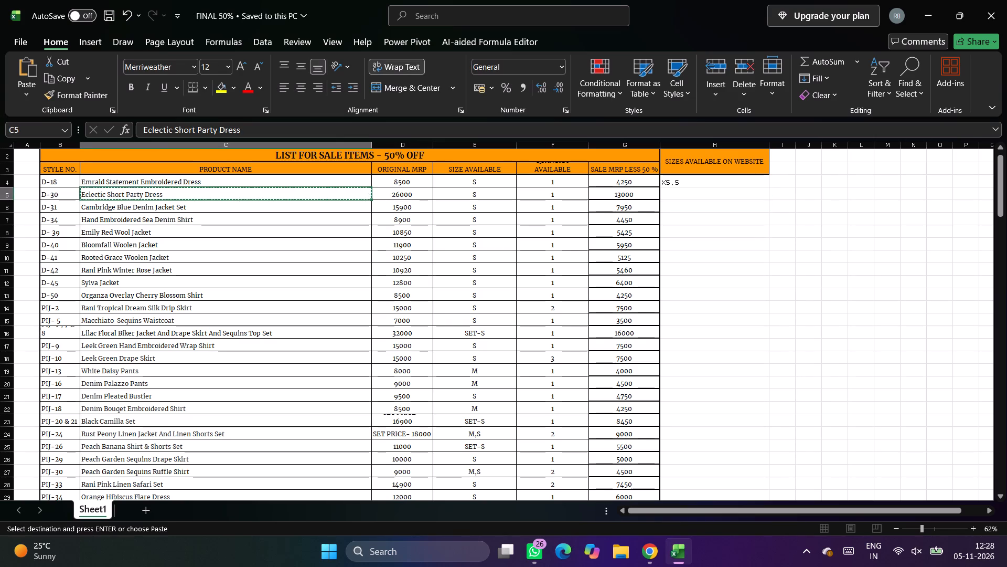
pyautogui.hotkey('alt', 'Tab')
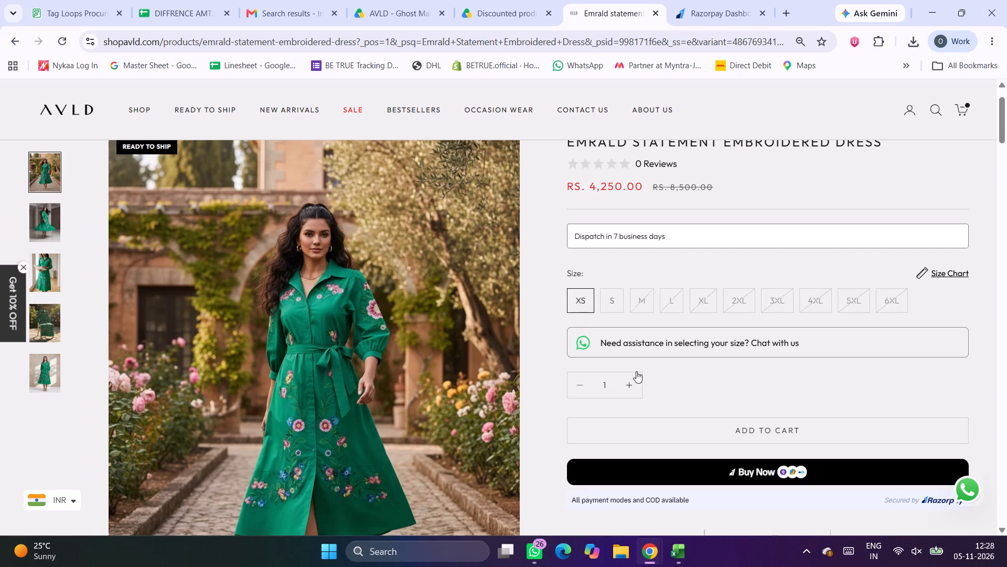
pyautogui.click(930, 110)
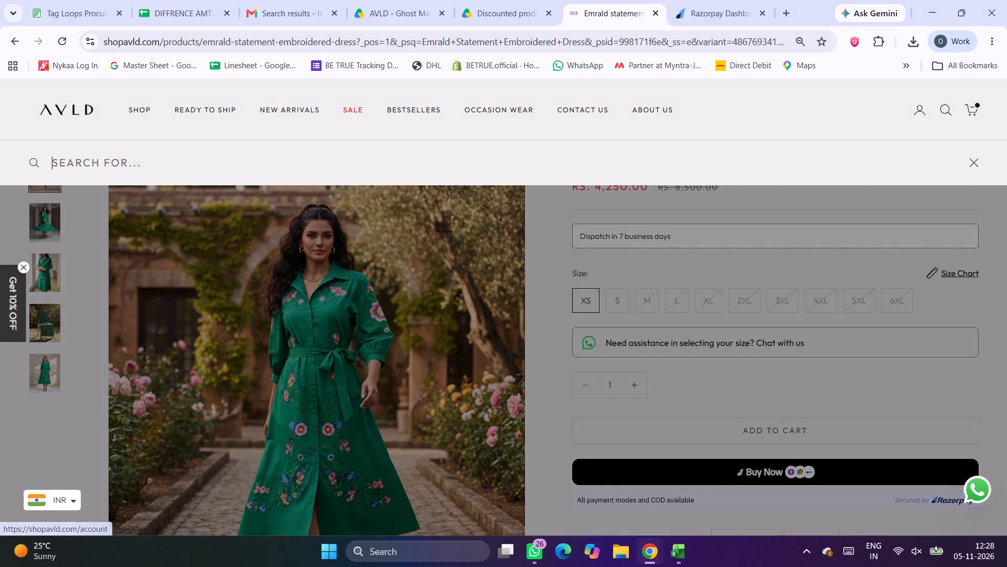
pyautogui.hotkey('ctrl', 'v')
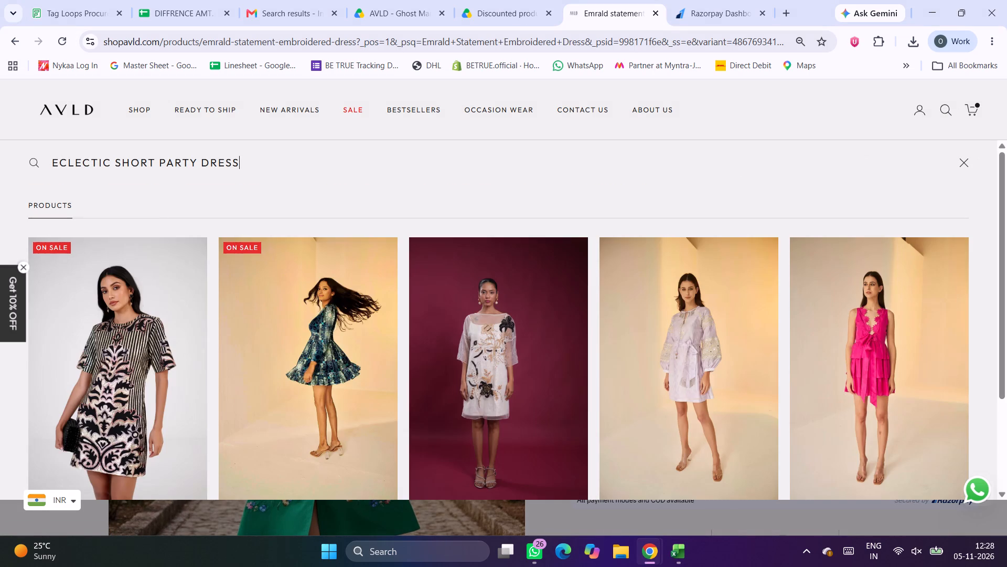
pyautogui.click(183, 318)
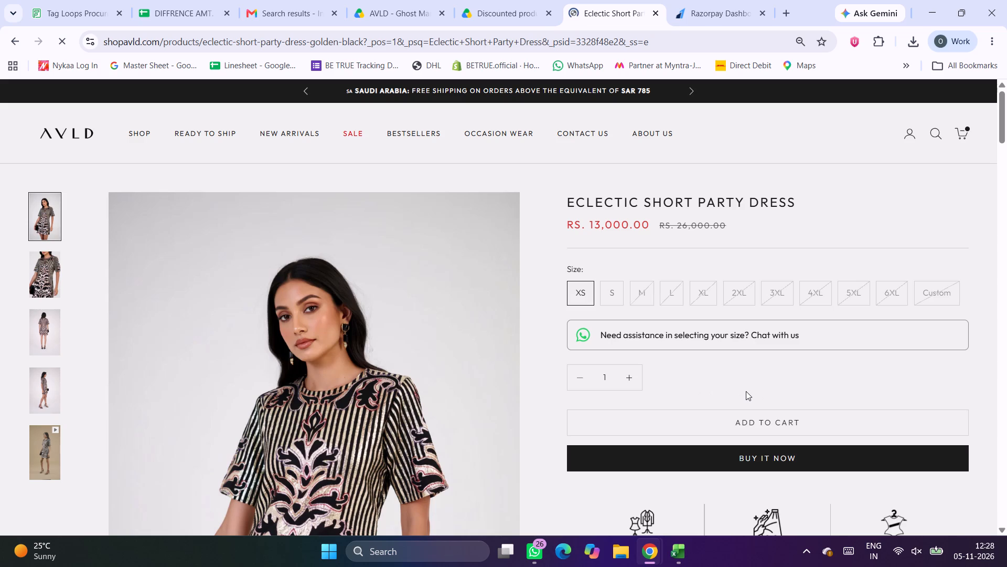
# Back in the Excel sale list, enter "XS, S" as the Eclectic Short Party Dress website sizes in H5 and save.
pyautogui.hotkey('alt', 'Tab')
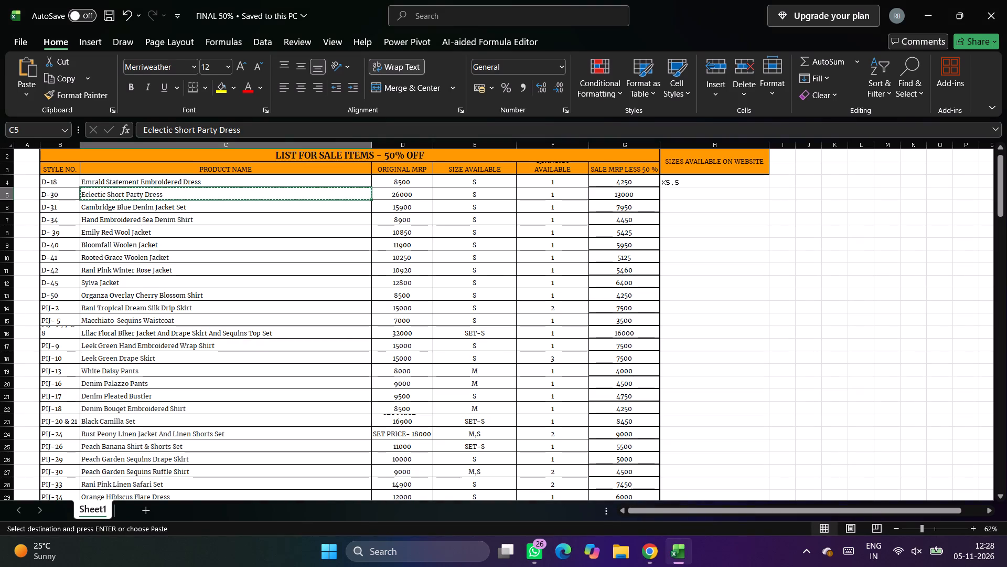
pyautogui.click(698, 194)
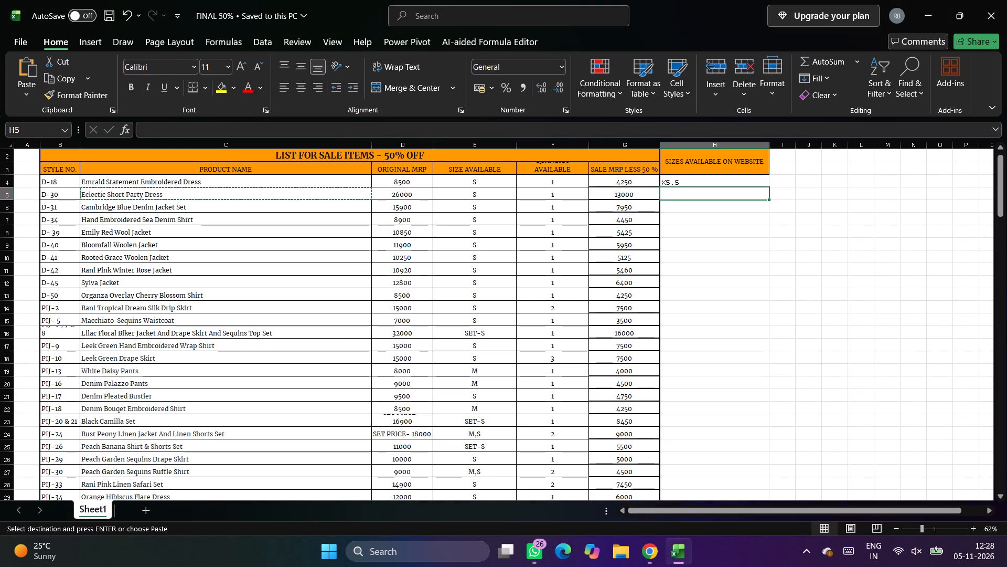
pyautogui.write('XS, S')
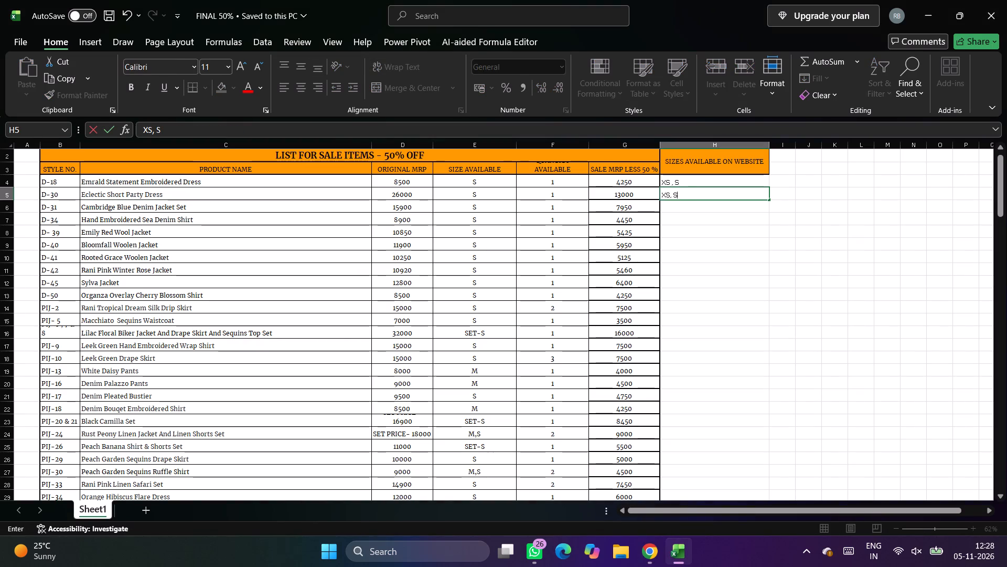
pyautogui.click(710, 251)
pyautogui.click(698, 202)
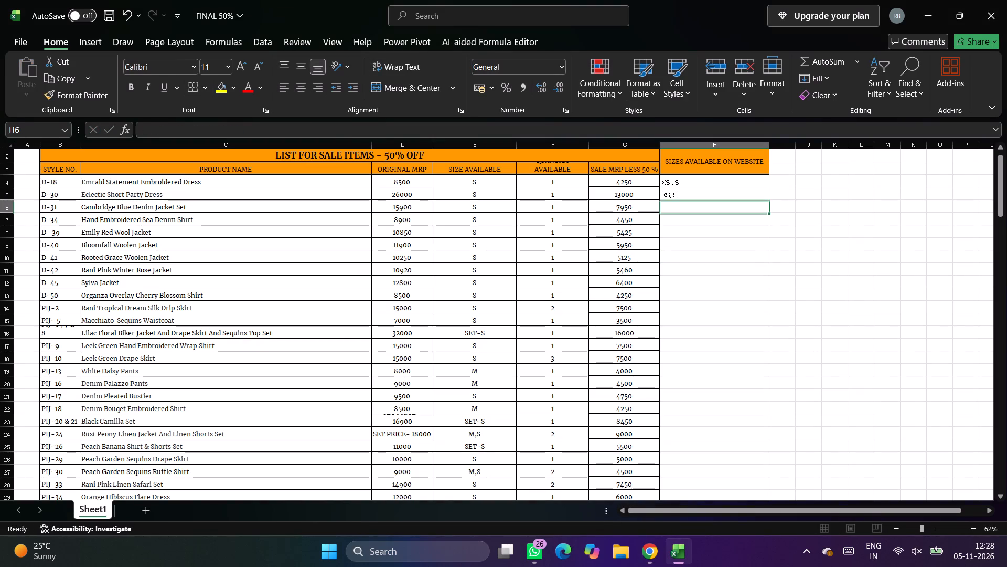
pyautogui.hotkey('ctrl', 's')
# Copy the Cambridge Blue Denim Jacket Set name, search for it on the AVLD website in Chrome and check its product page's sizes.
pyautogui.click(168, 207)
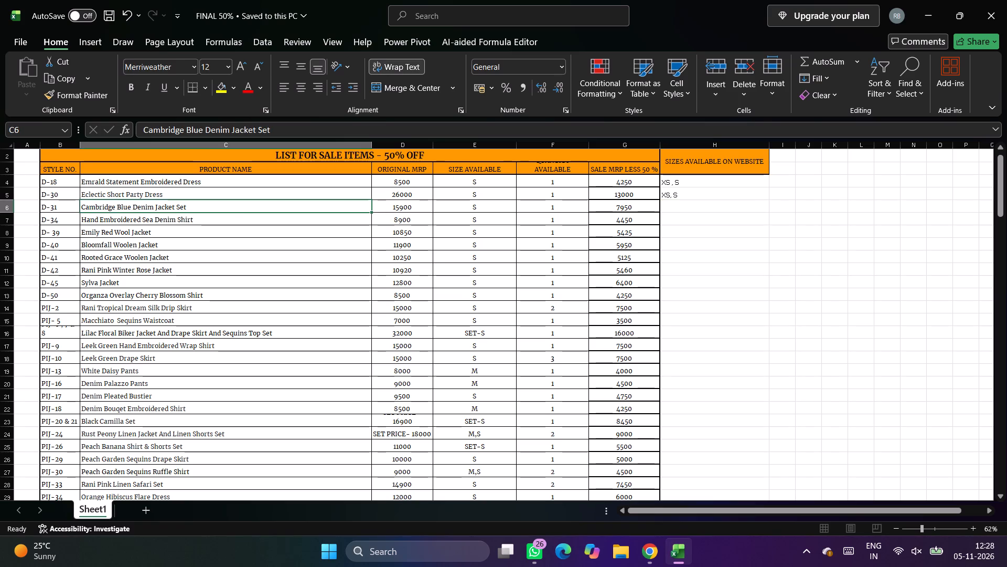
pyautogui.hotkey('ctrl', 'c')
pyautogui.hotkey('alt', 'Tab')
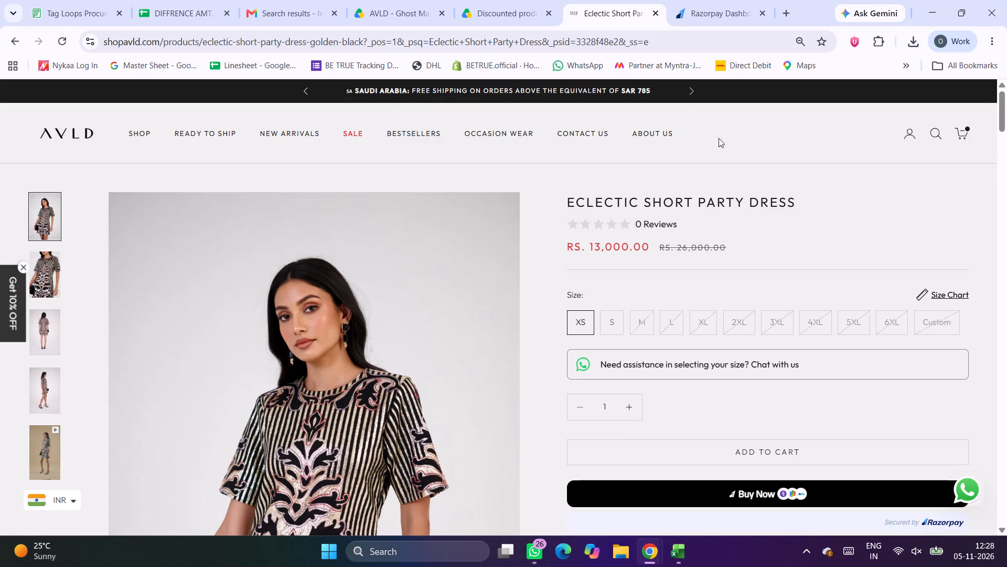
pyautogui.click(944, 137)
pyautogui.click(936, 137)
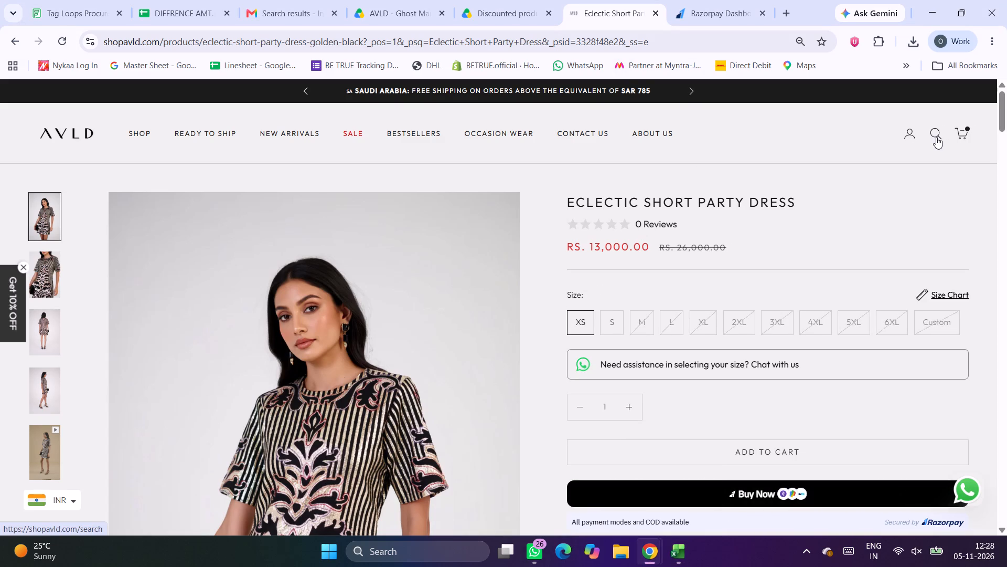
pyautogui.hotkey('ctrl', 'v')
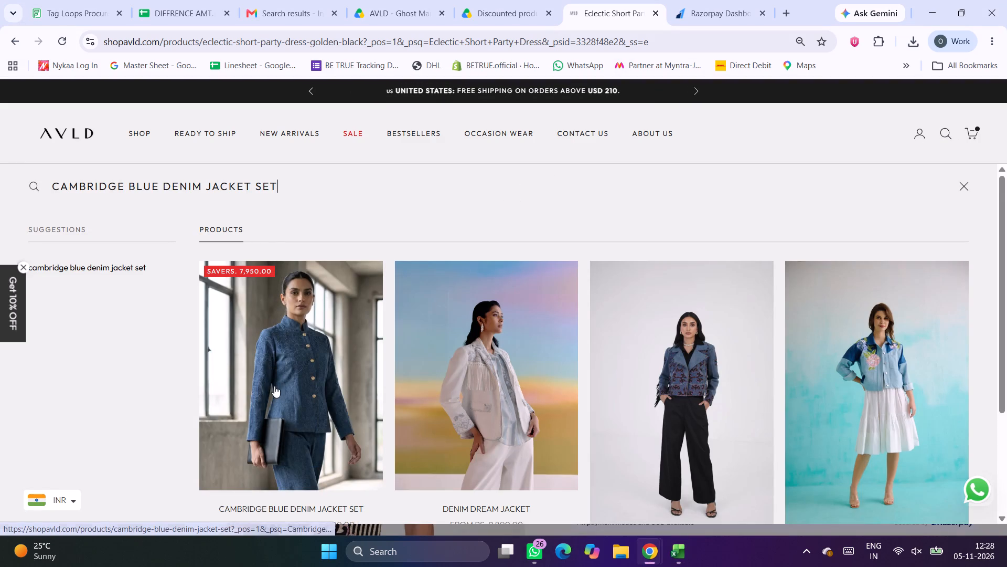
pyautogui.scroll(-1, 274, 386)
pyautogui.click(276, 382)
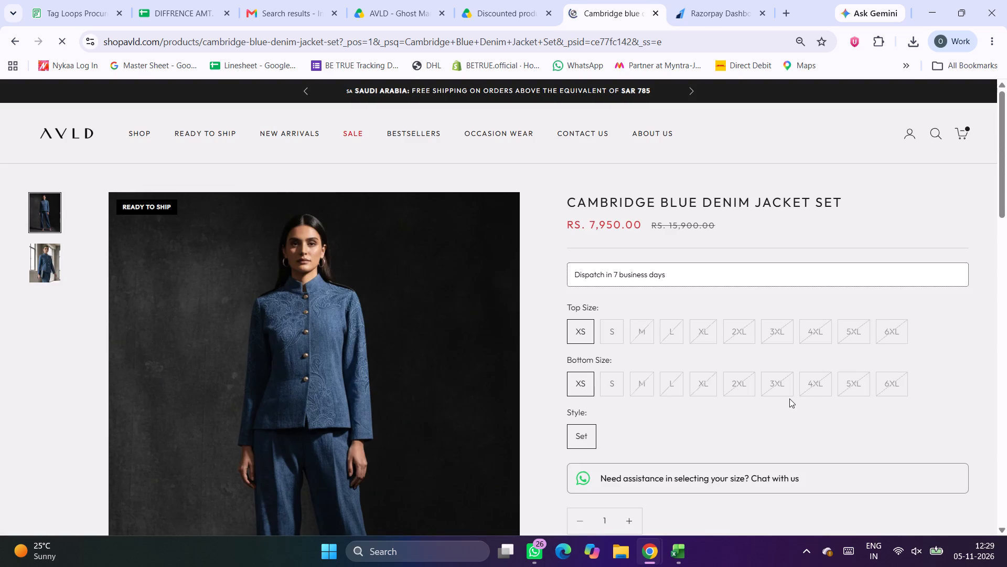
pyautogui.hotkey('alt', 'Tab')
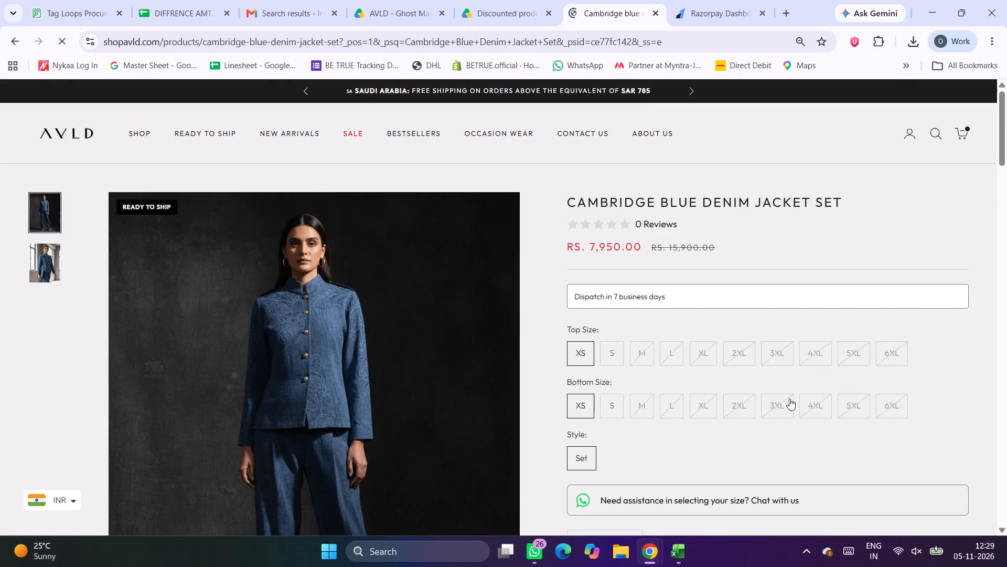
pyautogui.hotkey('alt', 'Tab')
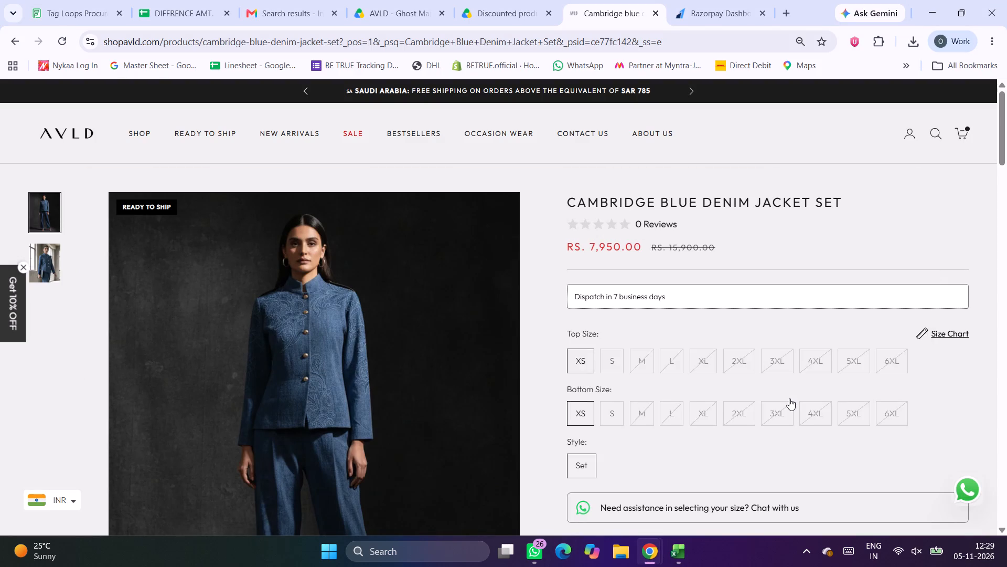
# Back in the Excel sale list, enter "XS , XS" as the Cambridge Blue Denim Jacket Set website sizes in H6.
pyautogui.hotkey('alt', 'Tab')
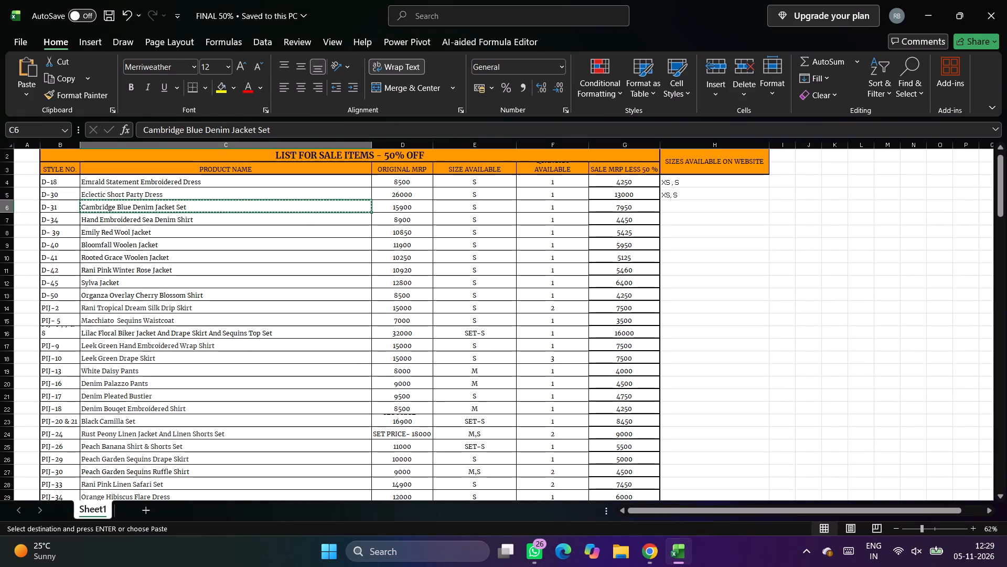
pyautogui.click(702, 208)
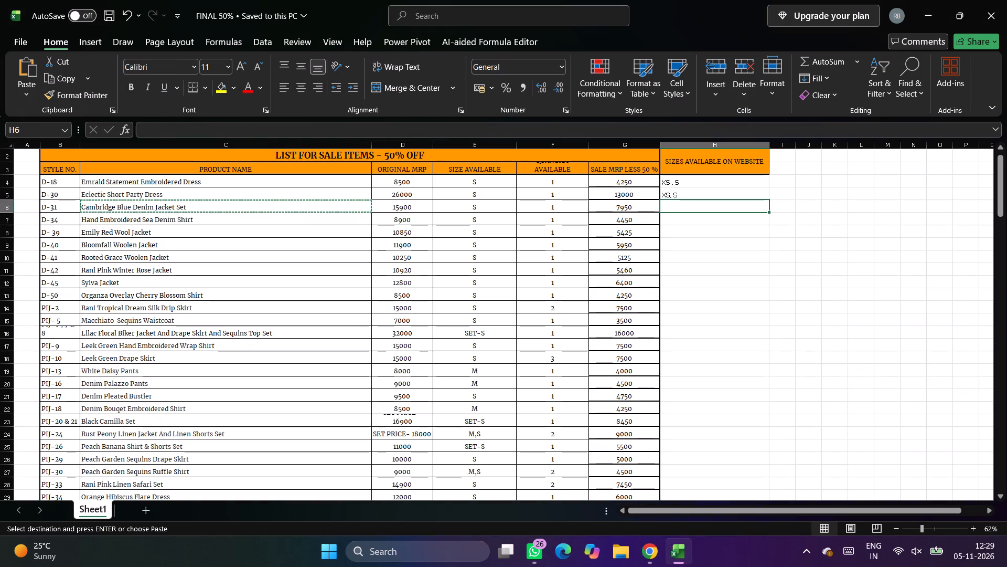
pyautogui.write('XS ,')
pyautogui.press('space')
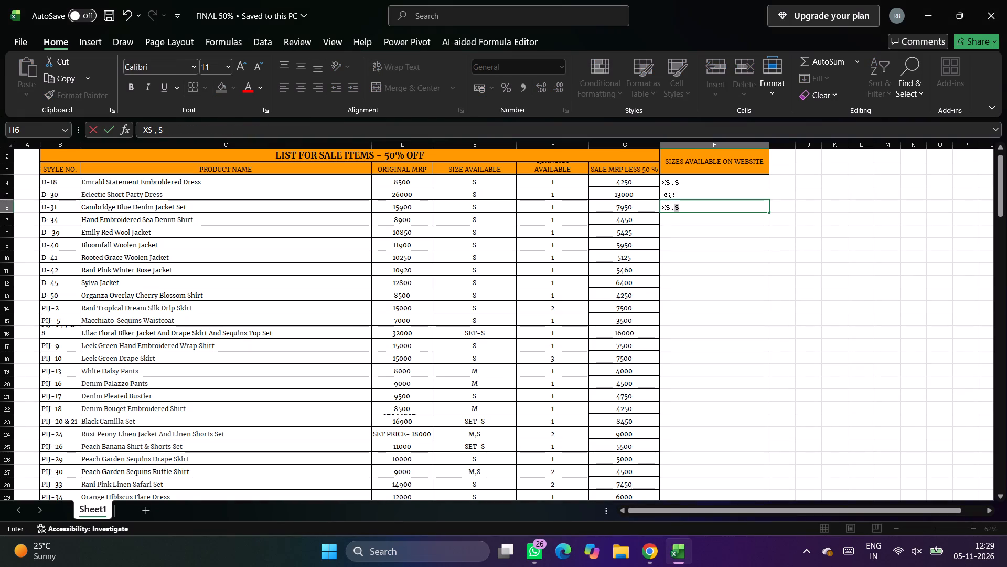
pyautogui.write('XS')
pyautogui.click(684, 220)
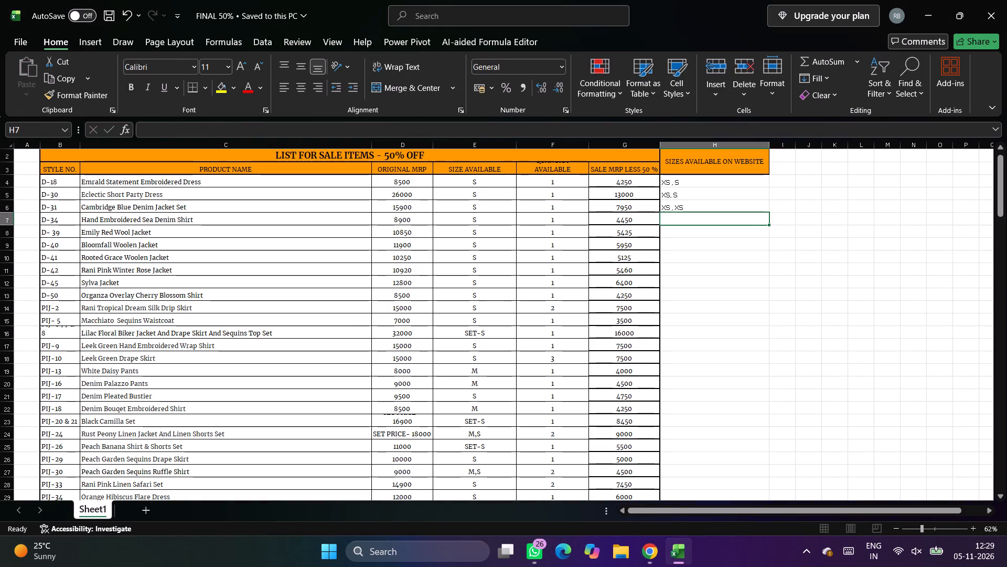
# Copy the Hand Embroidered Sea Denim Shirt name, search for it on the AVLD website in Chrome and open its product page.
pyautogui.click(122, 219)
pyautogui.hotkey('ctrl', 'c')
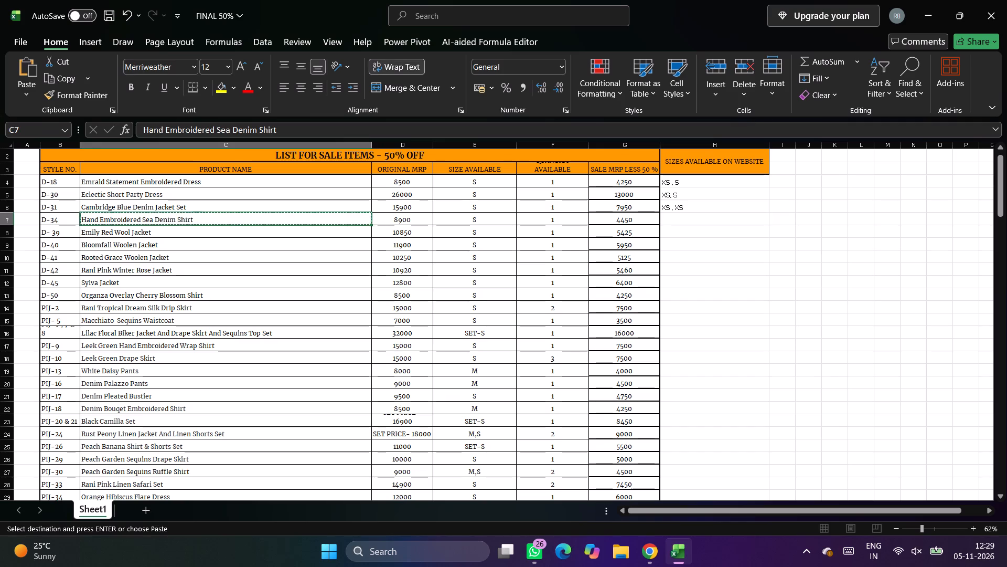
pyautogui.hotkey('alt', 'Tab')
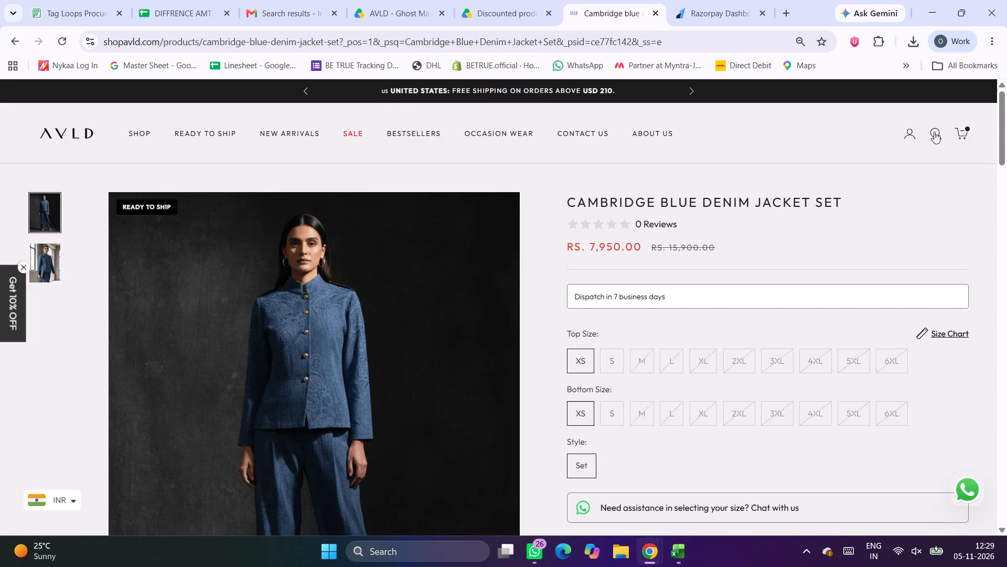
pyautogui.click(934, 132)
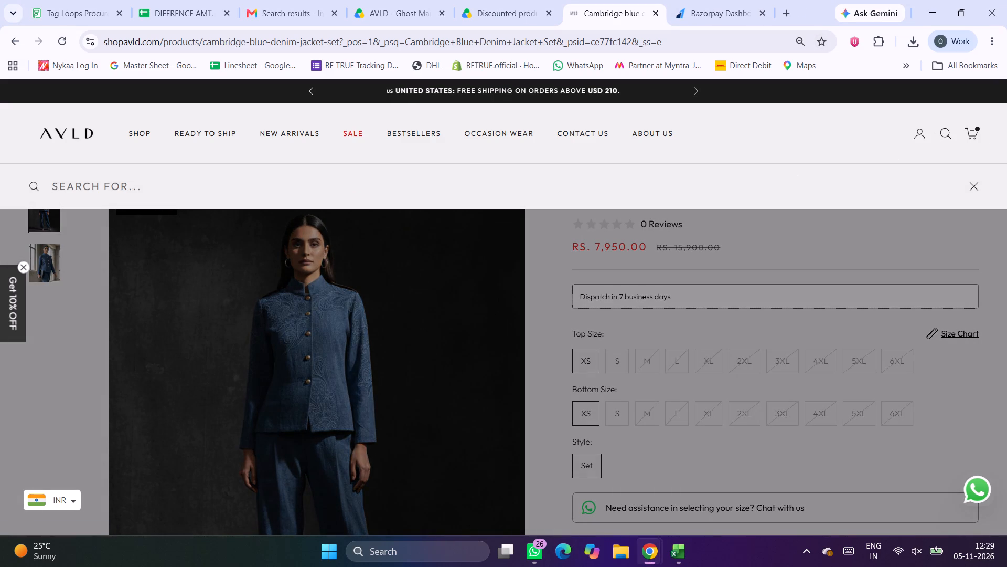
pyautogui.hotkey('ctrl', 'v')
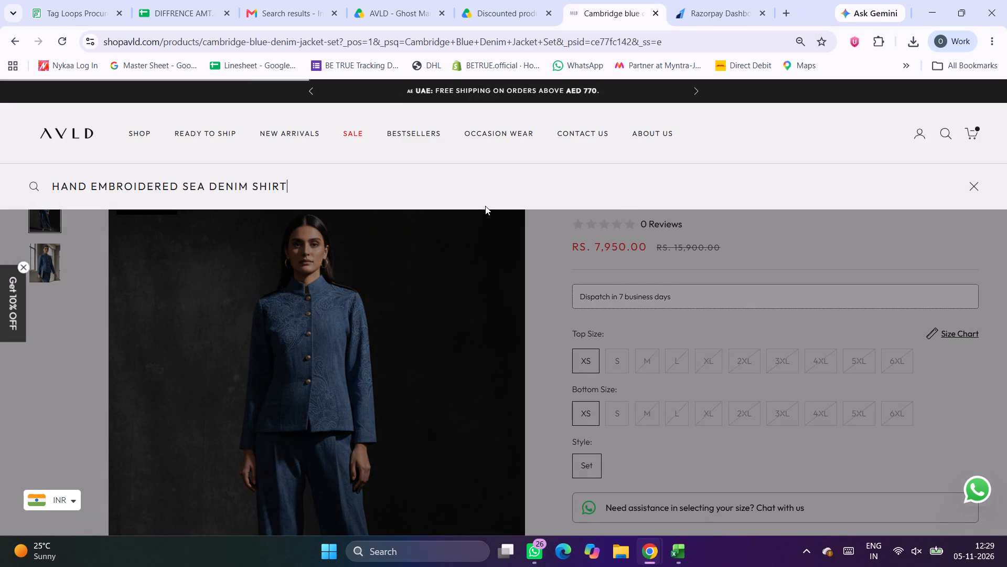
pyautogui.click(132, 355)
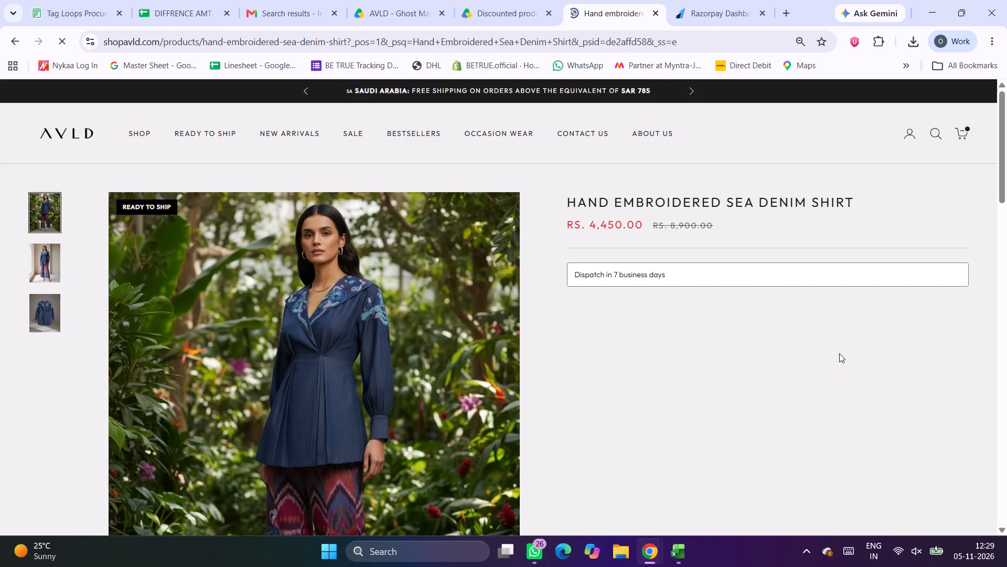
# Back in the Excel sale list, enter "XS" as the Hand Embroidered Sea Denim Shirt website size in H7 and save.
pyautogui.hotkey('alt', 'Tab')
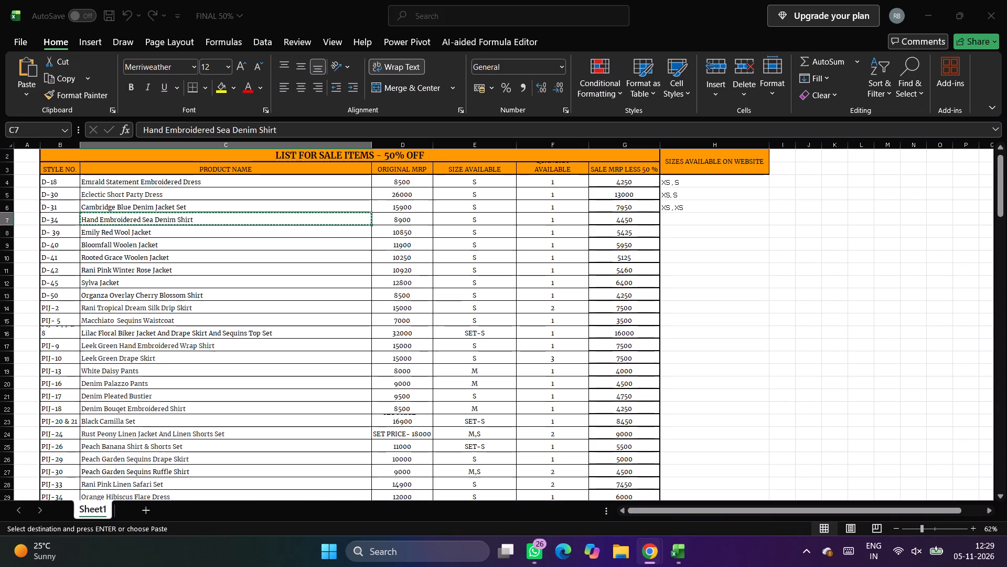
pyautogui.click(705, 219)
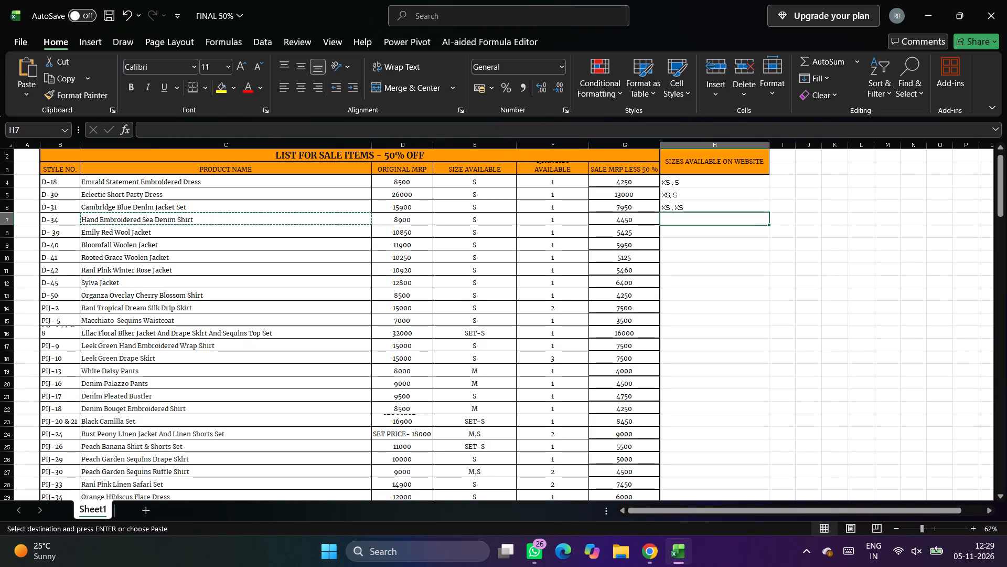
pyautogui.write('XS')
pyautogui.hotkey('ctrl', 's')
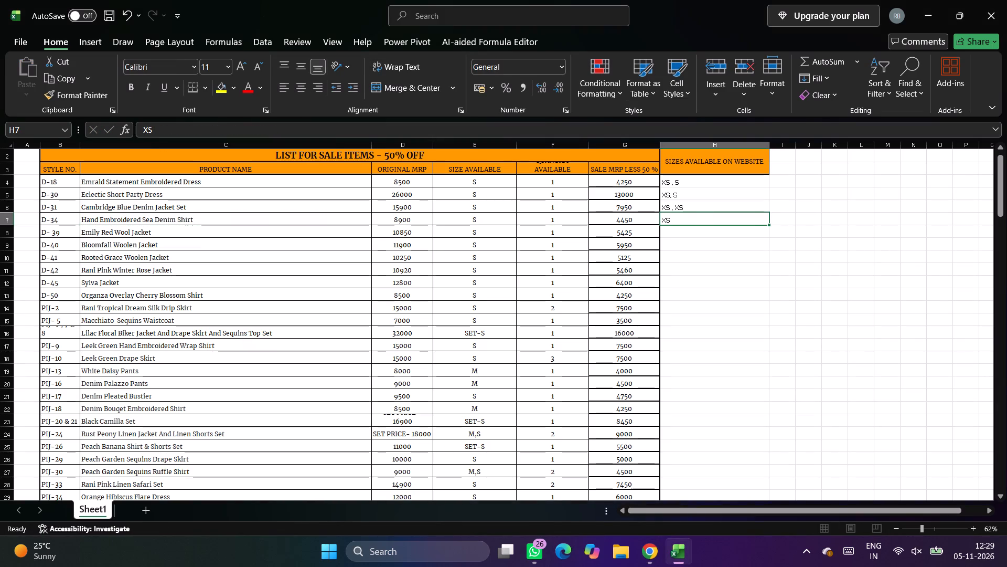
pyautogui.click(697, 236)
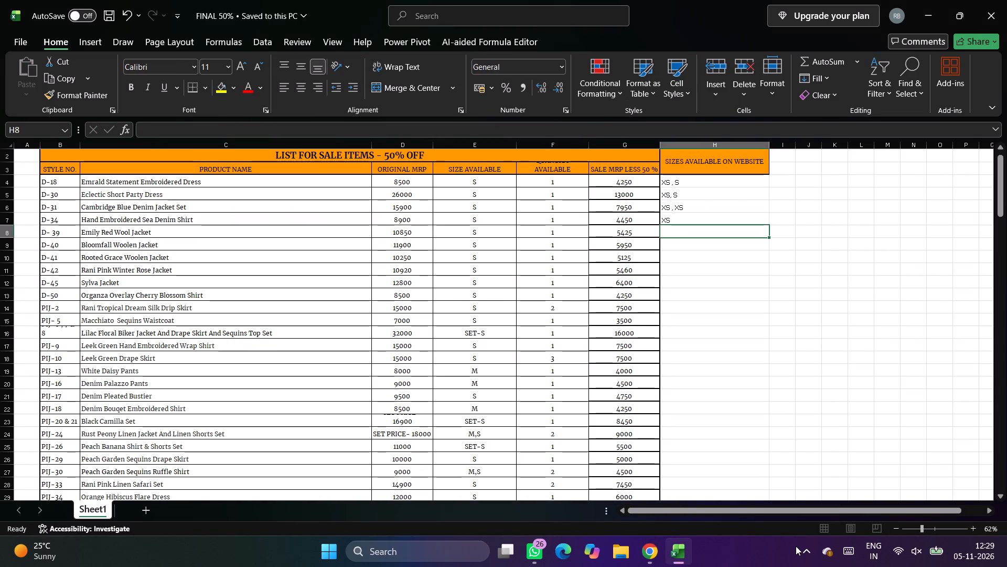
# Copy the Emily Red Wool Jacket name, search for it on the AVLD website in Chrome and open its product page.
pyautogui.click(101, 229)
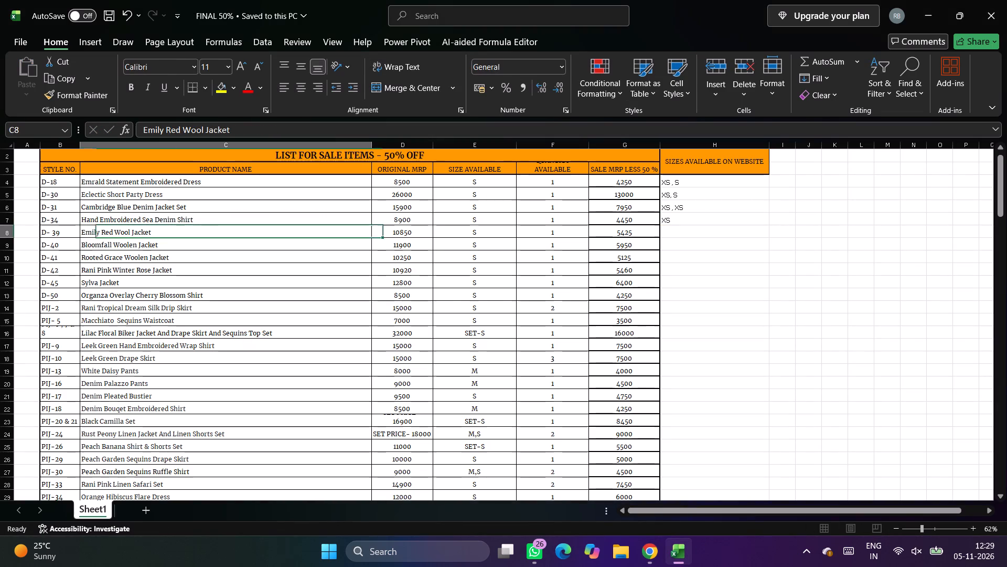
pyautogui.hotkey('ctrl', 'c')
pyautogui.hotkey('alt', 'Tab')
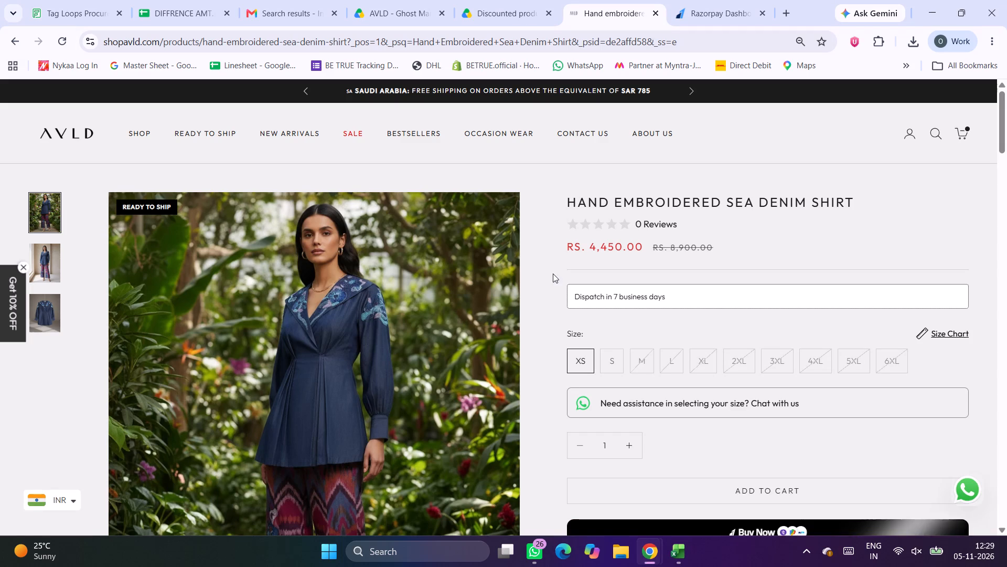
pyautogui.click(938, 135)
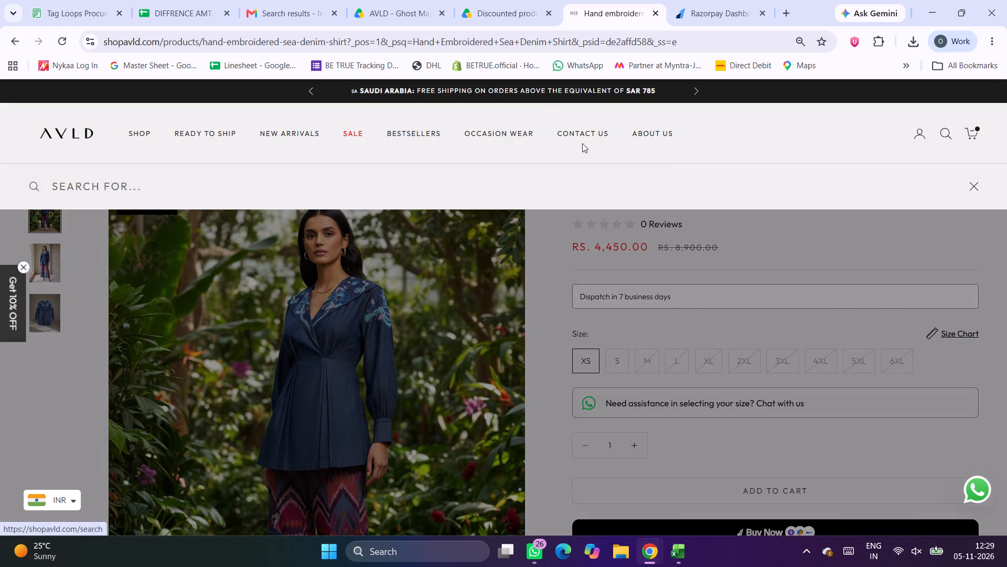
pyautogui.hotkey('ctrl', 'v')
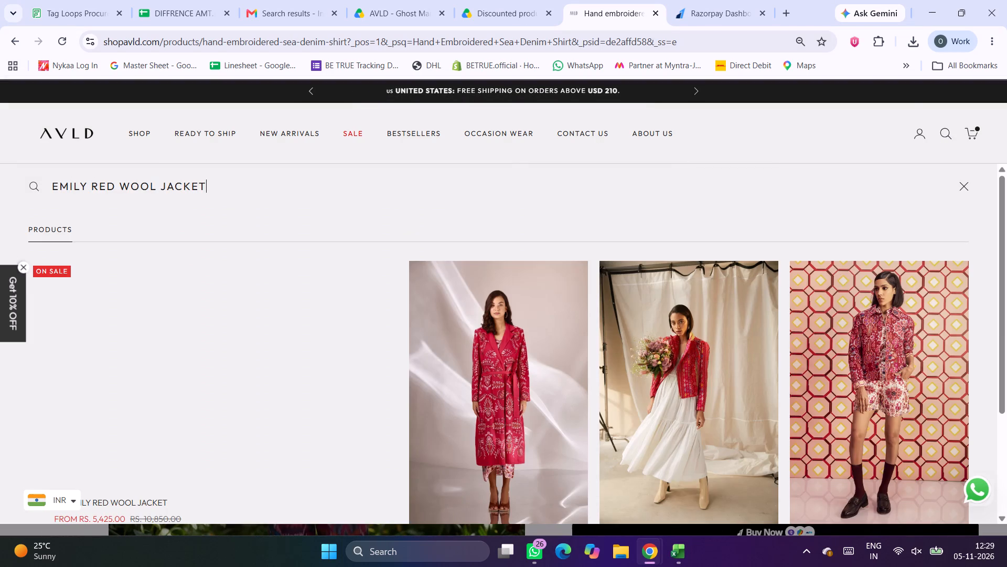
pyautogui.click(93, 377)
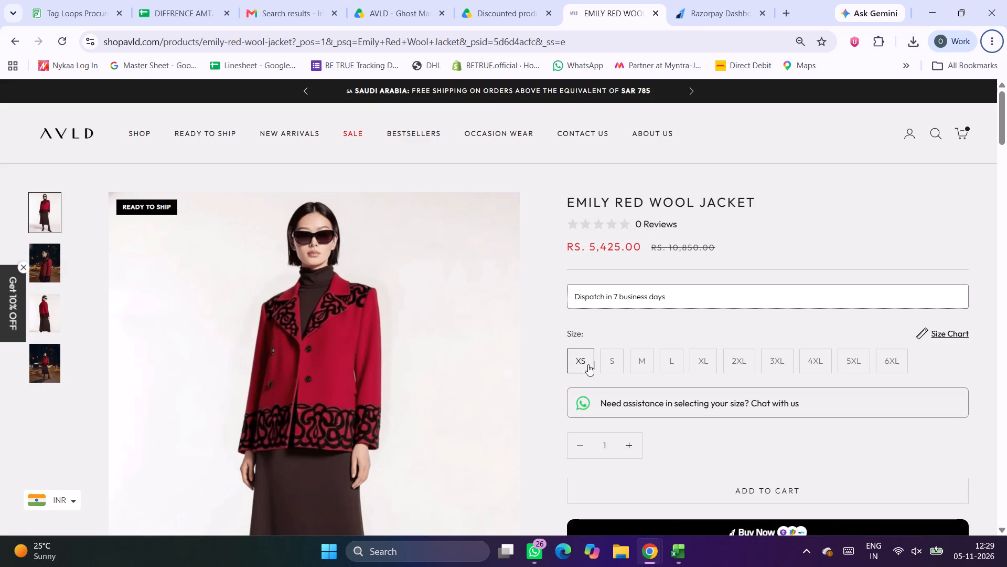
# Back in the Excel sale list, enter "All sizes" as the Emily Red Wool Jacket website sizes in H8 and save.
pyautogui.hotkey('alt', 'Tab')
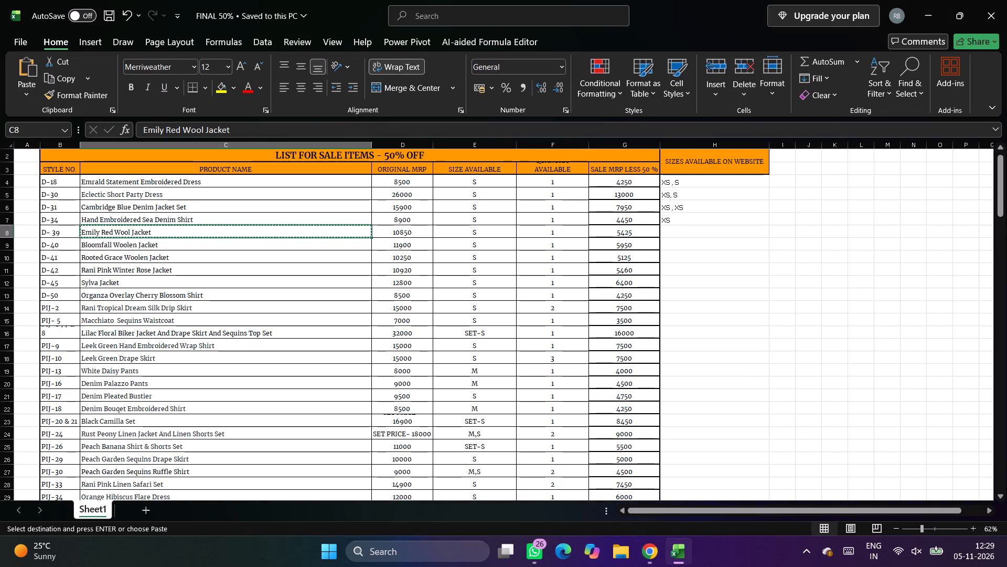
pyautogui.click(688, 230)
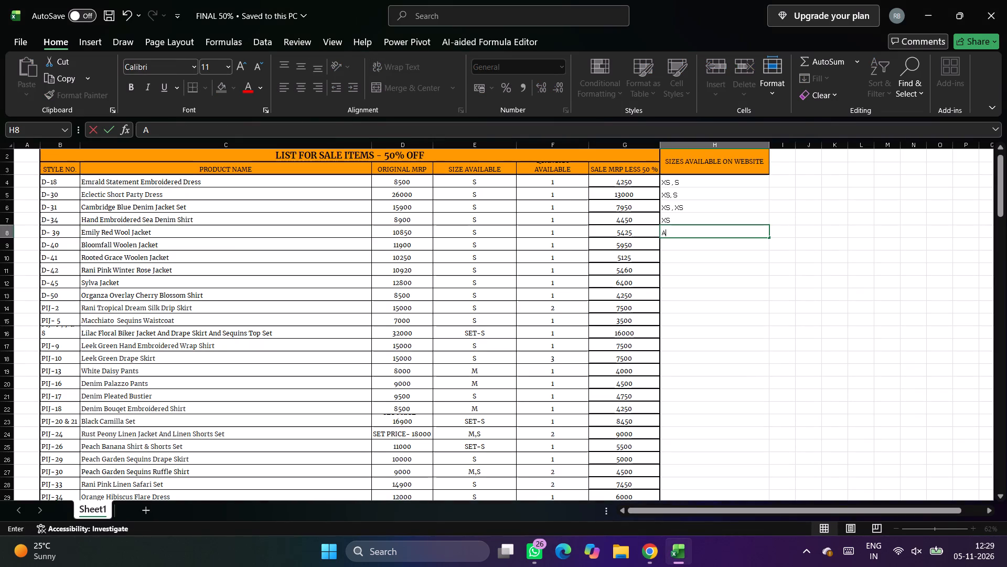
pyautogui.write('ll')
pyautogui.press('space')
pyautogui.write('sizes')
pyautogui.click(681, 249)
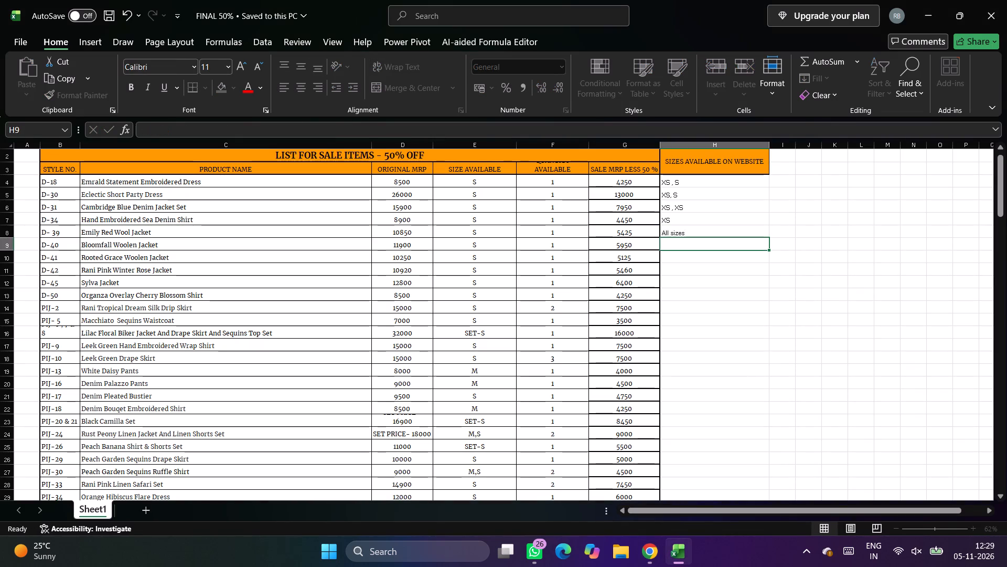
pyautogui.hotkey('ctrl', 's')
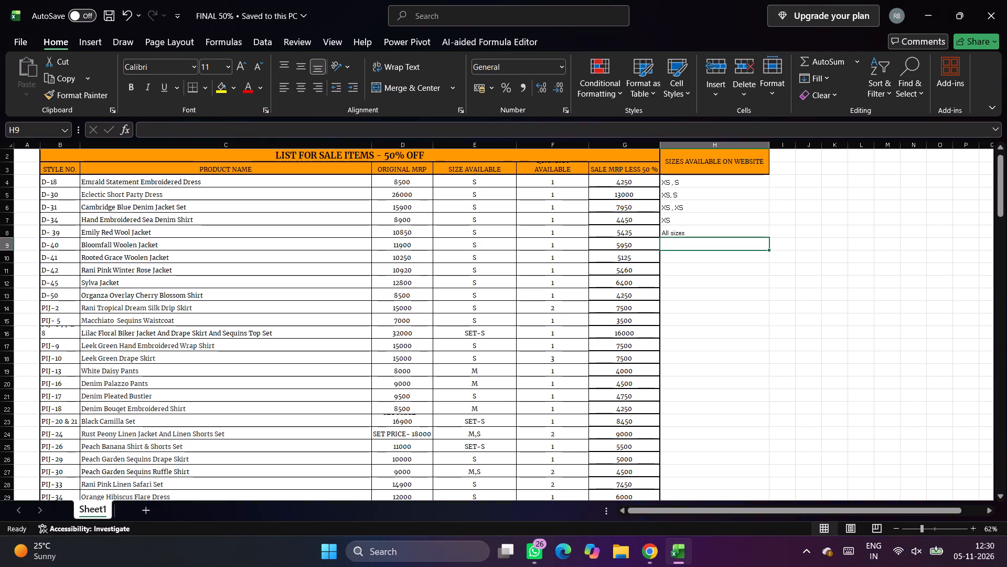
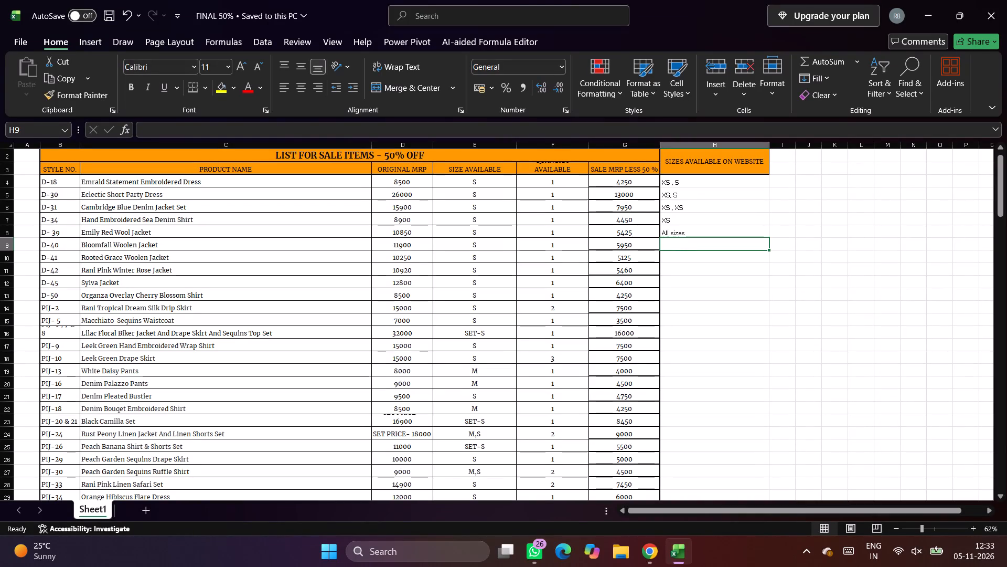
# Copy the Bloomfall Woolen Jacket name, search for it on the AVLD website in Chrome and open its product page.
pyautogui.click(126, 244)
pyautogui.hotkey('ctrl', 'c')
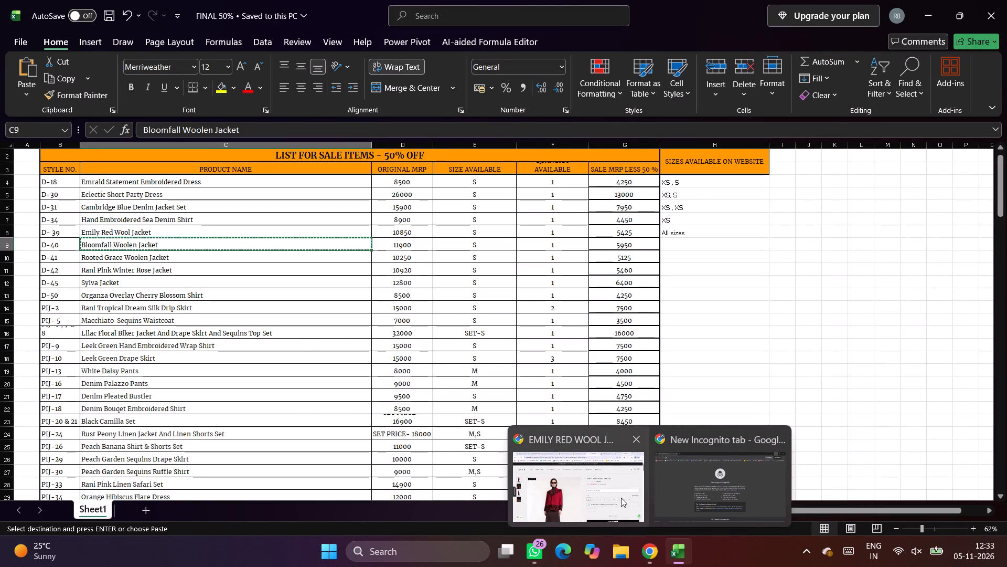
pyautogui.click(621, 498)
pyautogui.click(934, 126)
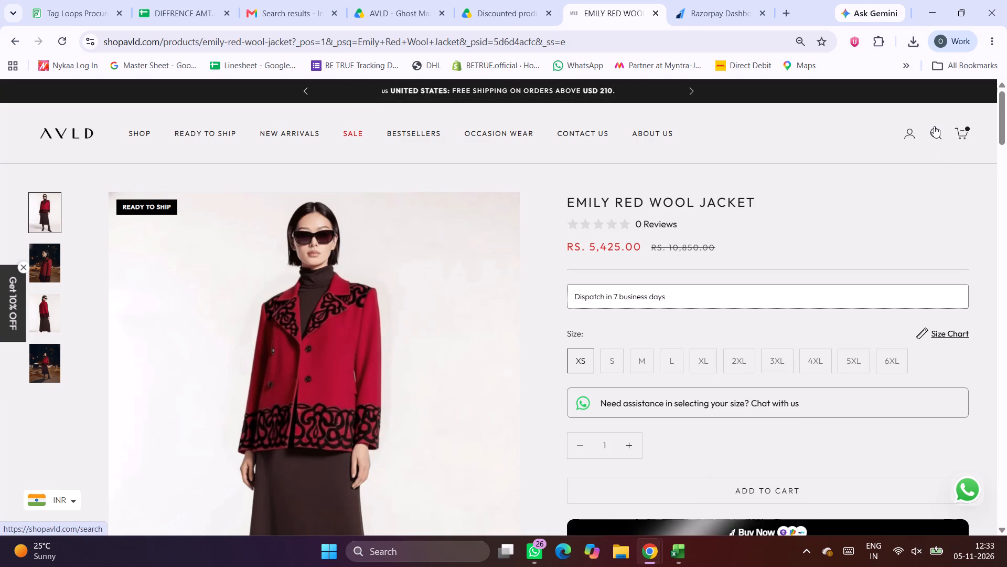
pyautogui.hotkey('ctrl', 'v')
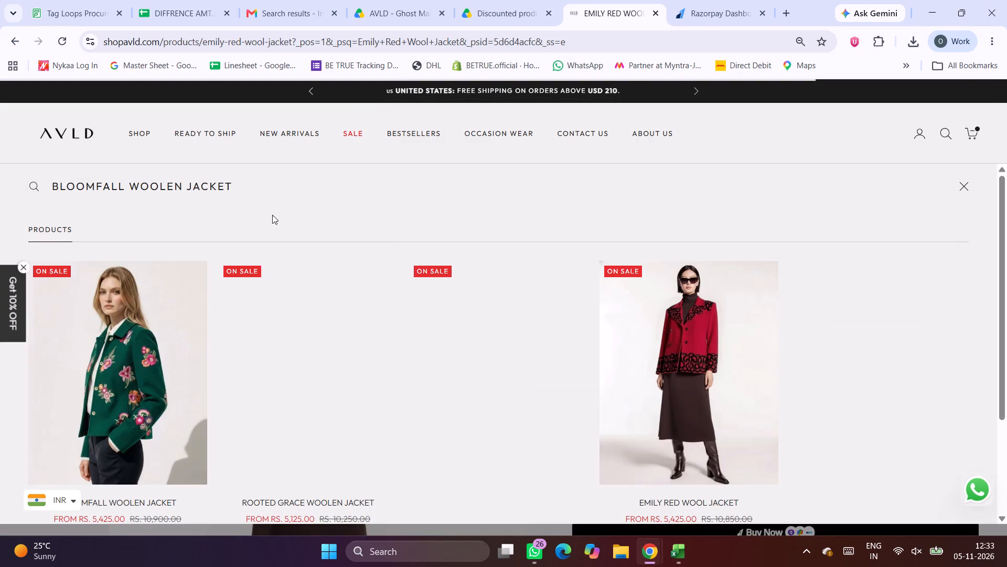
pyautogui.scroll(-2, 470, 366)
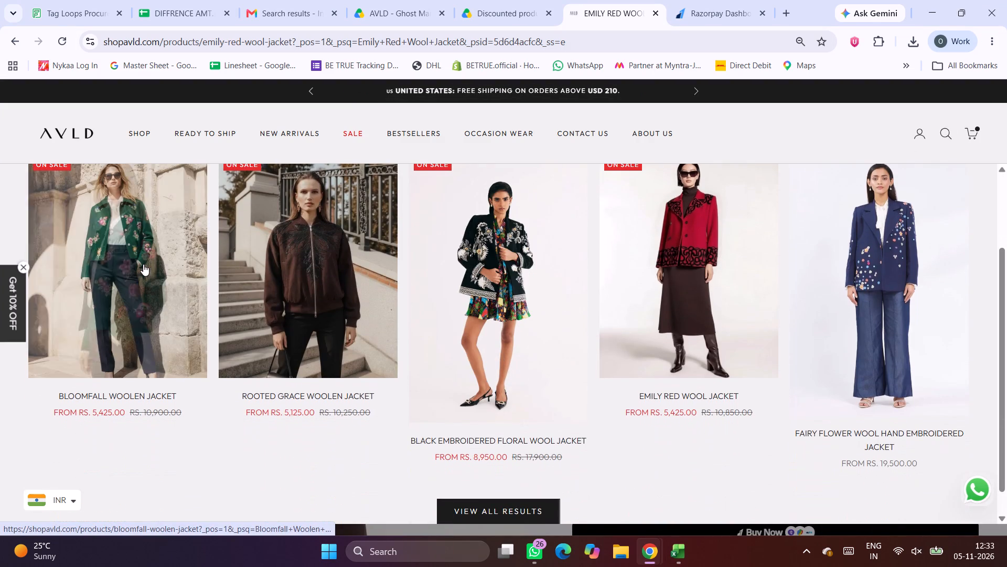
pyautogui.click(143, 264)
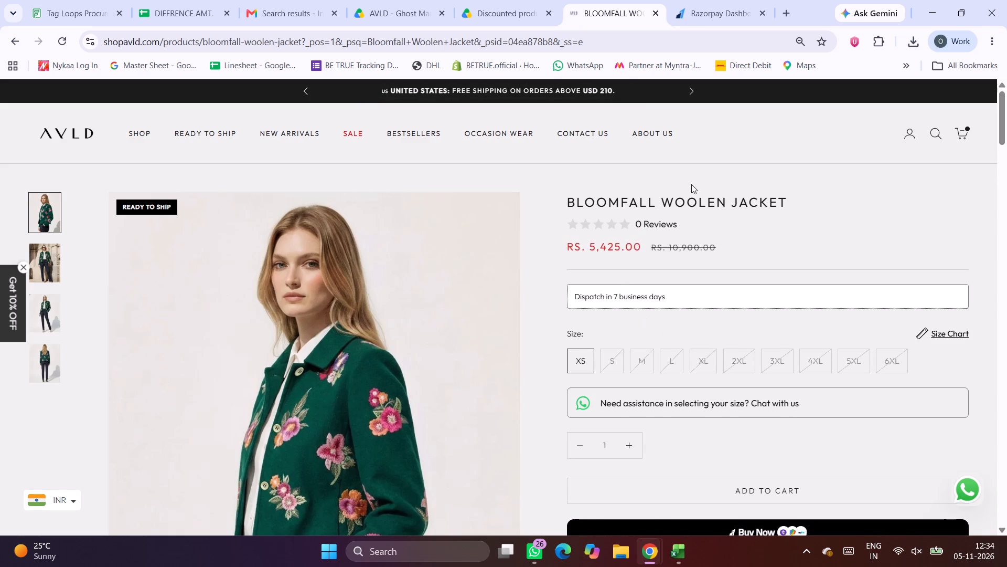
# Back in the Excel sale list, enter "XS" as the Bloomfall Woolen Jacket website size in H9.
pyautogui.hotkey('alt', 'Tab')
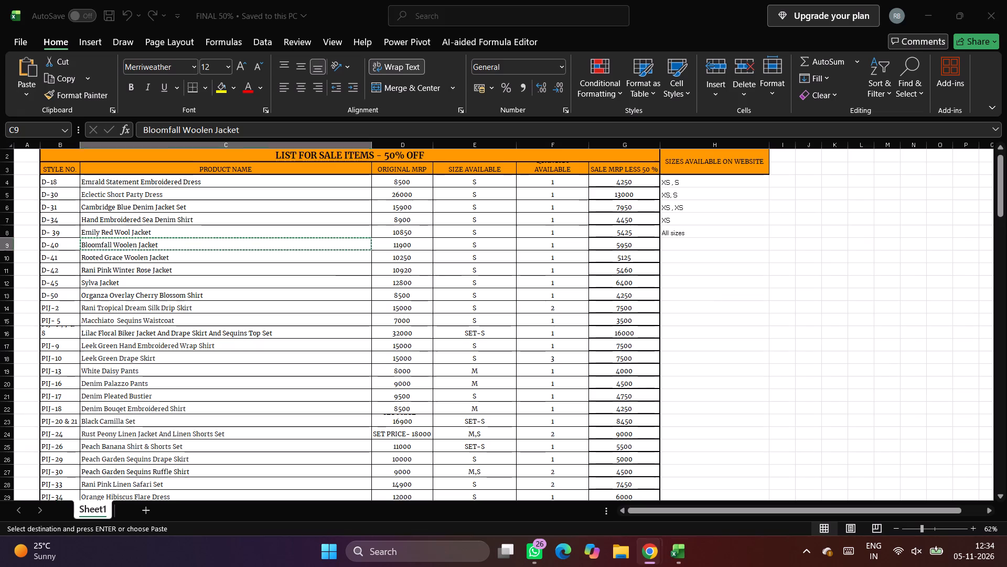
pyautogui.click(701, 245)
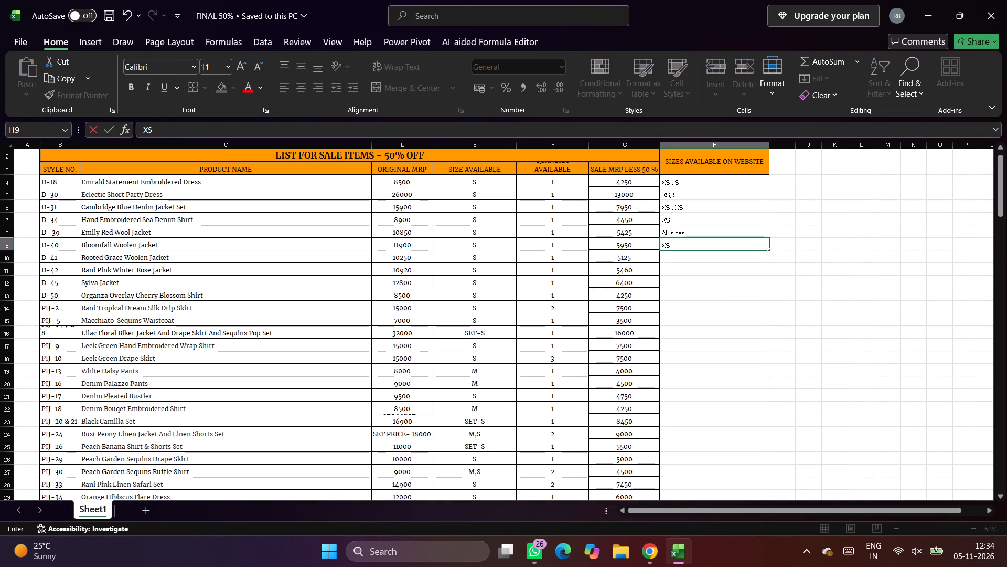
pyautogui.click(679, 250)
pyautogui.click(670, 255)
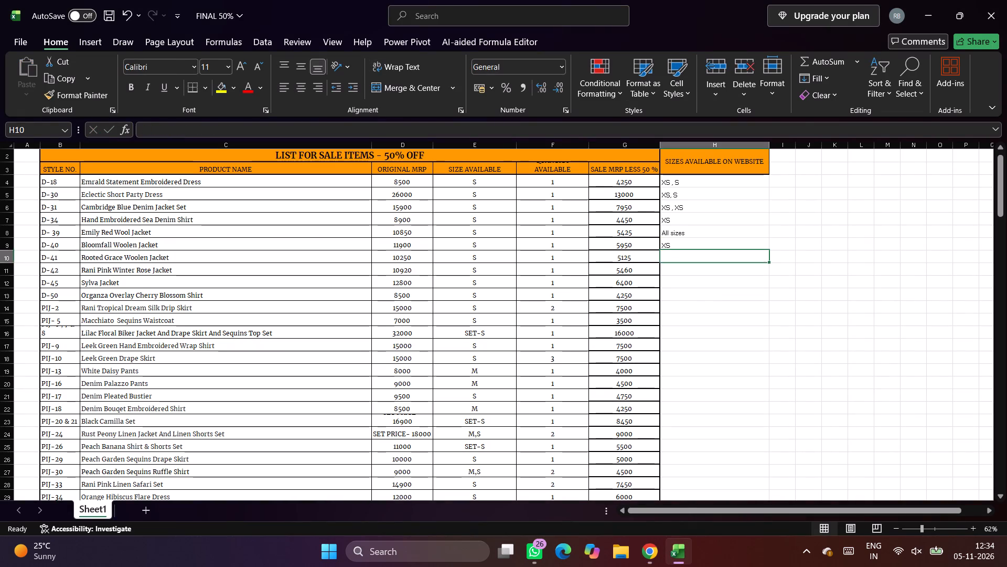
# Copy the Rooted Grace Woolen Jacket name from the sale list and switch to the AVLD website in Chrome.
pyautogui.click(114, 258)
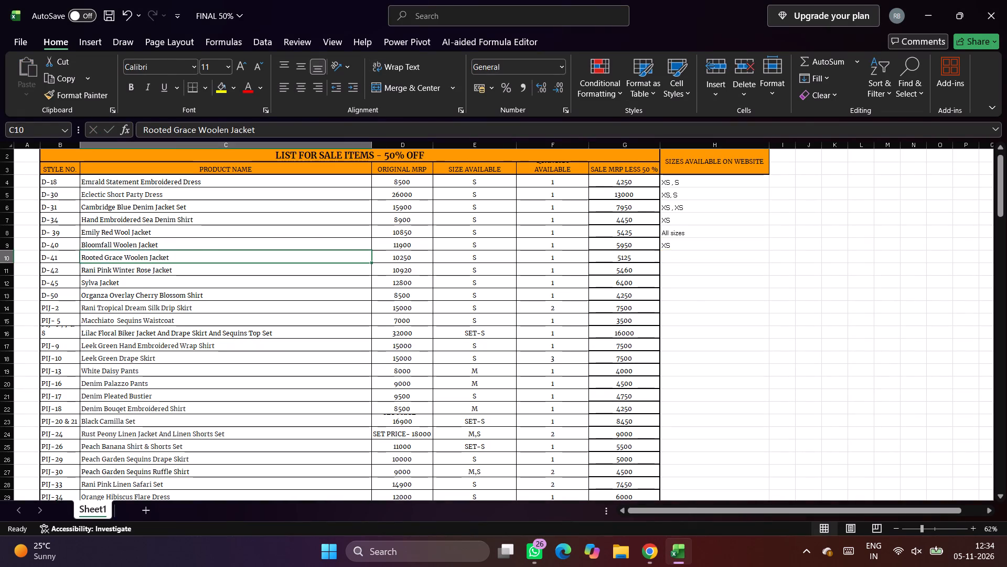
pyautogui.hotkey('ctrl', 'c')
pyautogui.hotkey('alt', 'Tab')
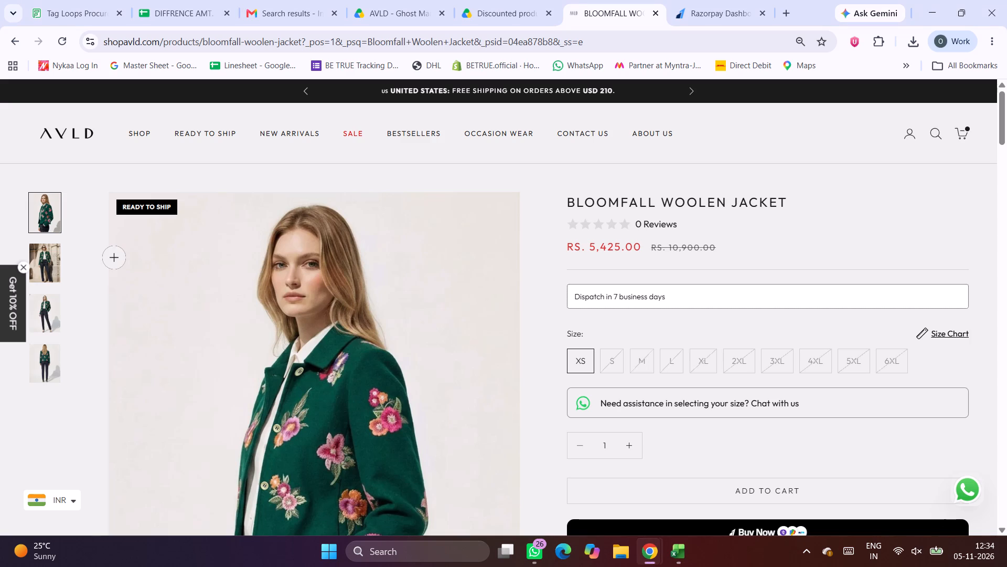
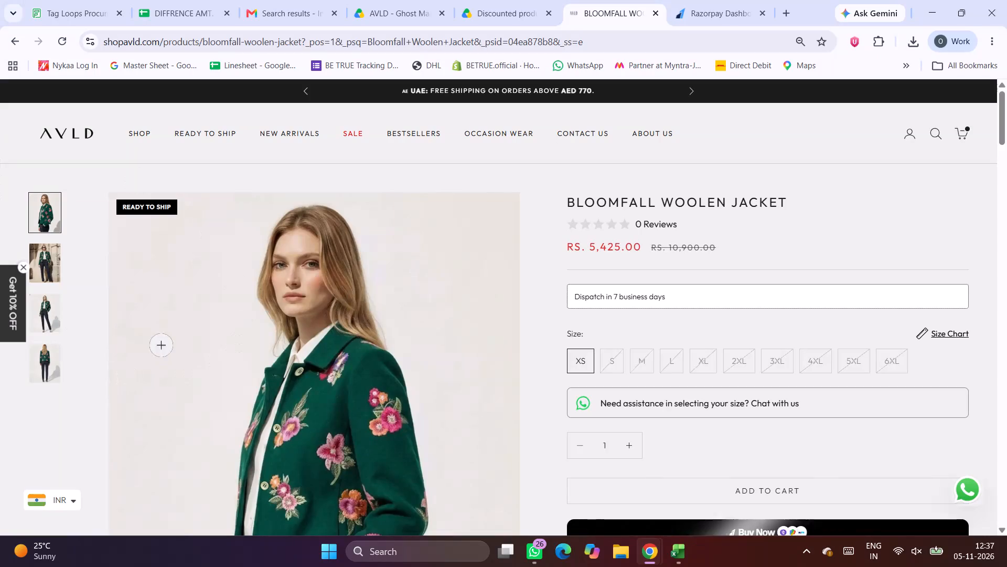
# Search the AVLD website for the copied Rooted Grace Woolen Jacket name and open its product page.
pyautogui.click(679, 543)
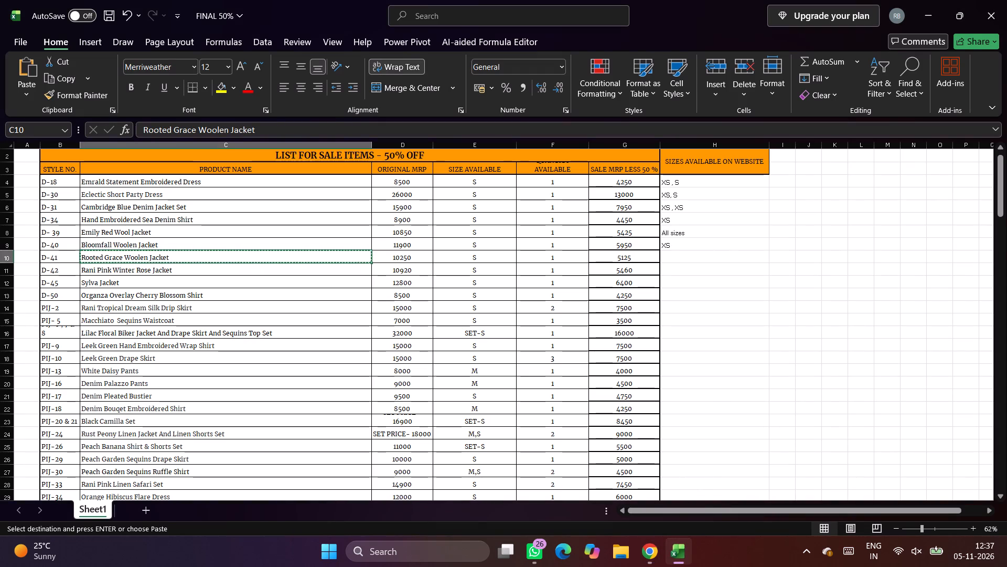
pyautogui.hotkey('alt', 'Tab')
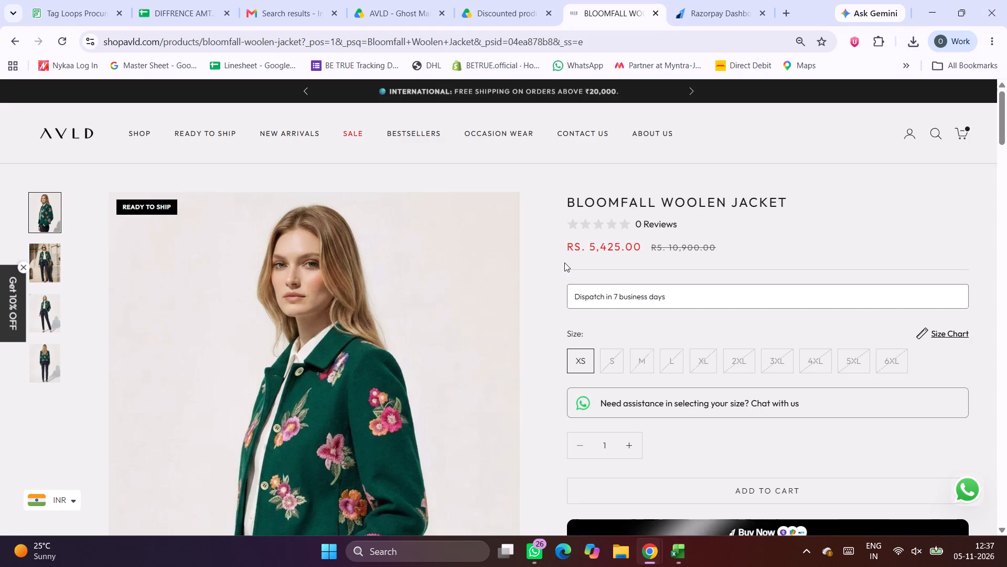
pyautogui.click(940, 136)
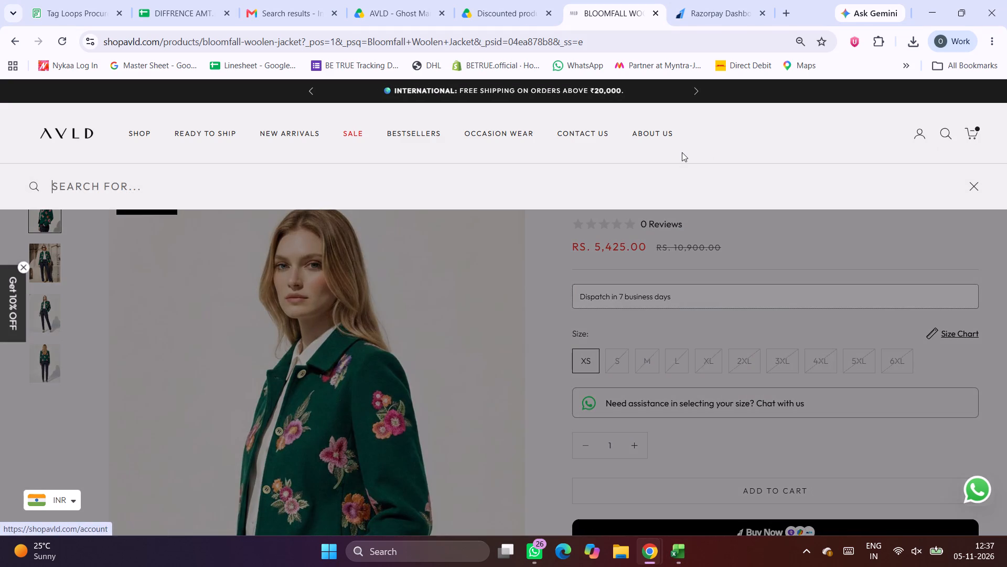
pyautogui.hotkey('ctrl', 'v')
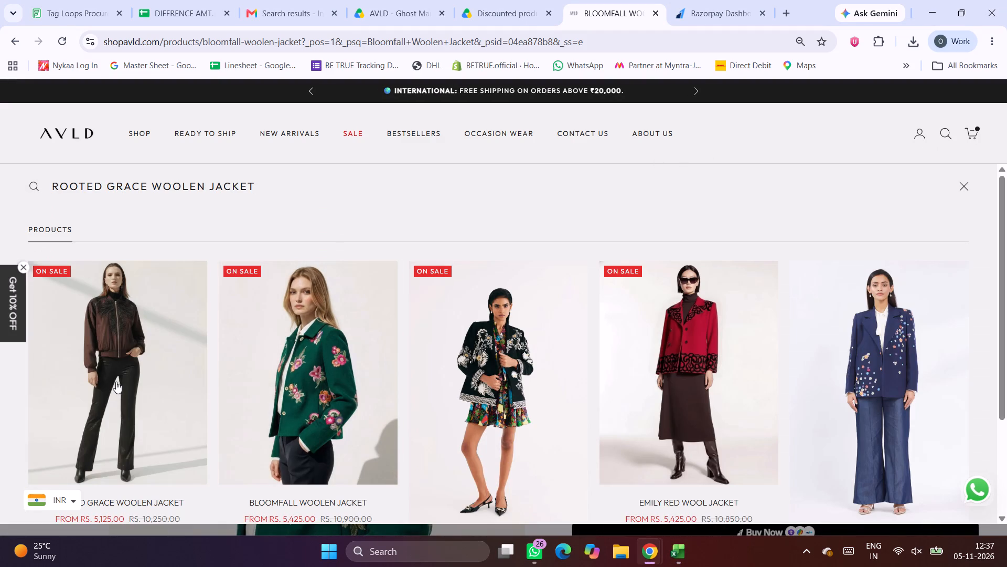
pyautogui.click(115, 383)
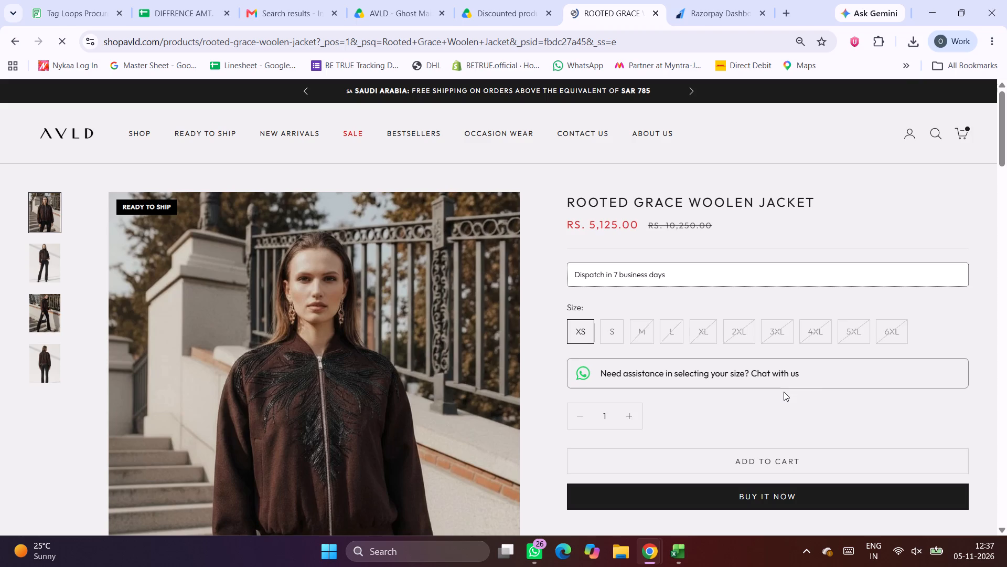
# Back in the Excel sale list, enter "XS , S" as the Rooted Grace Woolen Jacket website sizes in H10.
pyautogui.hotkey('alt', 'Tab')
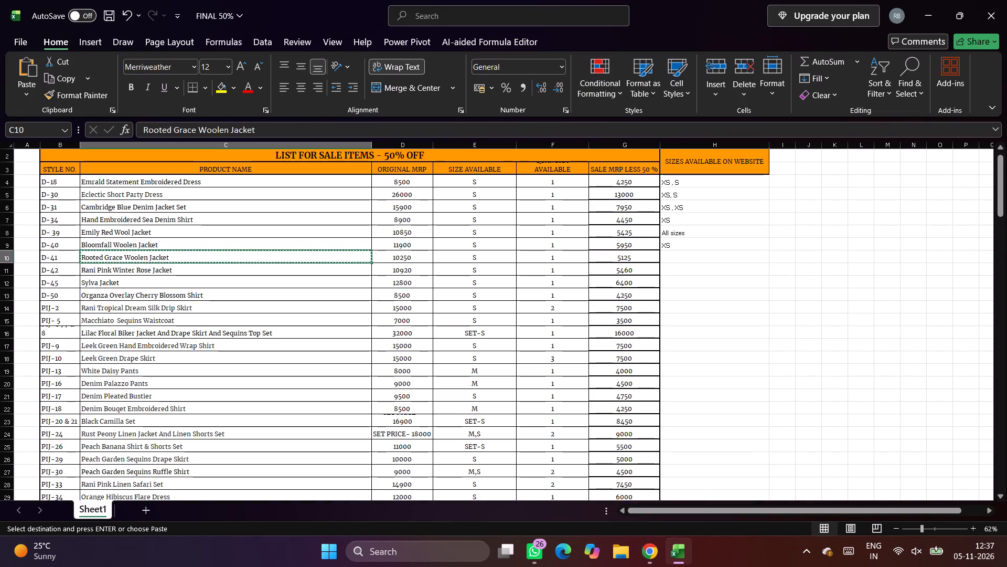
pyautogui.click(685, 257)
pyautogui.write('XS , S')
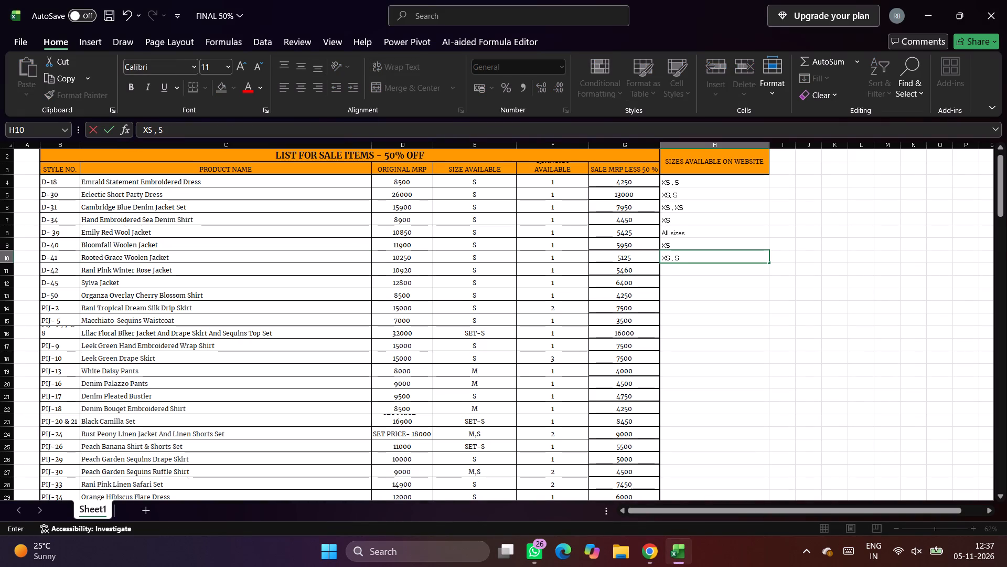
pyautogui.click(678, 266)
# Copy the Rani Pink Winter Rose Jacket name, search for it on the AVLD website in Chrome and open its product page.
pyautogui.click(117, 269)
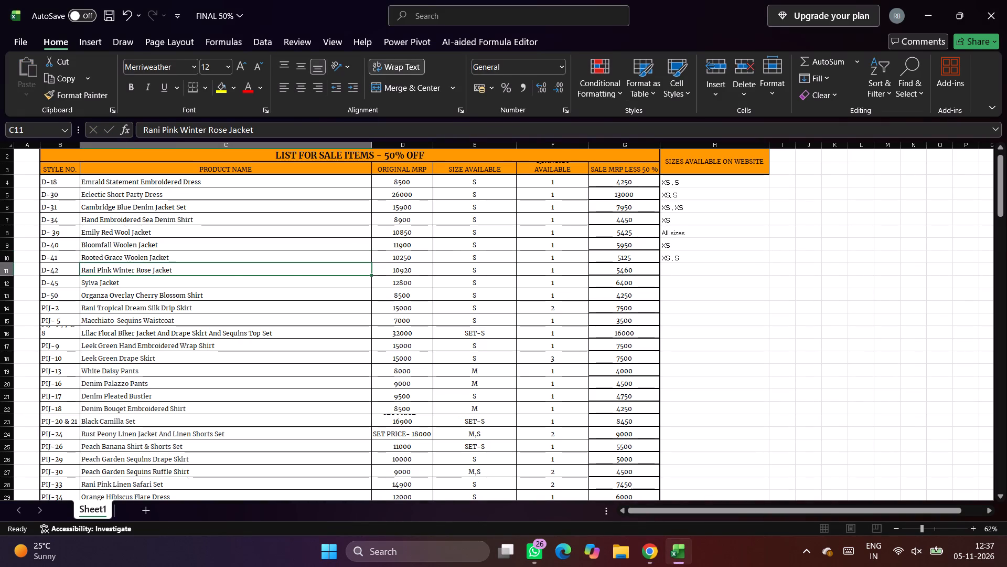
pyautogui.hotkey('ctrl', 'c')
pyautogui.keyDown('ctrl'); pyautogui.click(117, 269); pyautogui.keyUp('ctrl')
pyautogui.hotkey('alt', 'Tab')
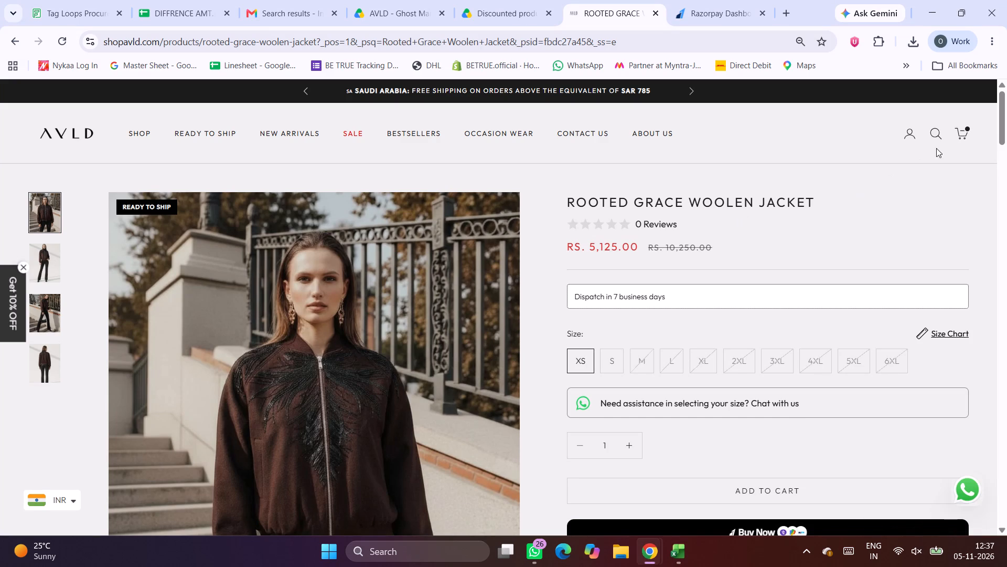
pyautogui.click(940, 129)
pyautogui.hotkey('ctrl', 'v')
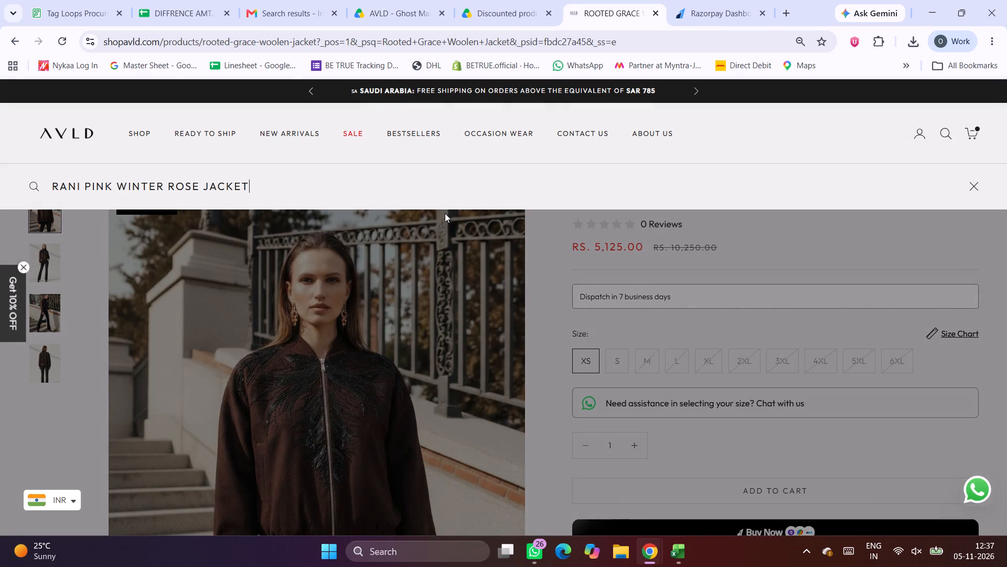
pyautogui.click(163, 358)
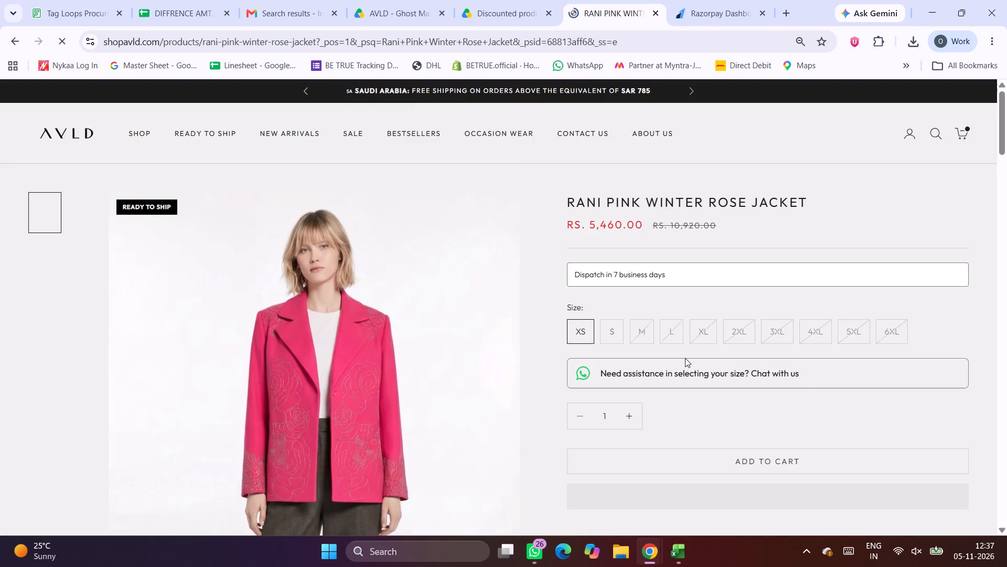
# Back in Excel, copy the "XS , S" sizes from H10 into H11 for the Rani Pink Winter Rose Jacket and save the workbook.
pyautogui.hotkey('alt', 'Tab')
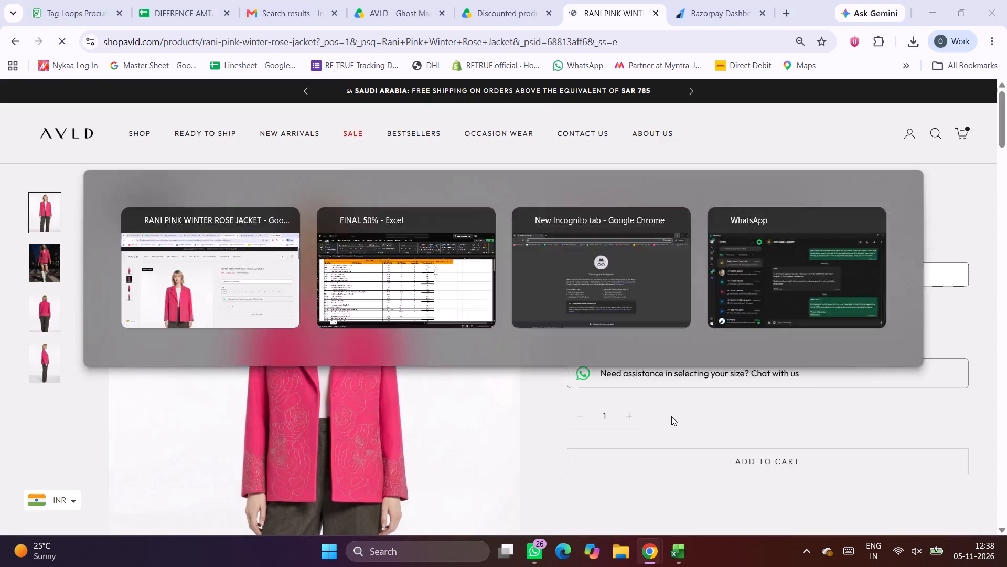
pyautogui.click(689, 260)
pyautogui.hotkey('ctrl', 'c')
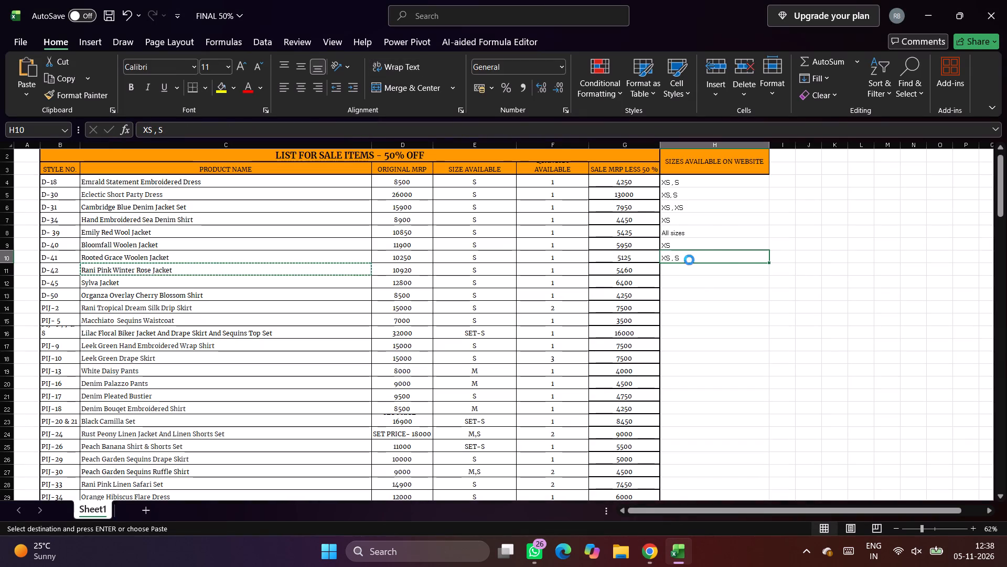
pyautogui.click(673, 270)
pyautogui.hotkey('ctrl', 'v')
pyautogui.hotkey('ctrl', 's')
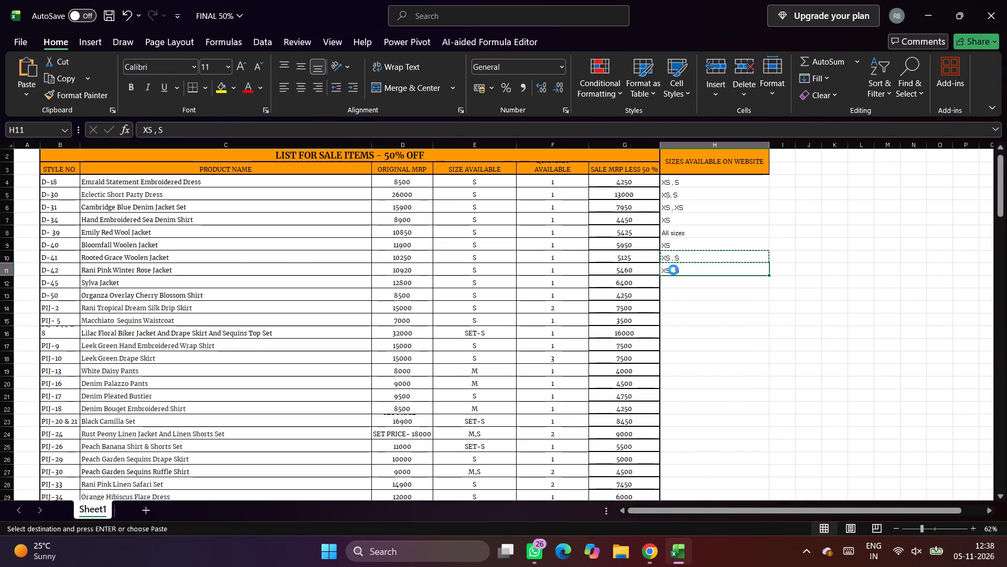
pyautogui.click(693, 281)
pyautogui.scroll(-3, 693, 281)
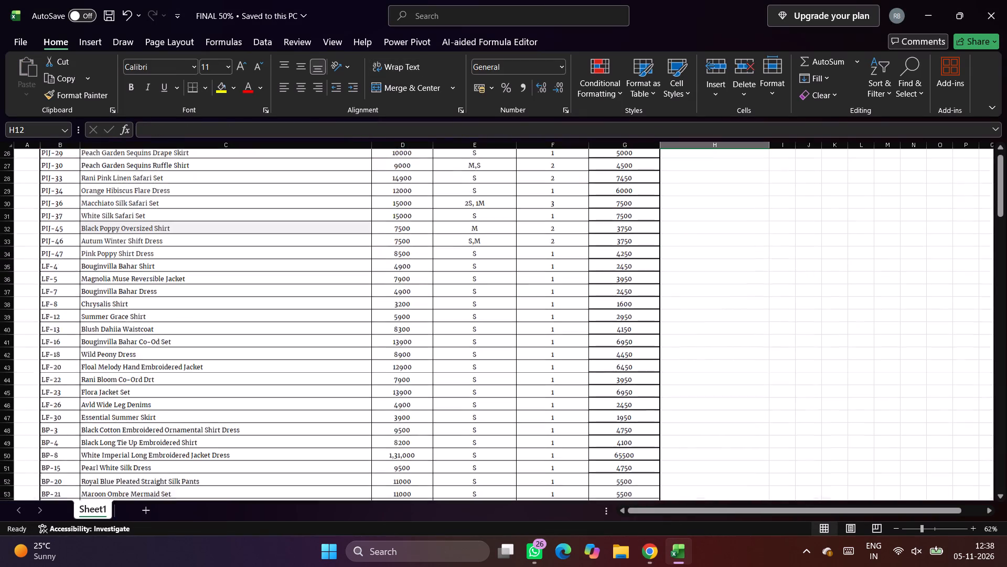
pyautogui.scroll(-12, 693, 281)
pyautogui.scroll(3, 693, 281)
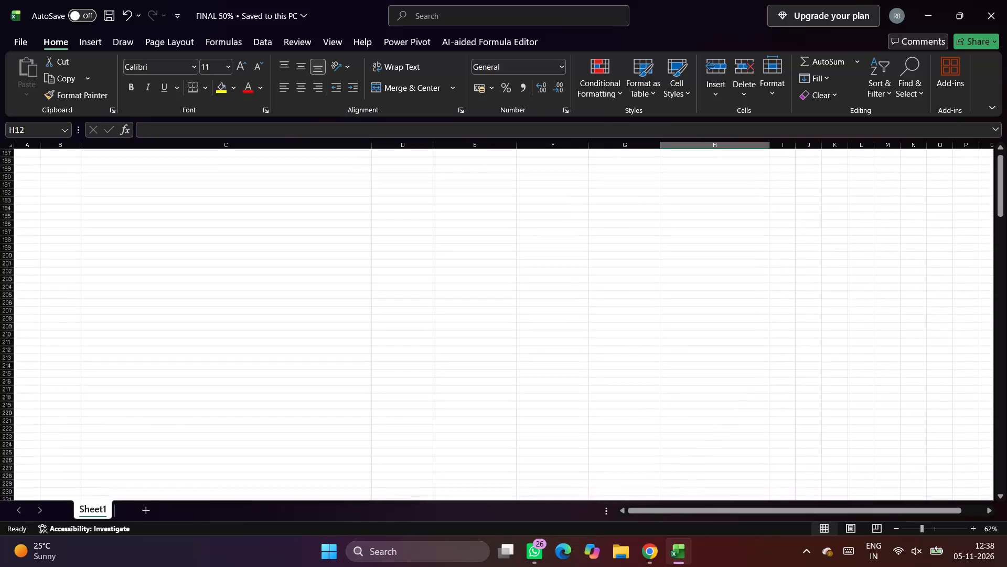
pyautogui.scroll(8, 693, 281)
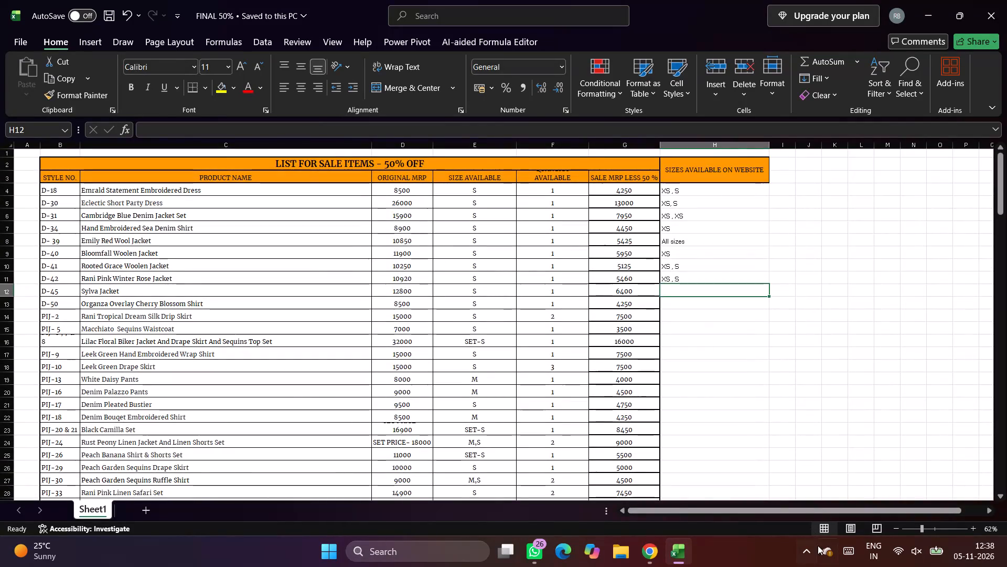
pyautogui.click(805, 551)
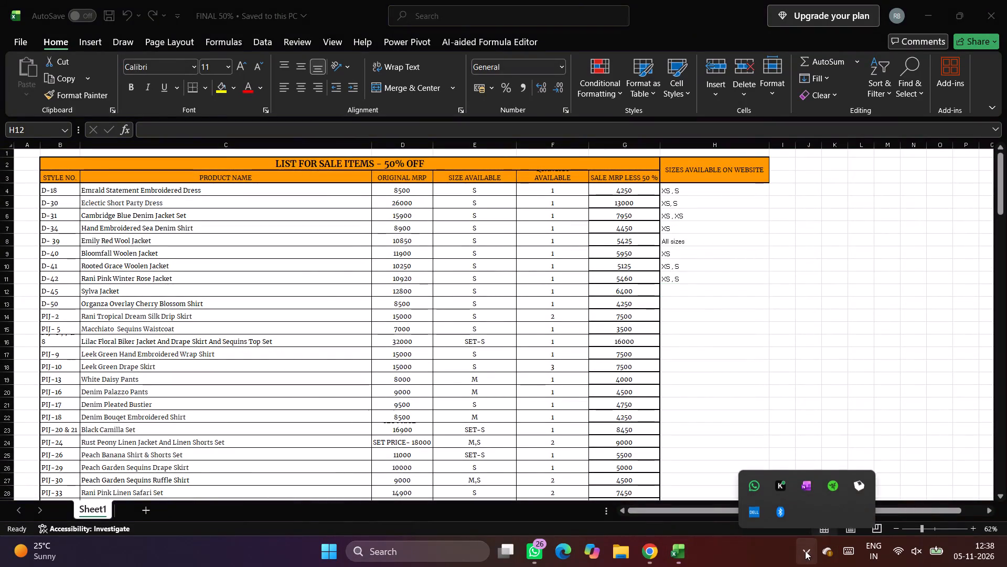
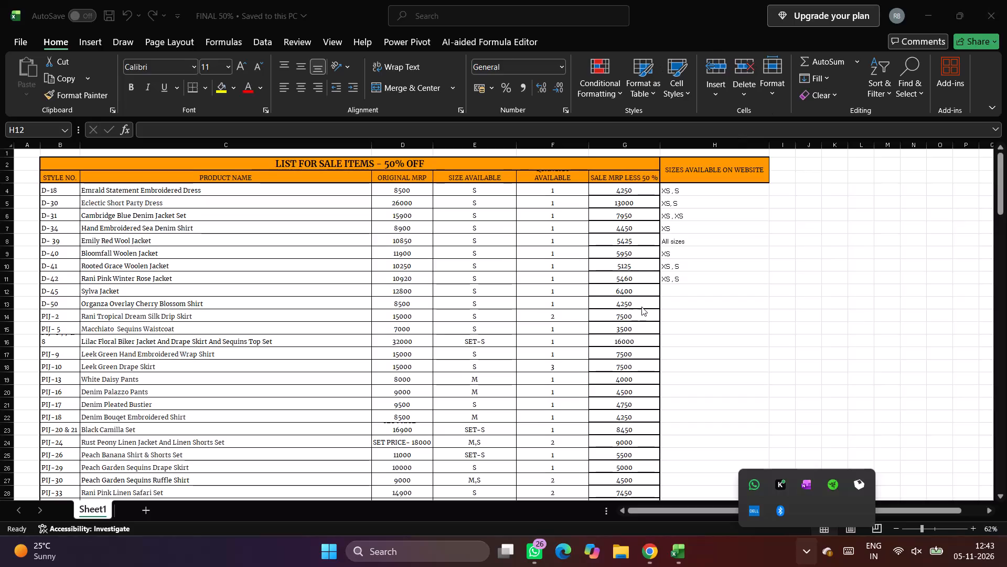
# Copy the Sylva Jacket product name from C12 of the sale list.
pyautogui.click(685, 289)
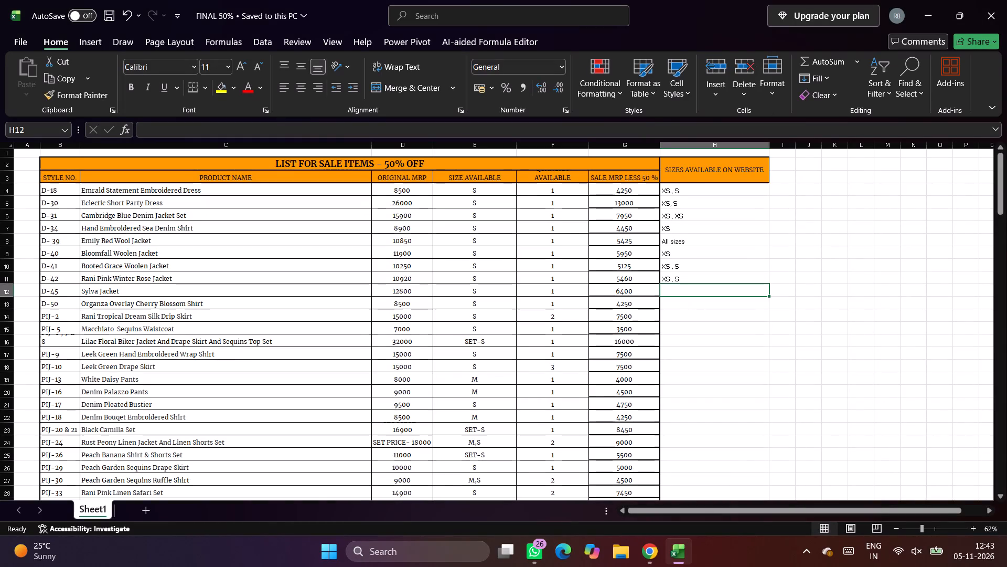
pyautogui.click(119, 287)
pyautogui.hotkey('ctrl', 'c')
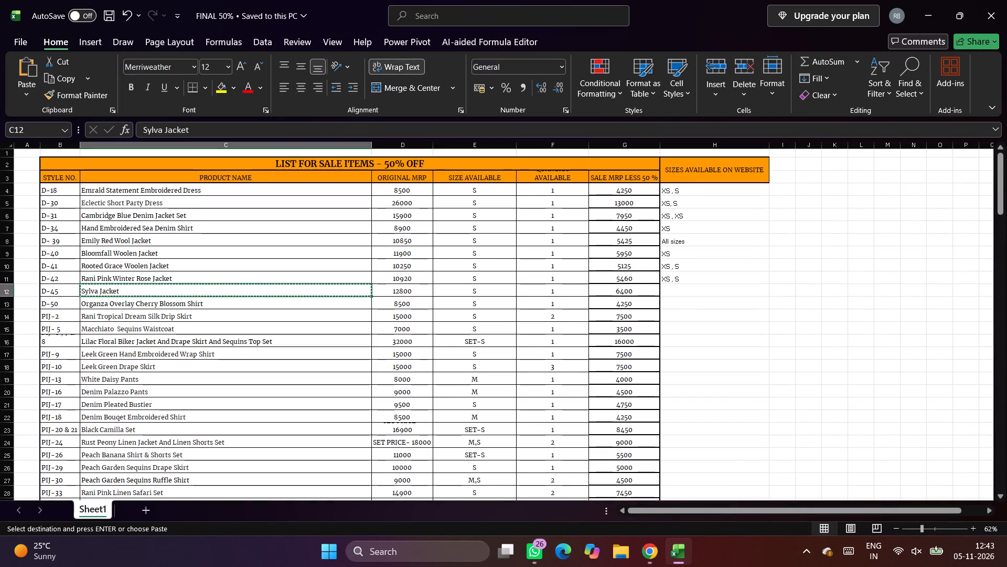
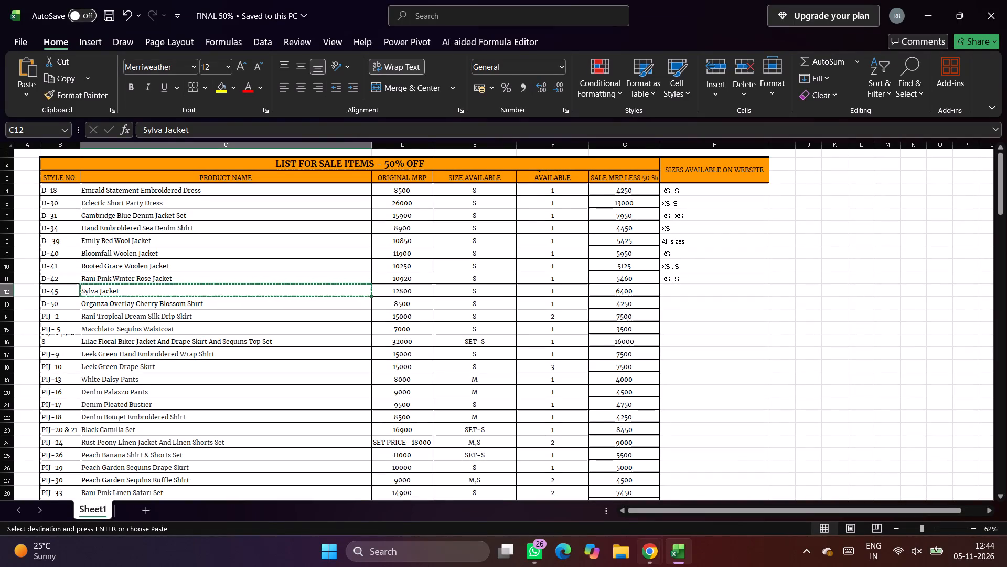
# Switch to Chrome, search the AVLD shop for the copied Sylva Jacket name and open its product page.
pyautogui.click(704, 505)
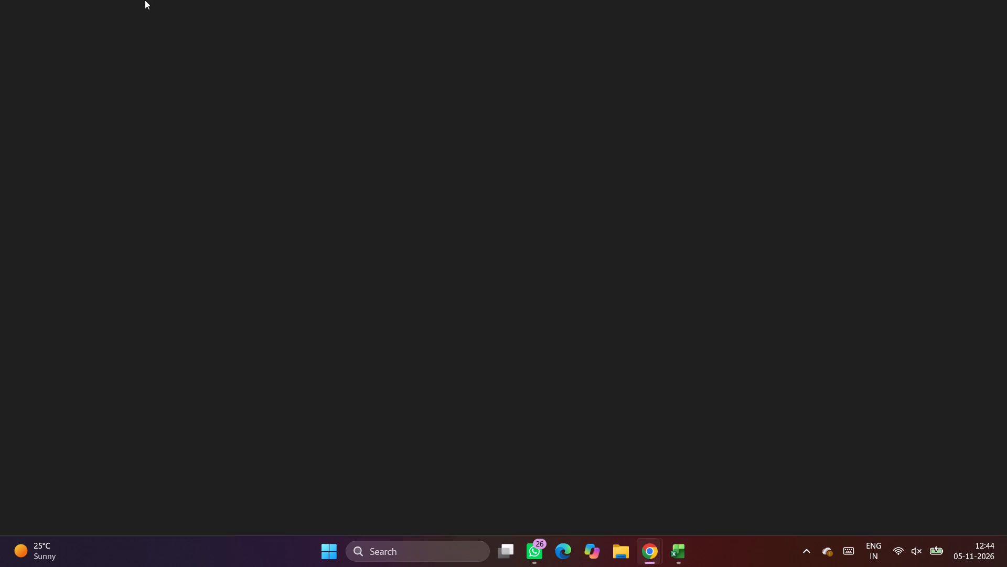
pyautogui.click(1006, 0)
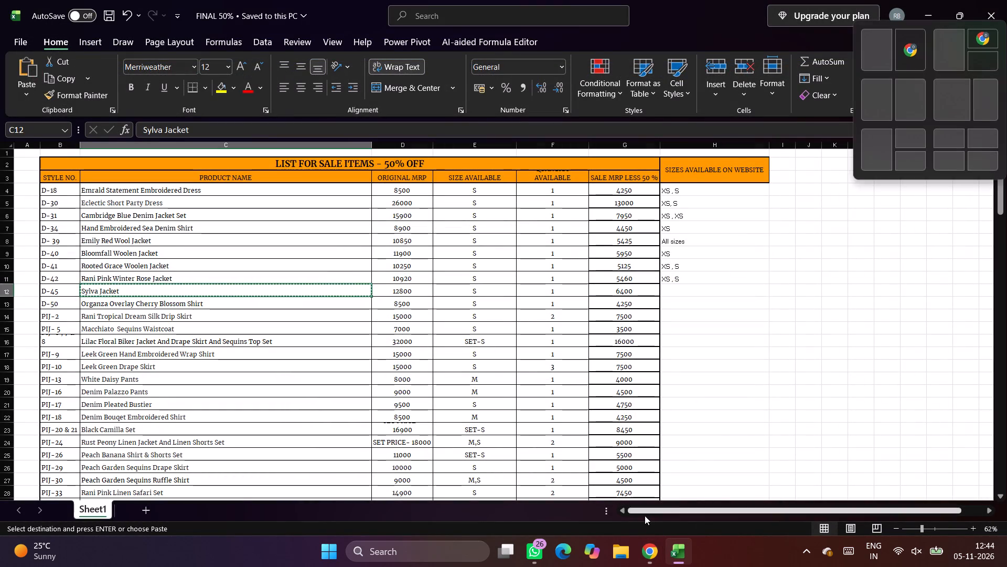
pyautogui.click(646, 552)
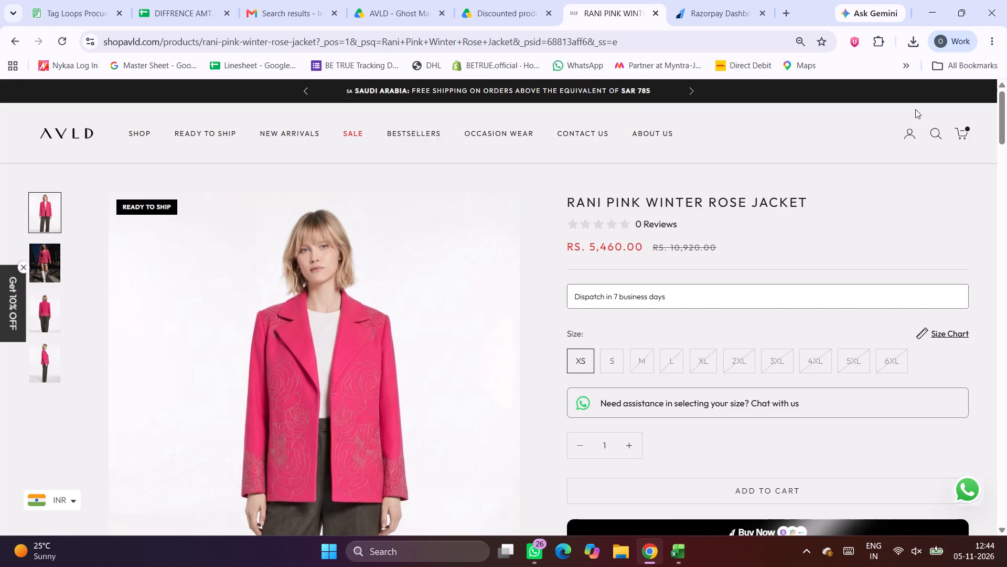
pyautogui.click(933, 135)
pyautogui.hotkey('ctrl', 'v')
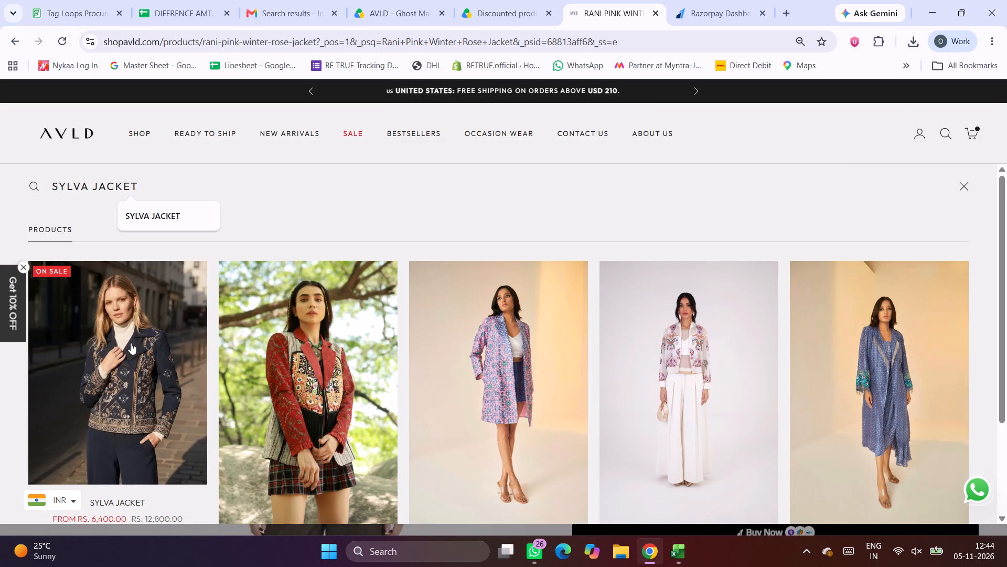
pyautogui.click(131, 343)
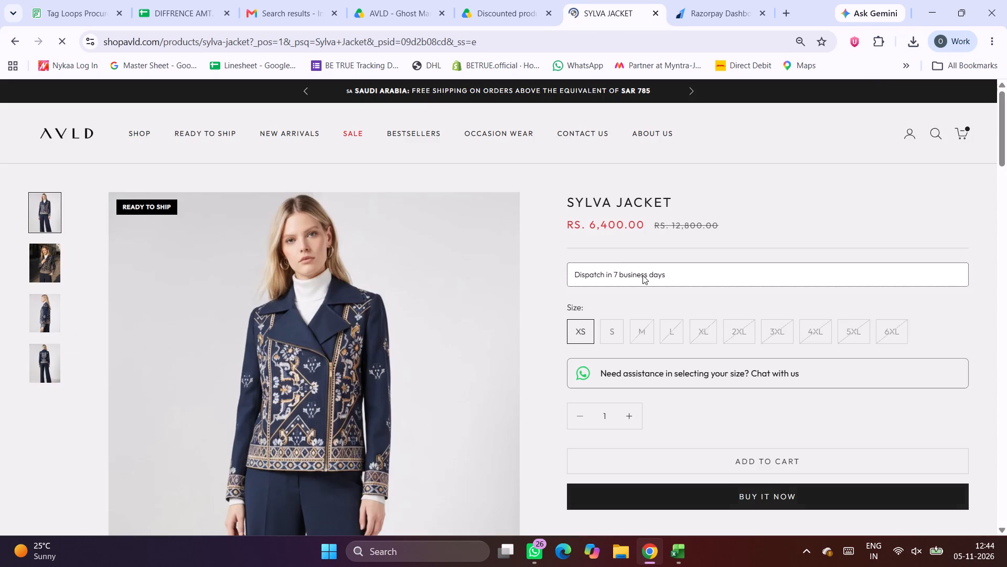
# Back in the Excel sale list, fill the website sizes "XS , S" from H11 down to H12 for the Sylva Jacket.
pyautogui.hotkey('alt', 'Tab')
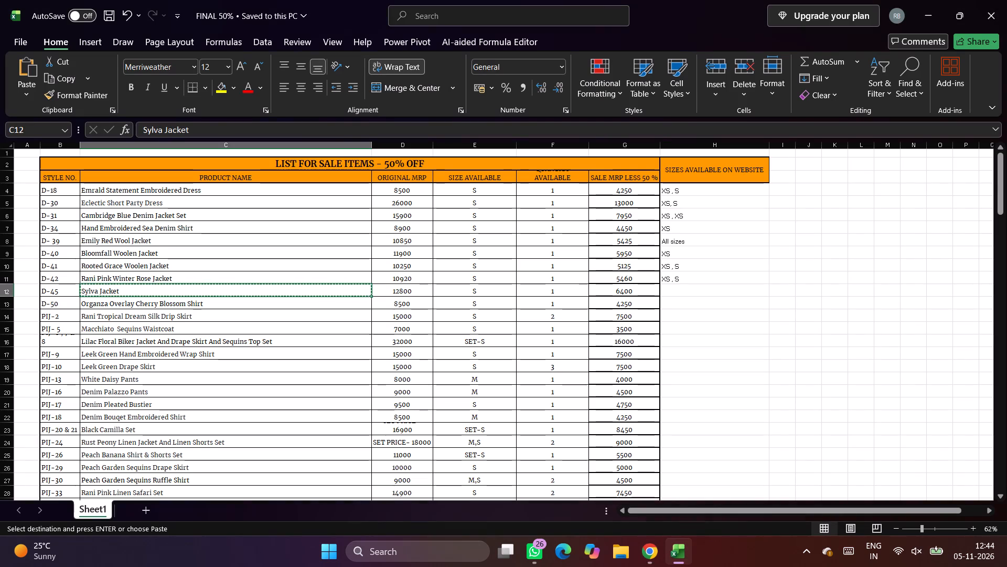
pyautogui.click(677, 283)
pyautogui.moveTo(768, 285); pyautogui.dragTo(767, 288)
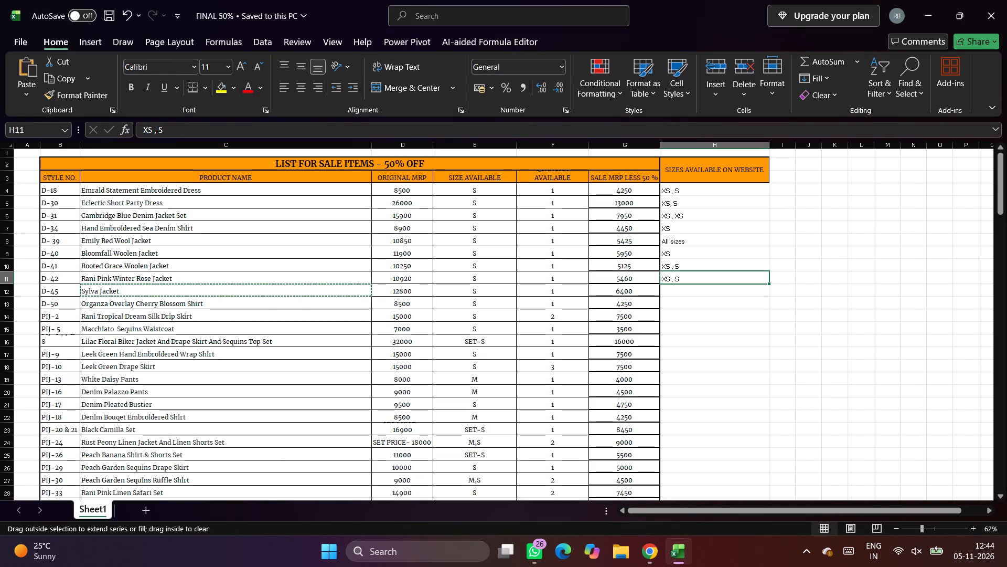
pyautogui.moveTo(767, 288); pyautogui.dragTo(764, 296)
# Fill "XS , S" down into H13 for the Organza Overlay Cherry Blossom Shirt and save the workbook.
pyautogui.click(709, 310)
pyautogui.click(691, 306)
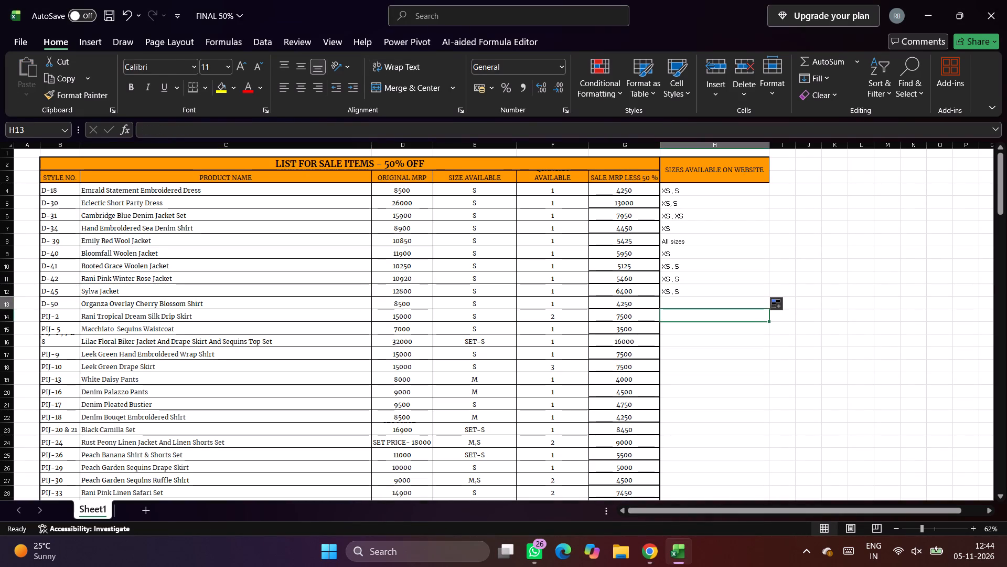
pyautogui.hotkey('ctrl', 'd')
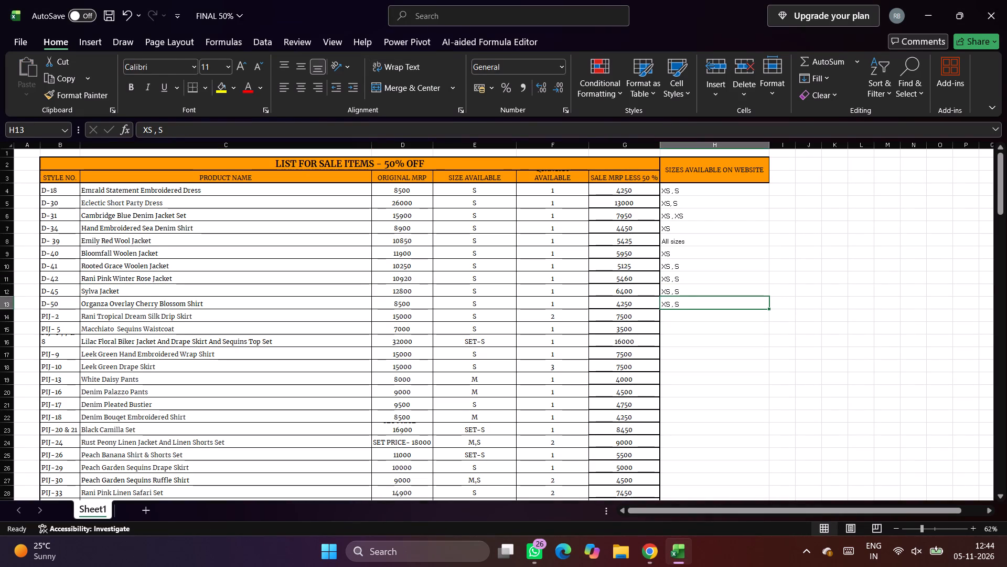
pyautogui.hotkey('ctrl', 's')
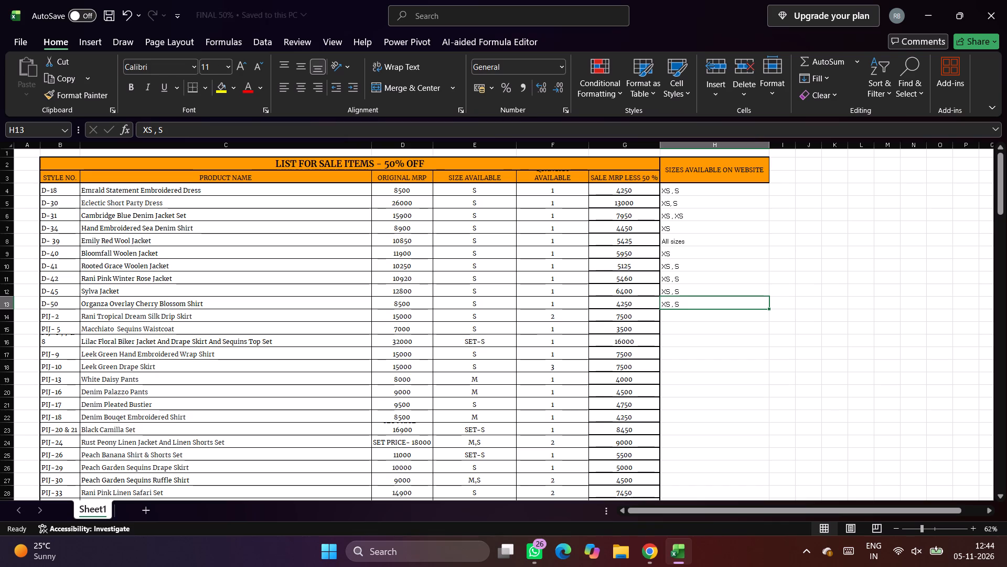
# Copy the Organza Overlay Cherry Blossom Shirt name from C13, search the AVLD shop in Chrome for it and open its product page.
pyautogui.click(105, 300)
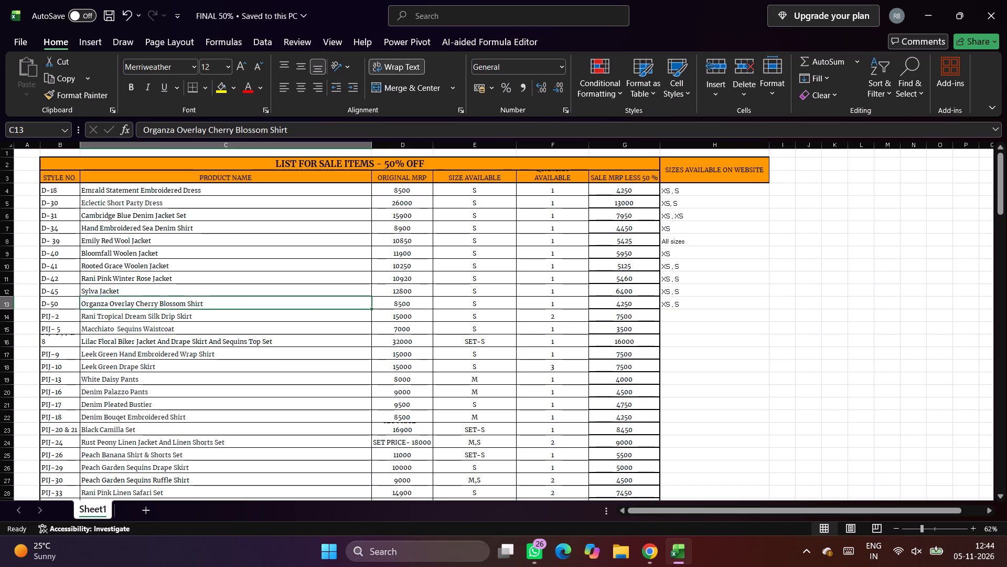
pyautogui.hotkey('ctrl', 'c')
pyautogui.hotkey('alt', 'Tab')
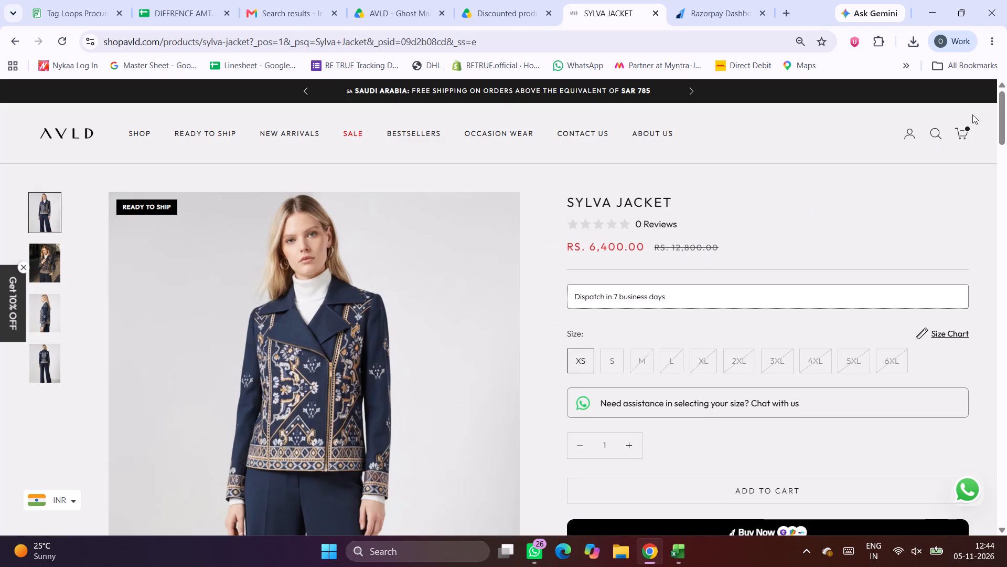
pyautogui.click(936, 131)
pyautogui.hotkey('ctrl', 'v')
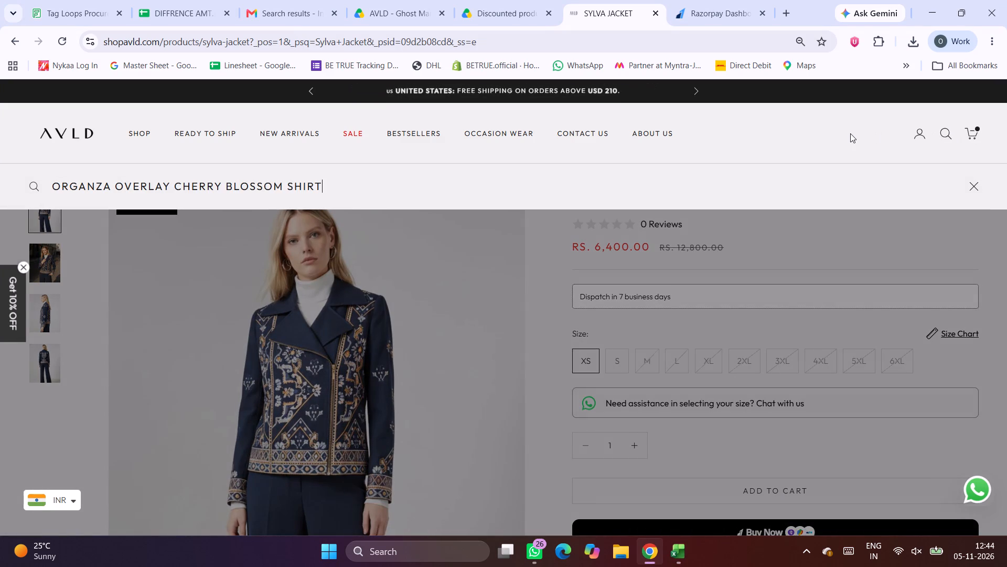
pyautogui.click(118, 371)
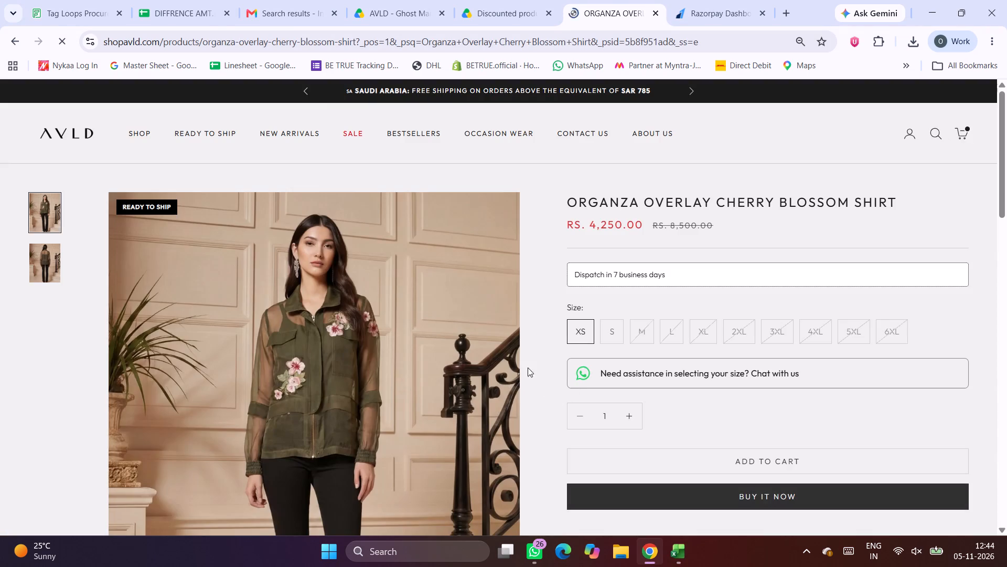
# Copy the Rani Tropical Dream Silk Drip Skirt name from C14 in Excel, search the AVLD shop for it and open the Rani Silk Knotted Drape Skirt page.
pyautogui.hotkey('alt', 'Tab')
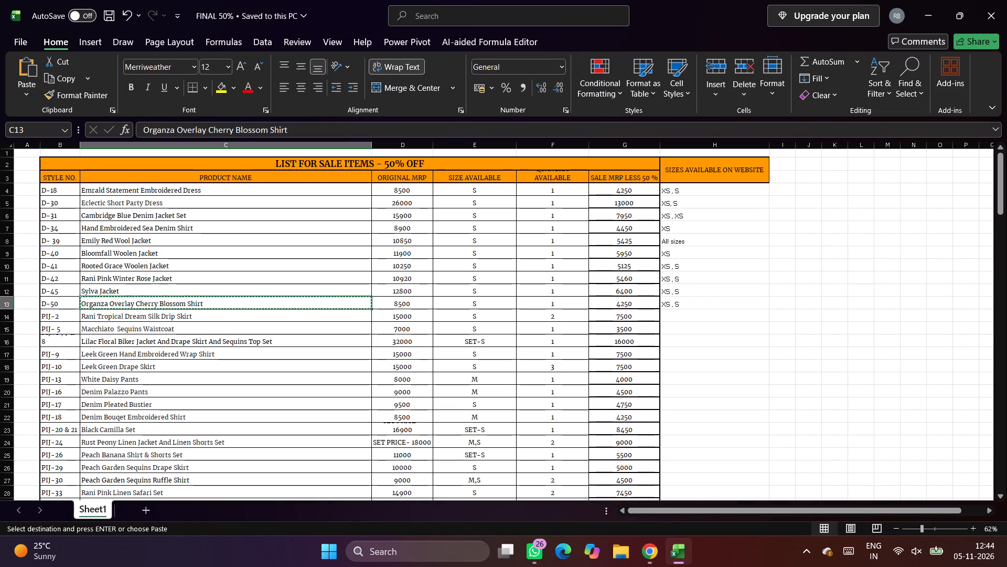
pyautogui.click(135, 317)
pyautogui.hotkey('ctrl', 'c')
pyautogui.hotkey('alt', 'Tab')
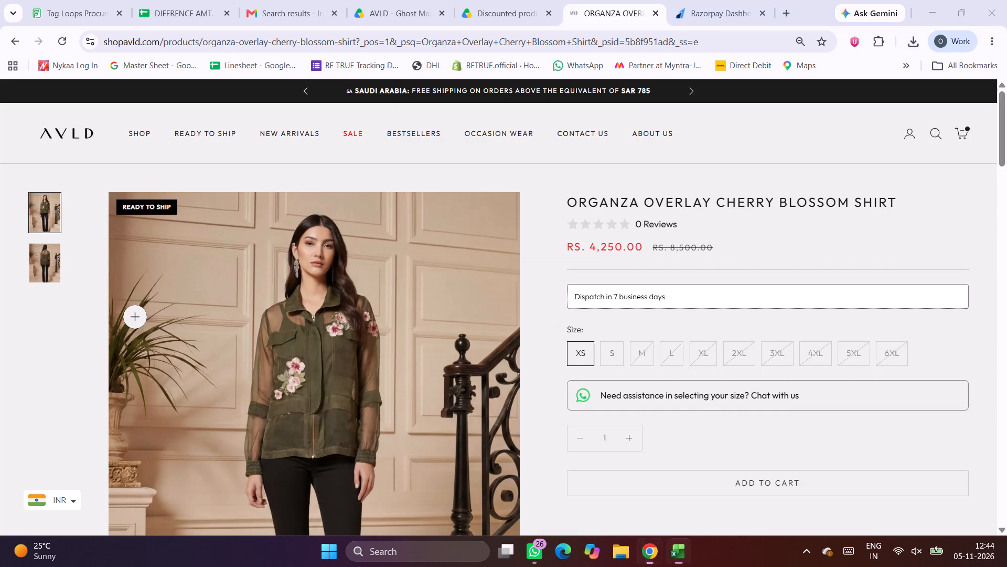
pyautogui.click(938, 134)
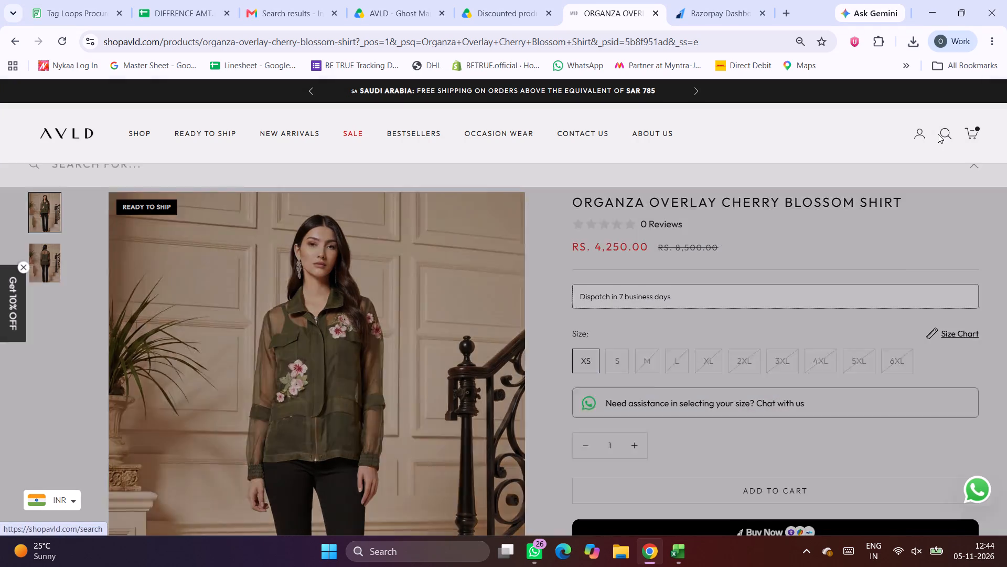
pyautogui.hotkey('ctrl', 'v')
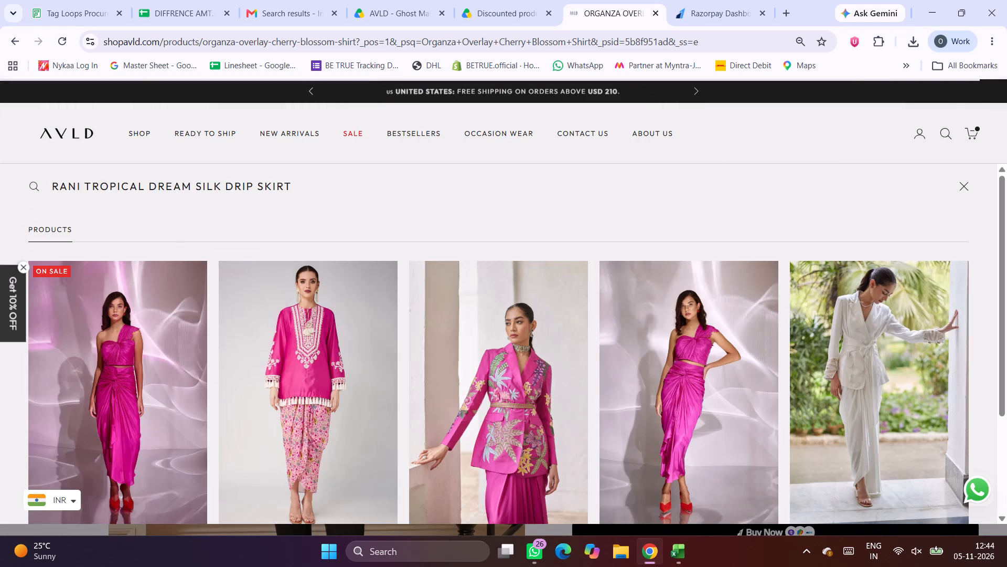
pyautogui.click(108, 475)
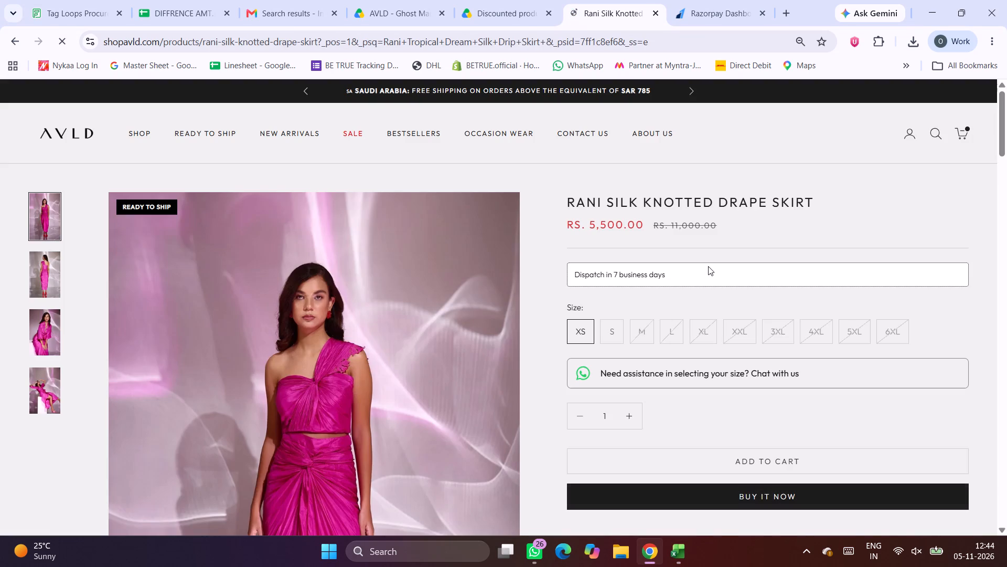
# In the Excel sale list, fill "XS , S" down into H14 for the Rani Tropical Dream Silk Drip Skirt.
pyautogui.hotkey('alt', 'Tab')
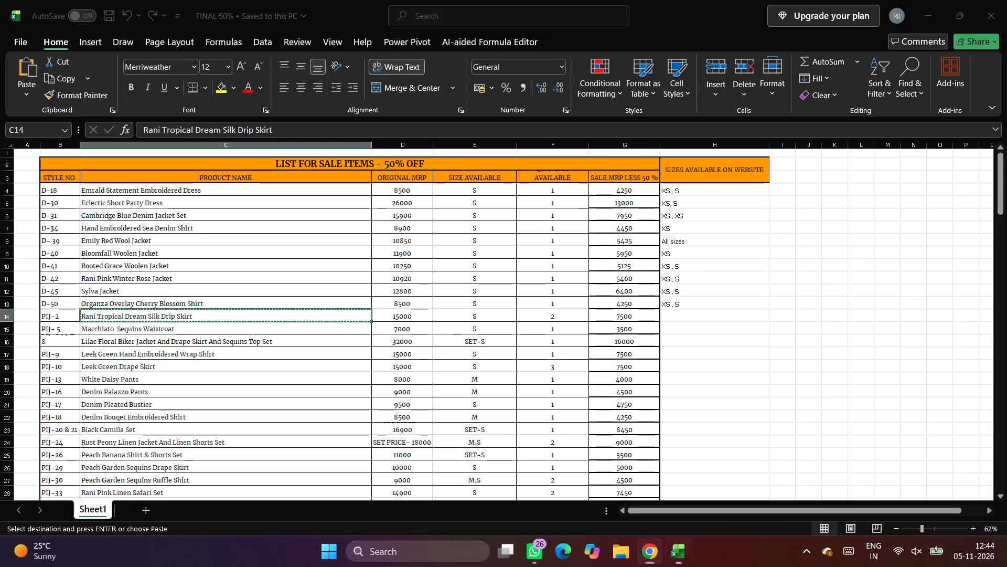
pyautogui.click(674, 314)
pyautogui.hotkey('ctrl', 'd')
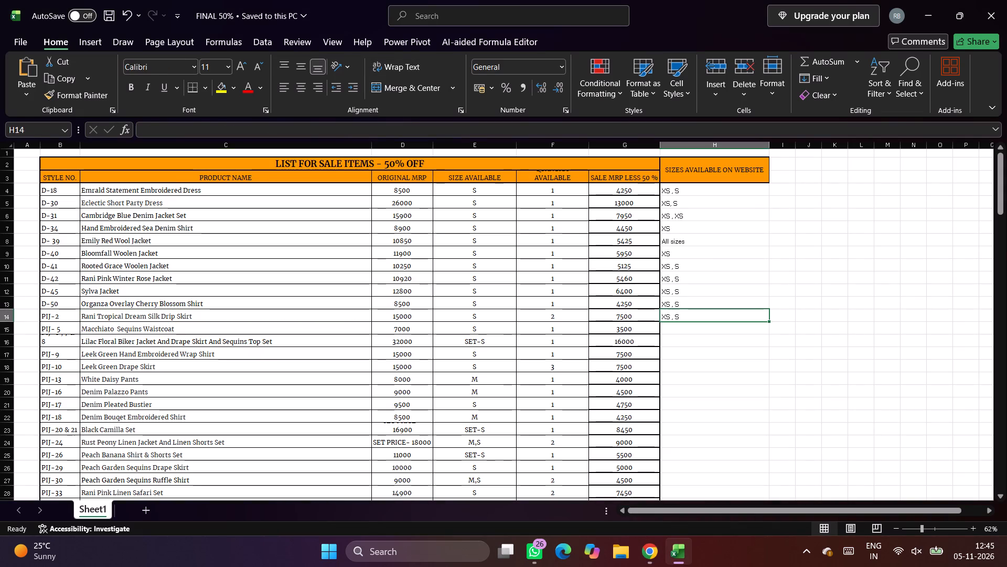
pyautogui.click(718, 325)
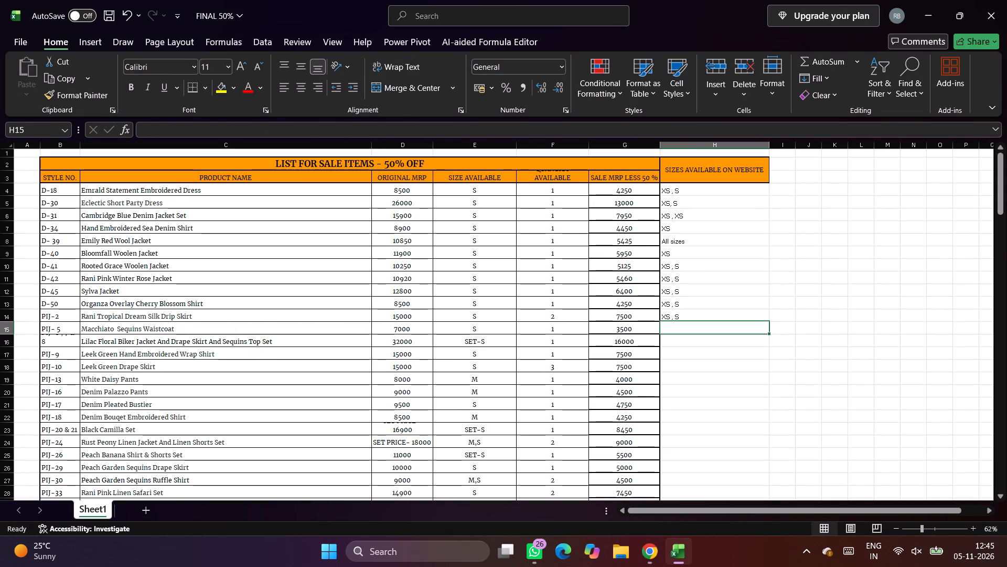
# Copy the Macchiato Sequins Waistcoat name from C15, search the AVLD shop in Chrome for it and open its product page.
pyautogui.click(116, 332)
pyautogui.hotkey('ctrl', 'c')
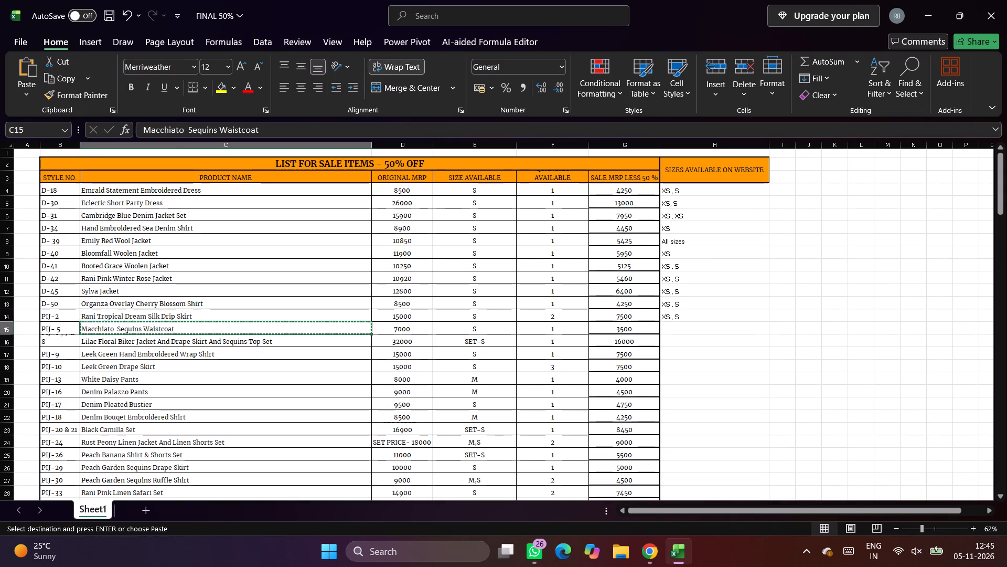
pyautogui.hotkey('alt', 'Tab')
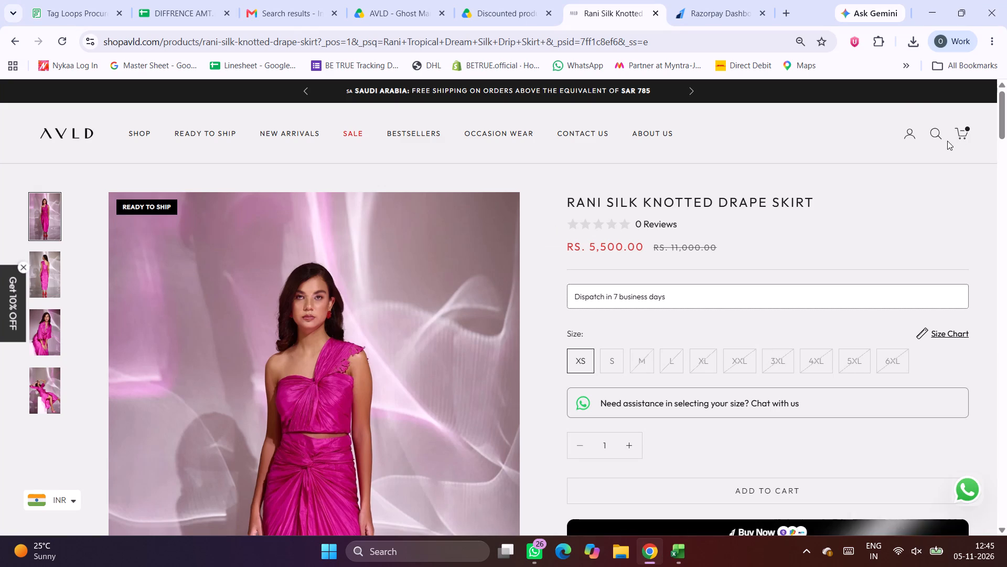
pyautogui.click(940, 132)
pyautogui.hotkey('ctrl', 'v')
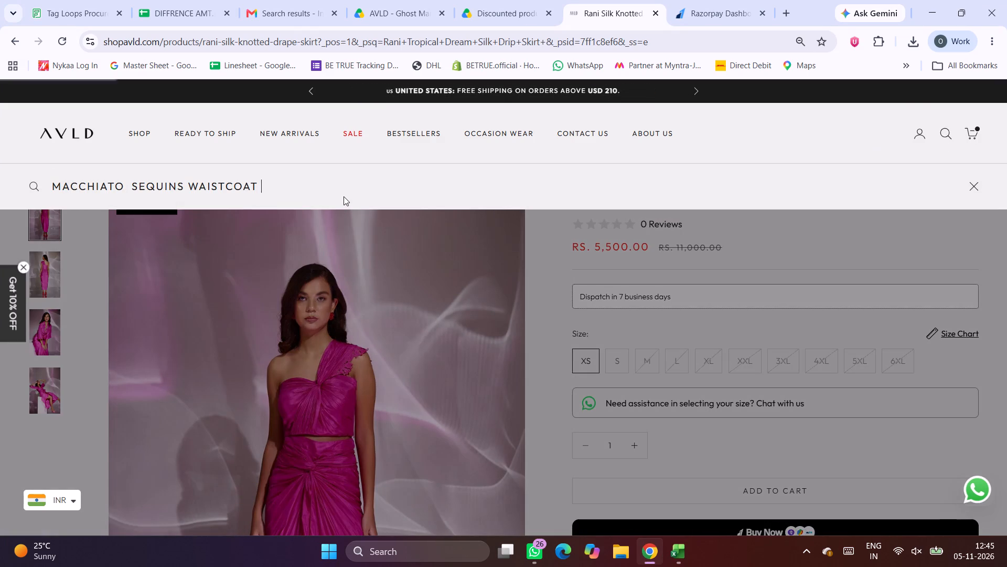
pyautogui.click(189, 301)
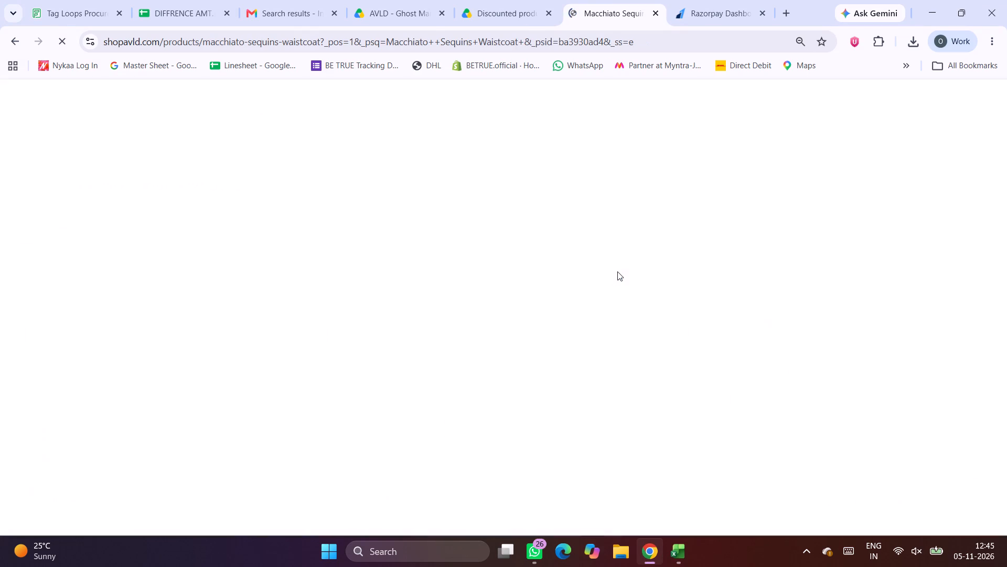
# In the Excel sale list, fill "XS , S" down into H15 for the Macchiato Sequins Waistcoat and save the workbook.
pyautogui.hotkey('alt', 'Tab')
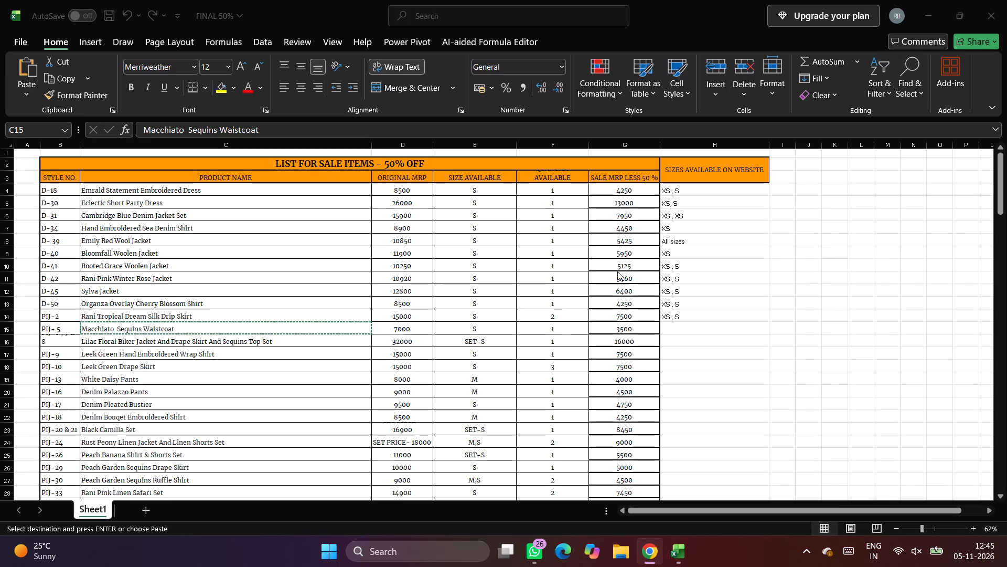
pyautogui.click(690, 330)
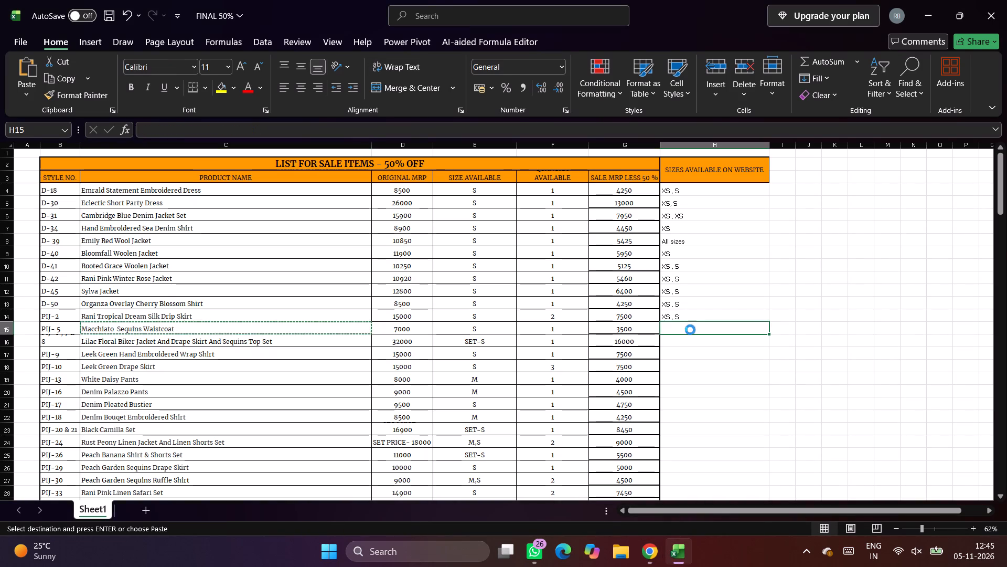
pyautogui.hotkey('ctrl', 'd')
pyautogui.hotkey('ctrl', 's')
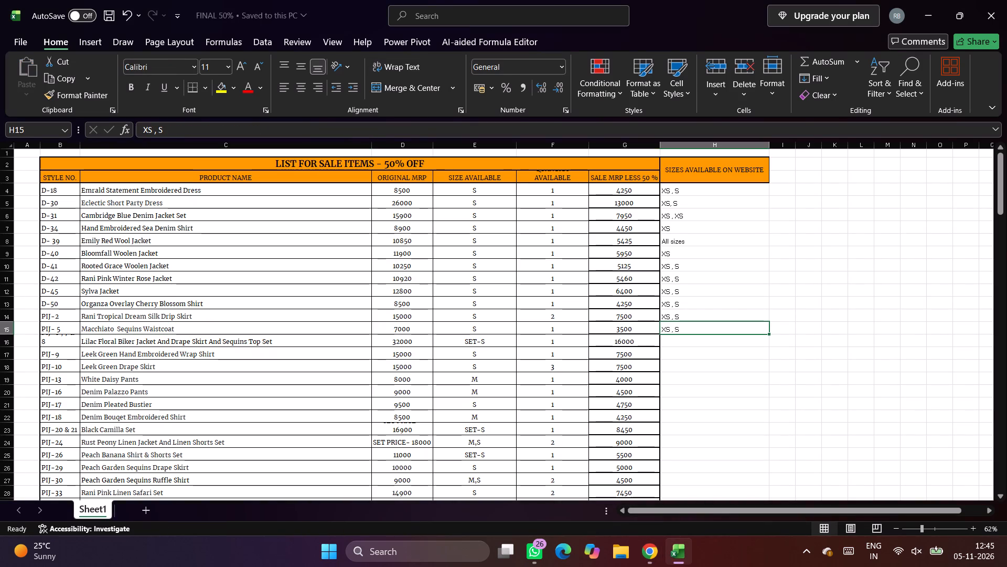
# Copy the Lilac Floral Biker Jacket set name from C16, search the AVLD shop in Chrome for it and open the discounted set's product page.
pyautogui.click(194, 356)
pyautogui.scroll(-1, 467, 406)
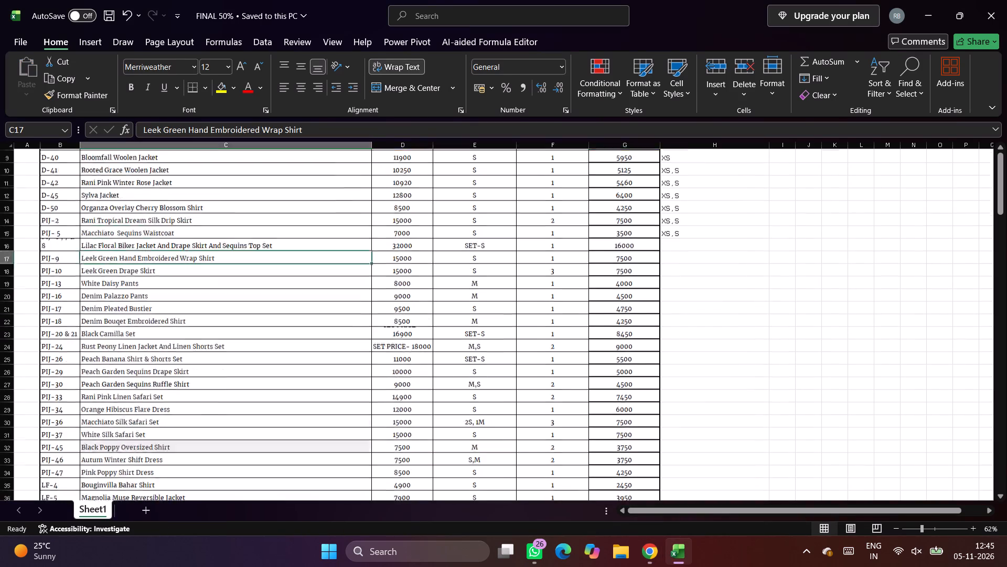
pyautogui.scroll(-1, 467, 406)
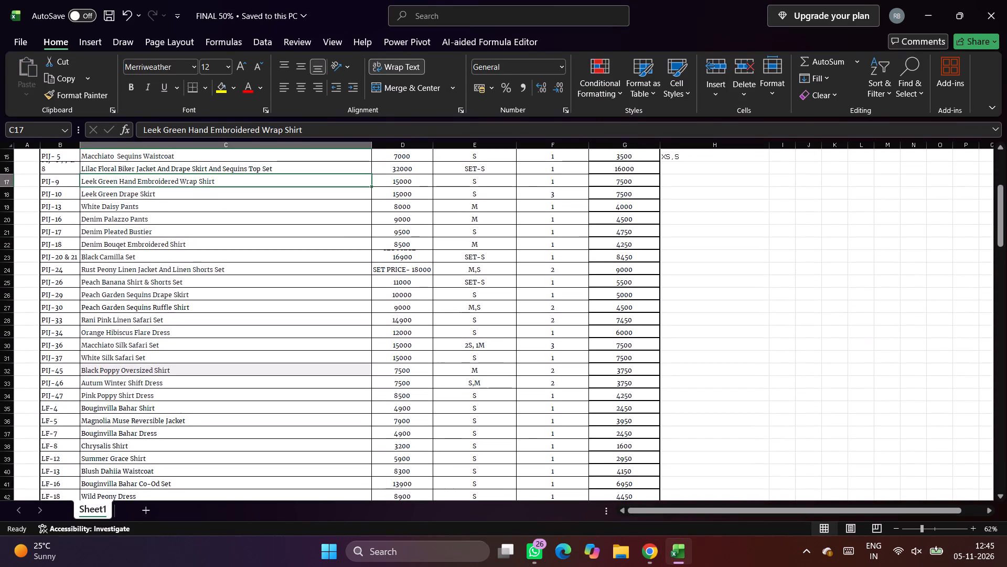
pyautogui.click(297, 167)
pyautogui.hotkey('ctrl', 'c')
pyautogui.hotkey('alt', 'Tab')
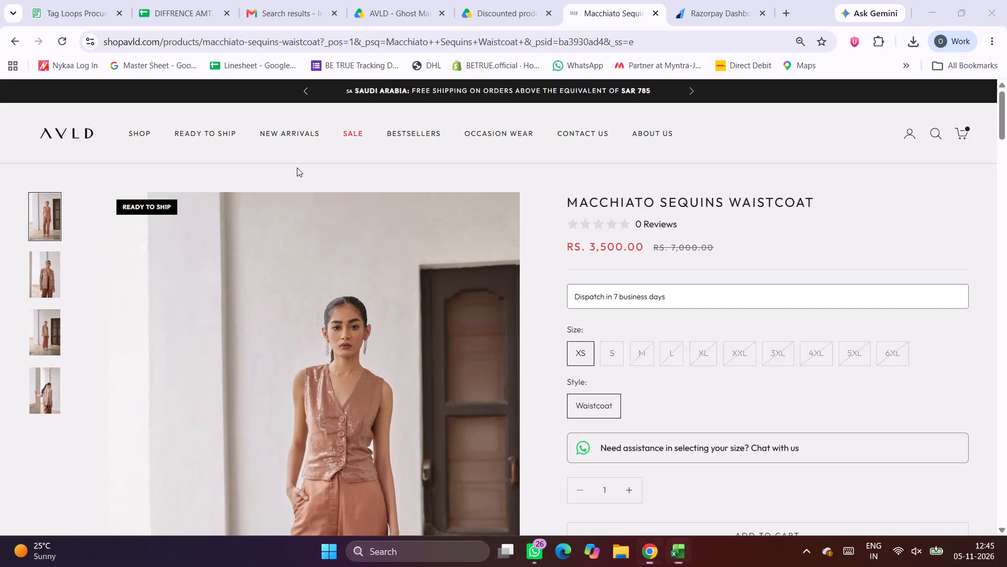
pyautogui.click(944, 134)
pyautogui.click(939, 133)
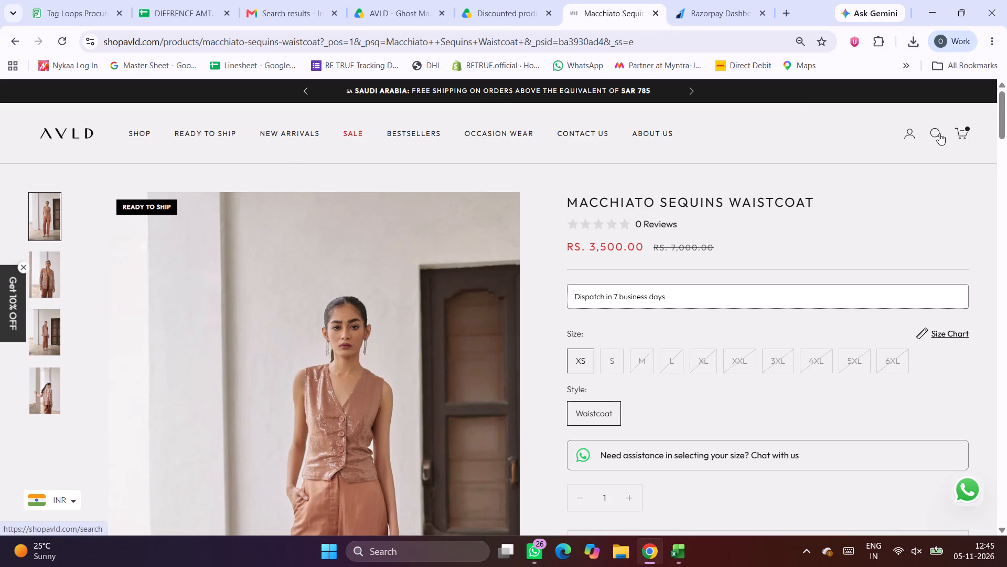
pyautogui.hotkey('ctrl', 'v')
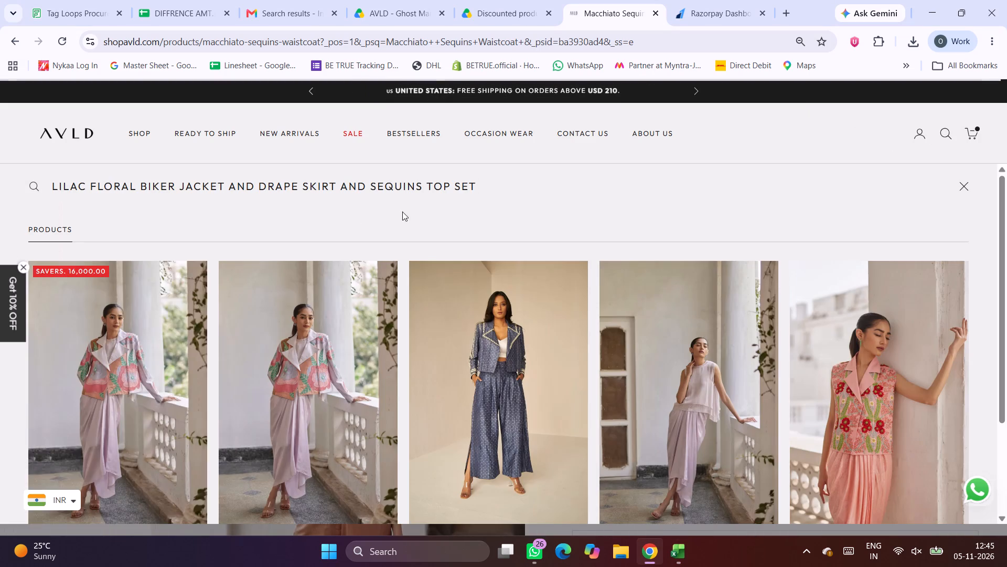
pyautogui.click(80, 360)
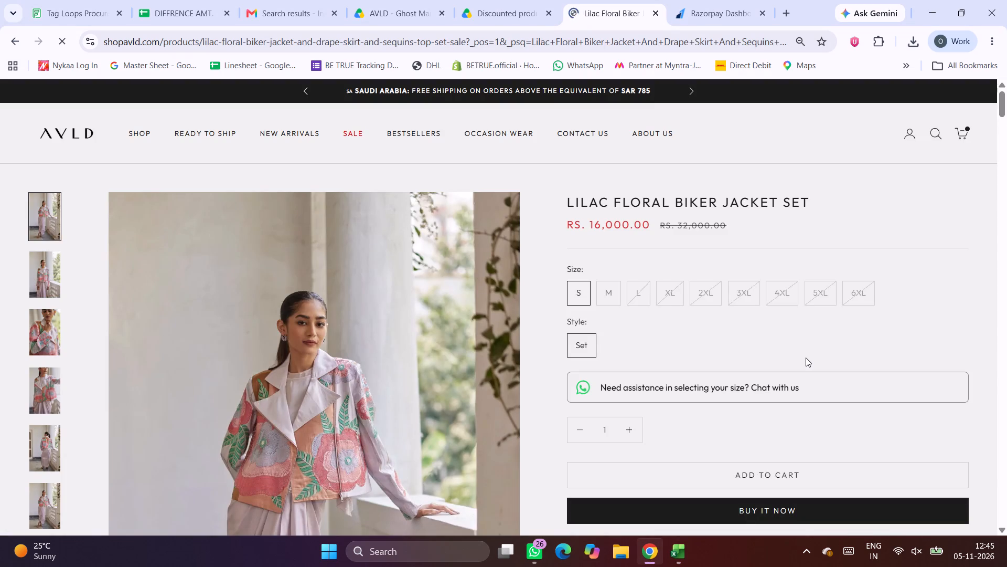
# In the Excel sale list, enter the sizes "S, M" in H16 for the Lilac Floral Biker Jacket set.
pyautogui.hotkey('alt', 'Tab')
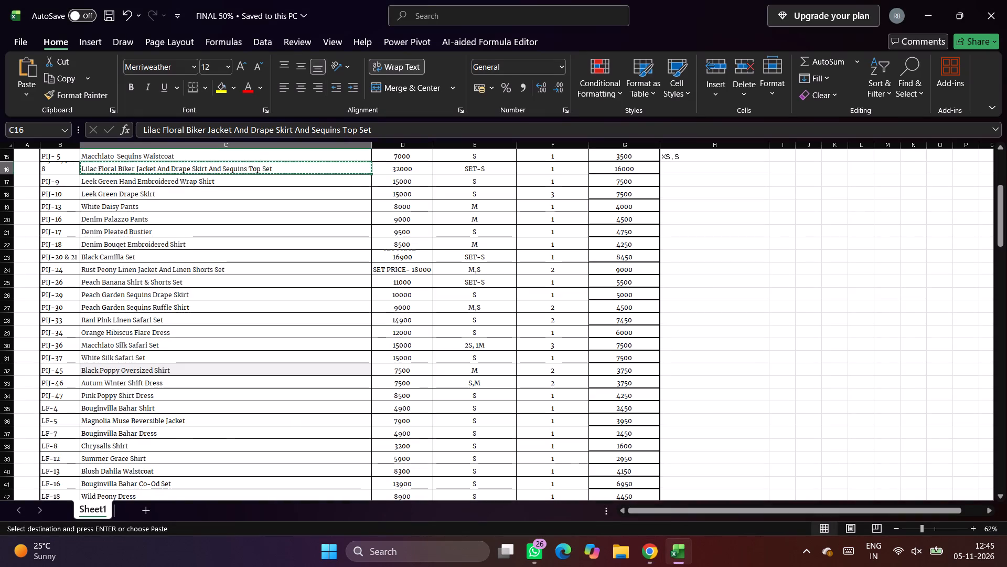
pyautogui.click(693, 170)
pyautogui.write('S, M')
# Copy the Leek Green Hand Embroidered Wrap Shirt name from C17, search the AVLD shop in Chrome for it and open its product page.
pyautogui.click(208, 182)
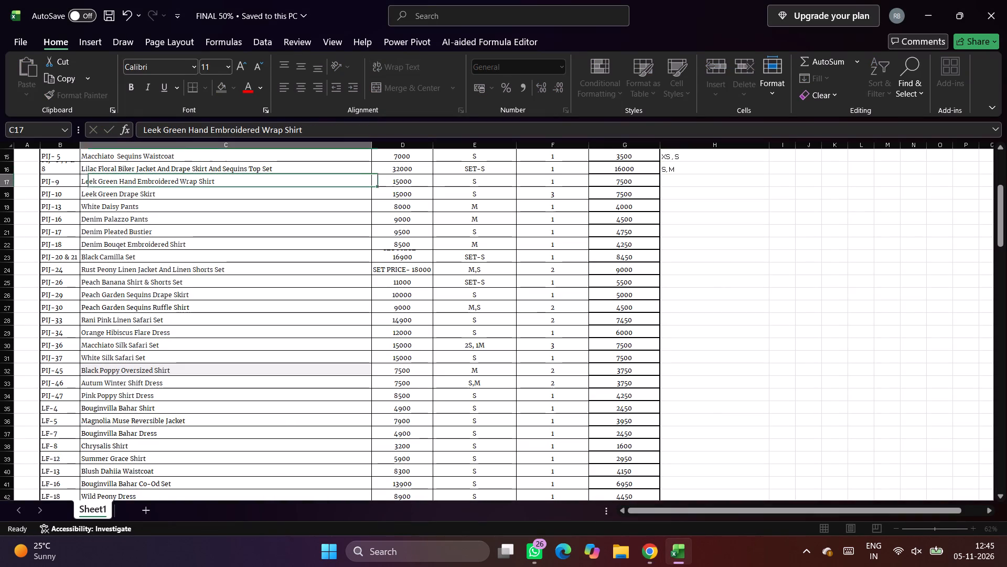
pyautogui.hotkey('ctrl', 'c')
pyautogui.hotkey('alt', 'Tab')
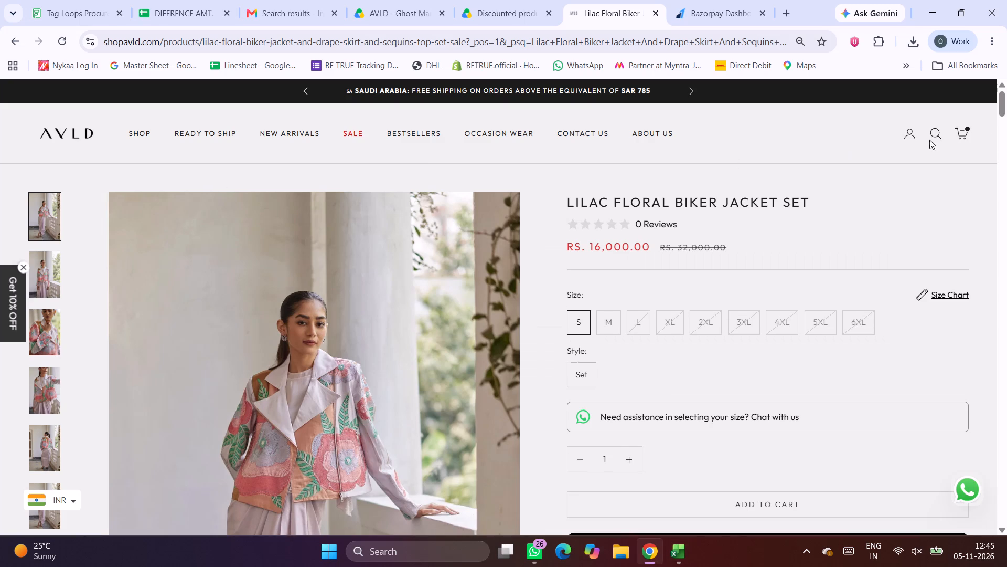
pyautogui.click(930, 133)
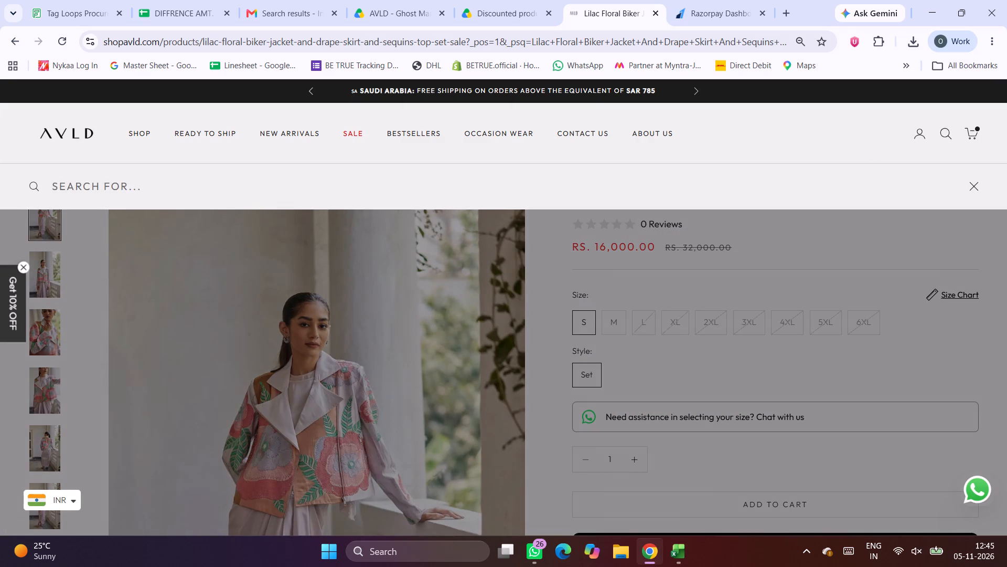
pyautogui.hotkey('ctrl', 'v')
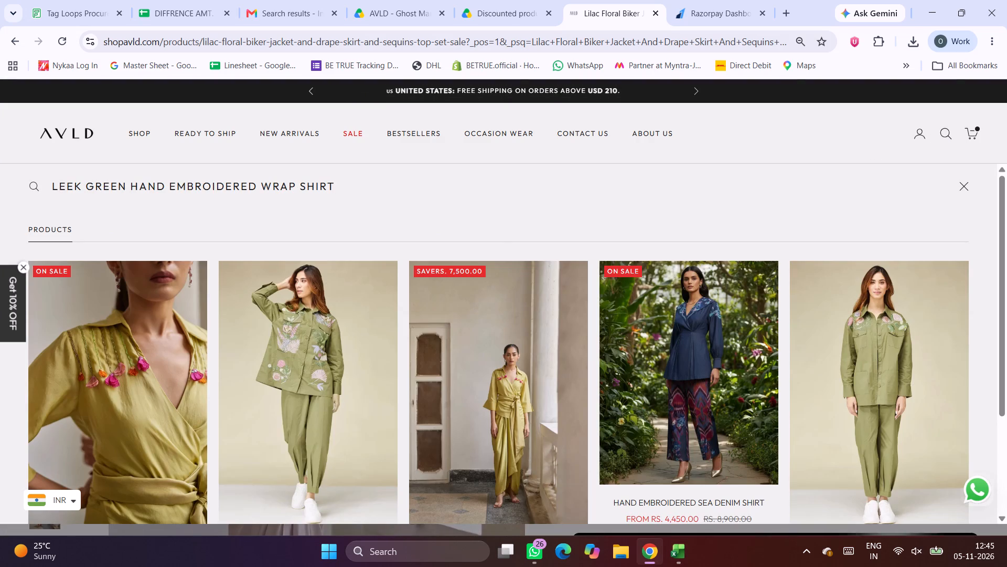
pyautogui.click(151, 346)
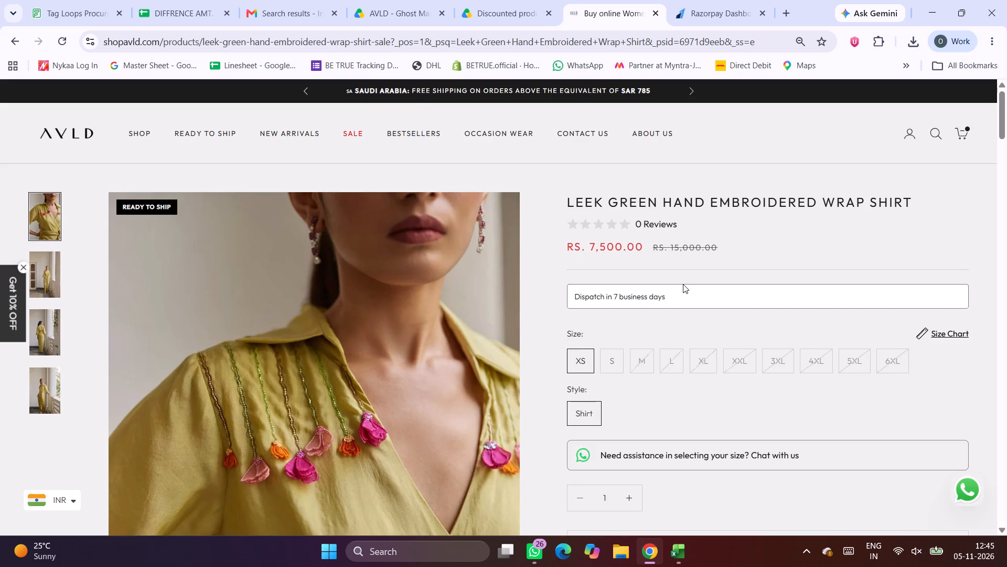
# In the Excel sale list, set H17 to "XS, S" for the Leek Green Hand Embroidered Wrap Shirt.
pyautogui.hotkey('alt', 'Tab')
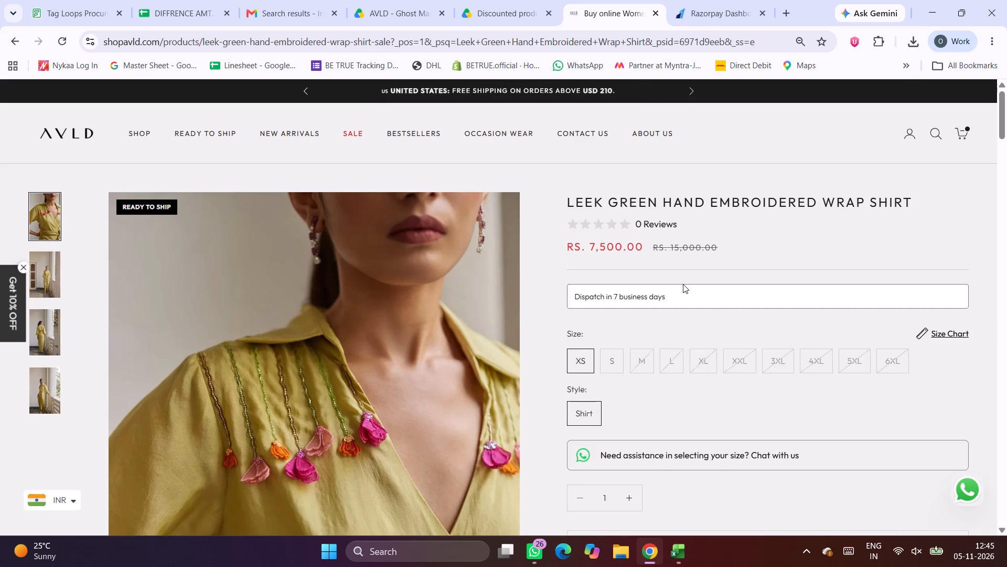
pyautogui.click(667, 182)
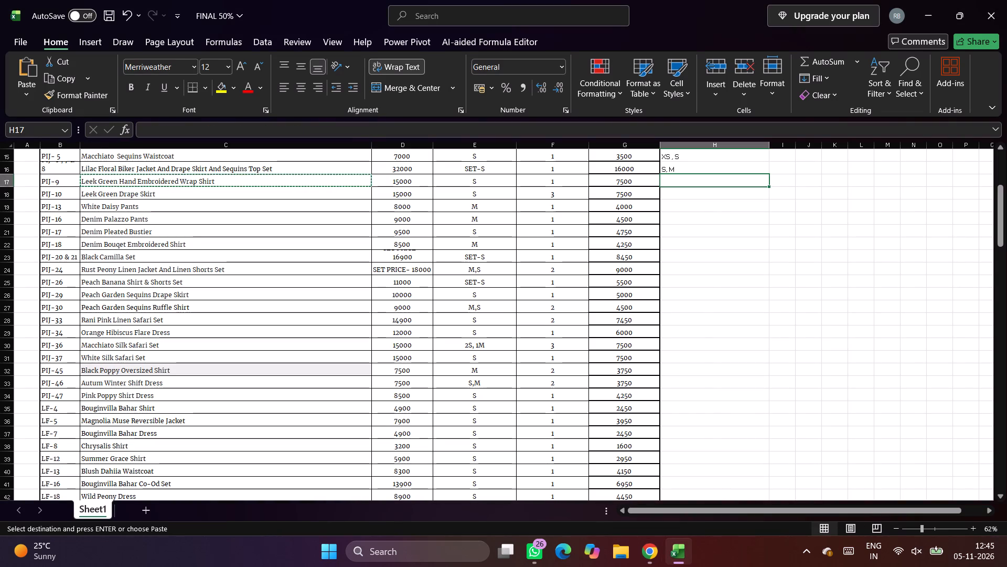
pyautogui.hotkey('ctrl', 'd')
pyautogui.doubleClick(667, 182)
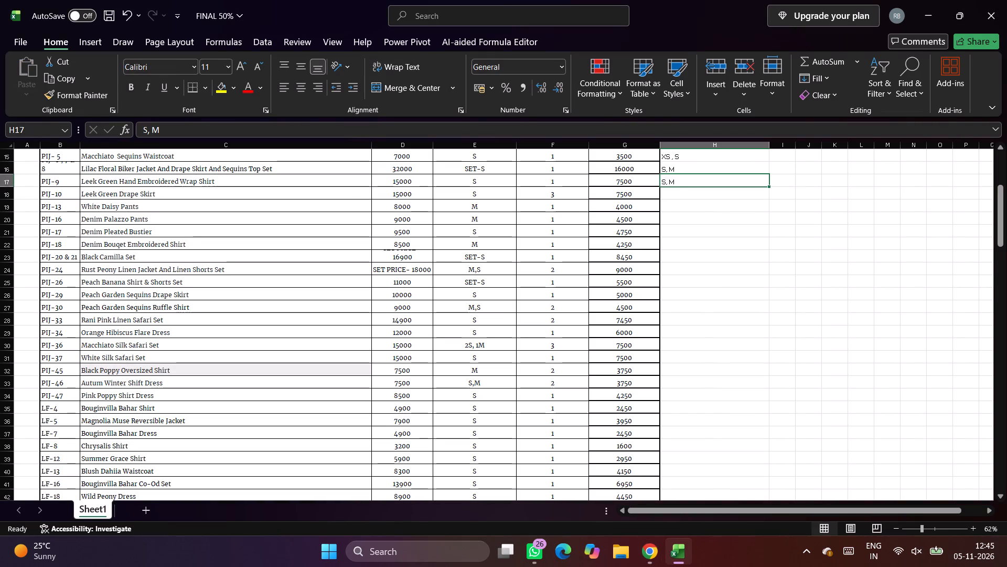
pyautogui.tripleClick(701, 178)
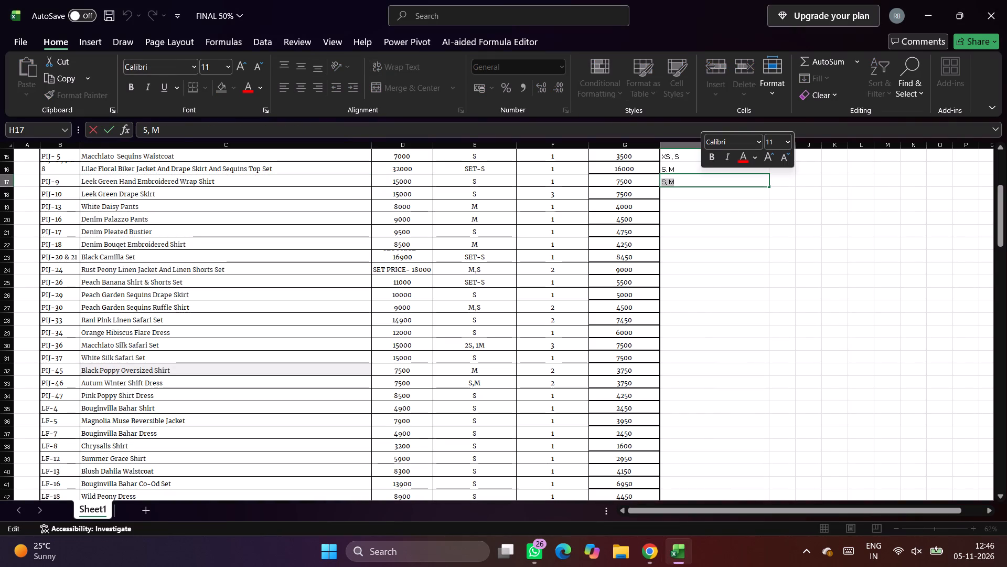
pyautogui.write('XS, S')
pyautogui.click(242, 183)
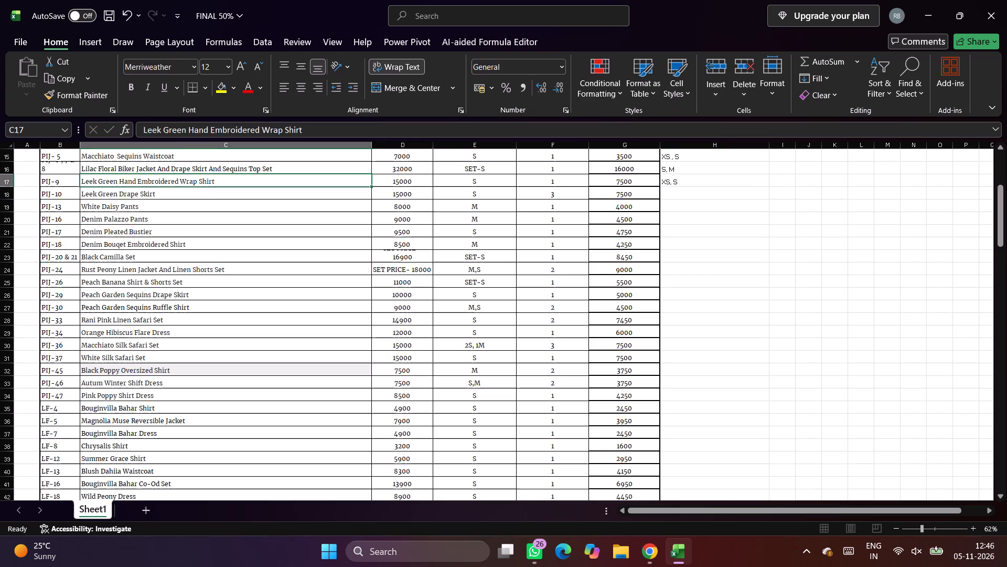
# Copy the Leek Green Drape Skirt name from C18, search the AVLD shop in Chrome for it and open its product page.
pyautogui.click(275, 194)
pyautogui.scroll(-1, 275, 194)
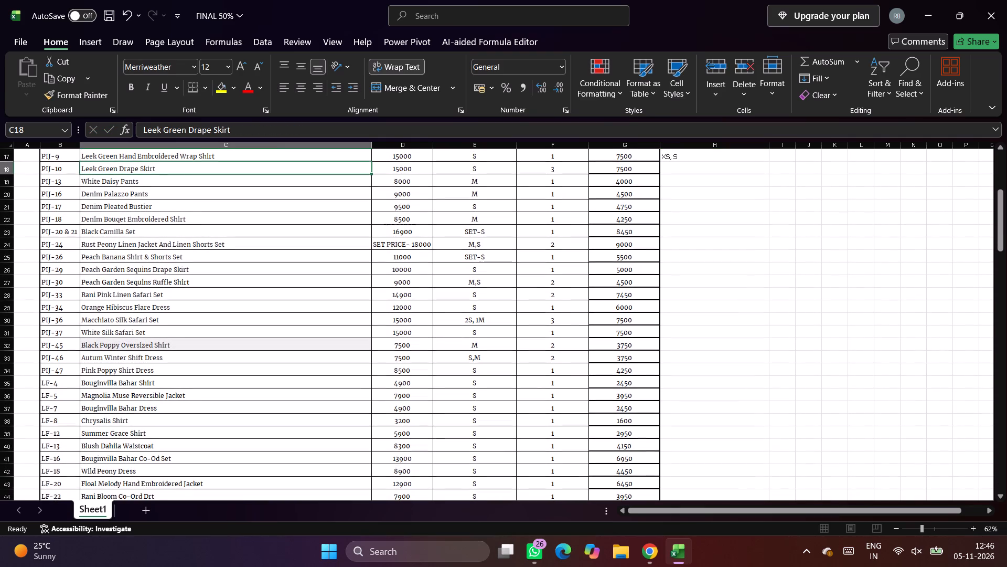
pyautogui.hotkey('ctrl', 'c')
pyautogui.hotkey('alt', 'Tab')
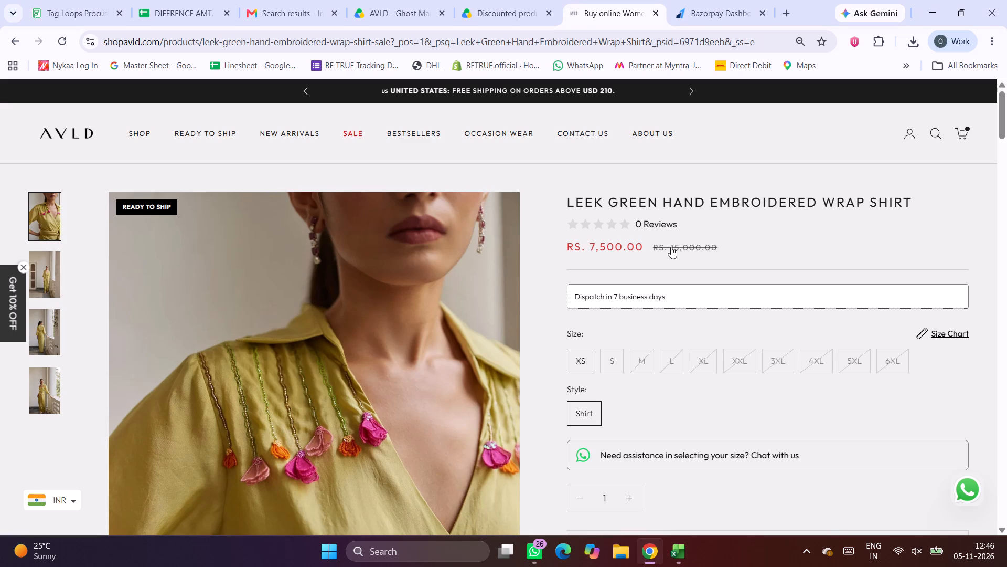
pyautogui.click(937, 130)
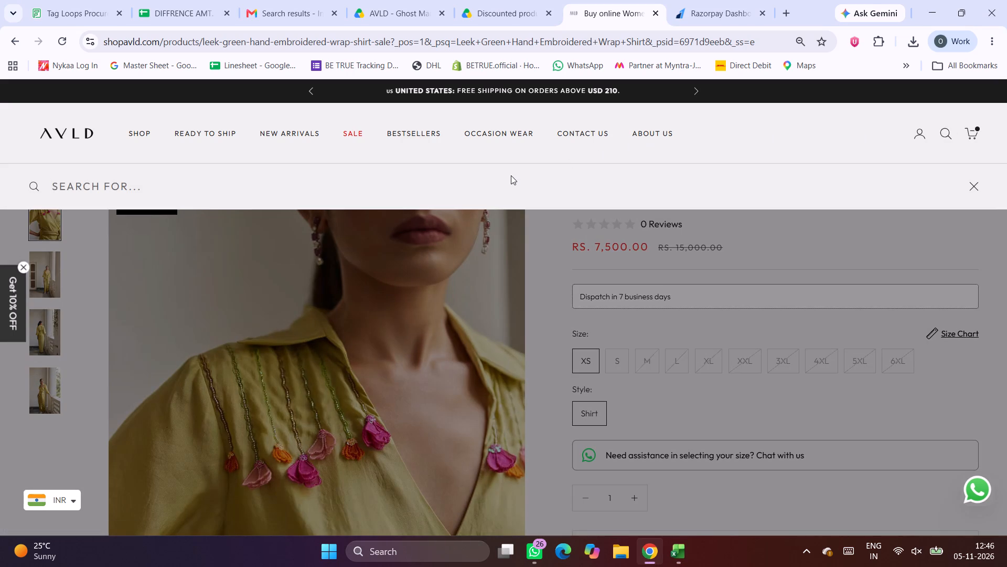
pyautogui.hotkey('ctrl', 'v')
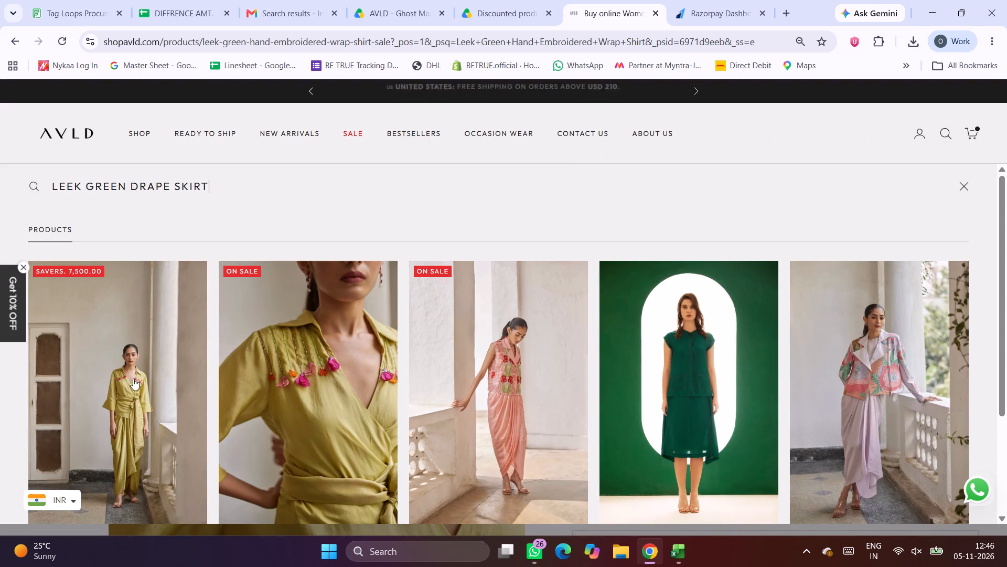
pyautogui.click(122, 408)
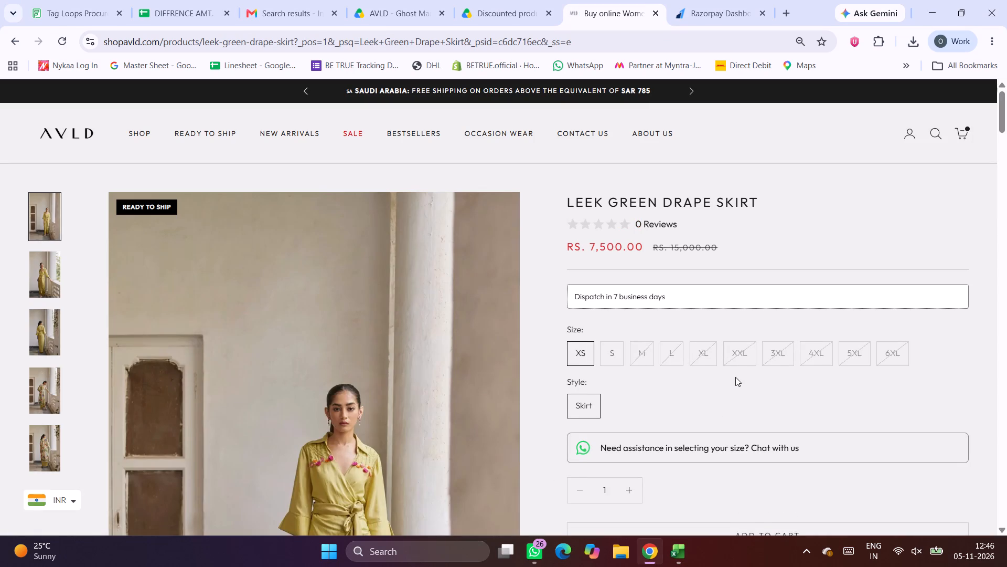
# In the Excel sale list, copy "XS, S" from H17 into H18 for the Leek Green Drape Skirt and save the workbook.
pyautogui.hotkey('alt', 'Tab')
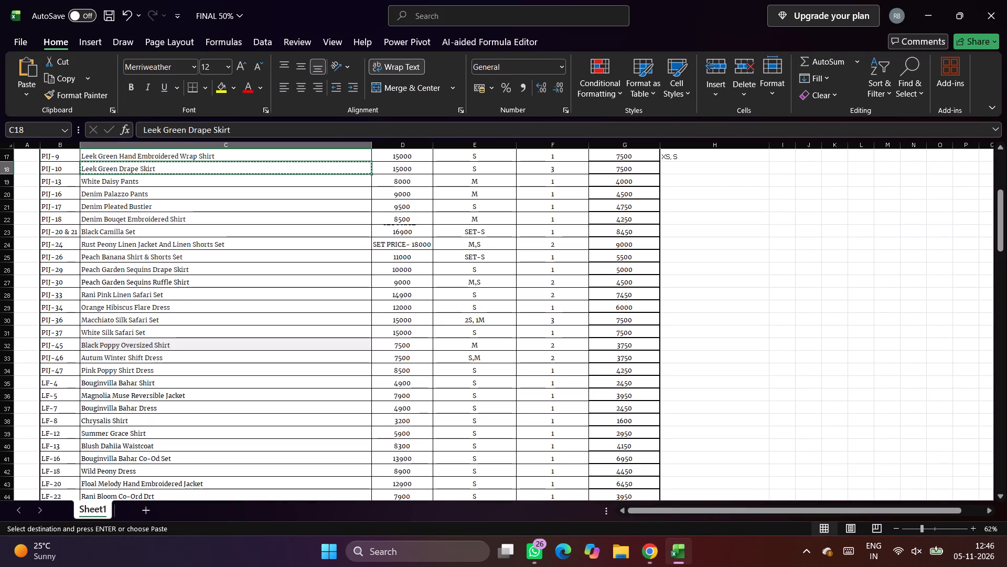
pyautogui.click(689, 170)
pyautogui.hotkey('ctrl', 'v')
pyautogui.click(683, 155)
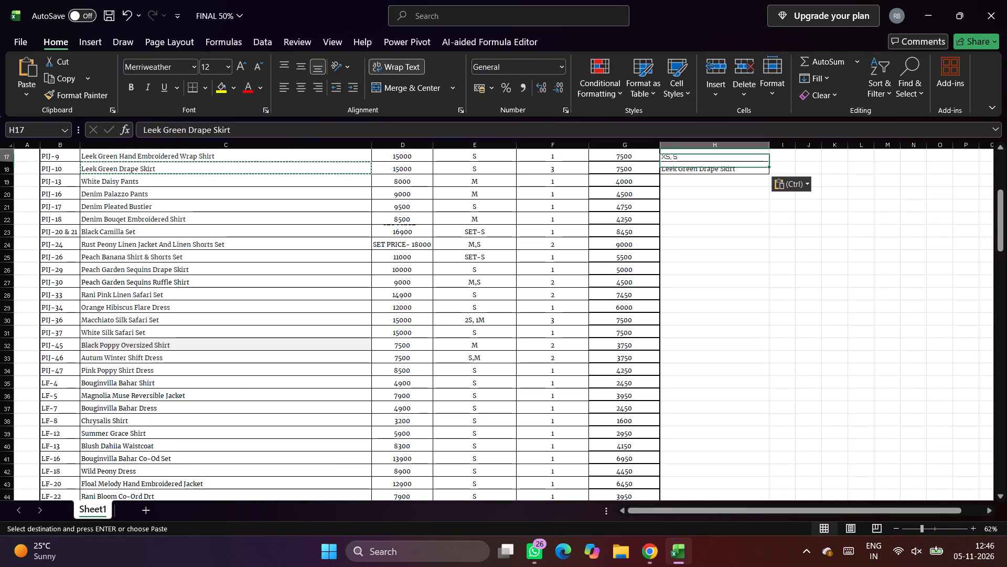
pyautogui.hotkey('ctrl', 'c')
pyautogui.click(677, 164)
pyautogui.hotkey('ctrl', 'v')
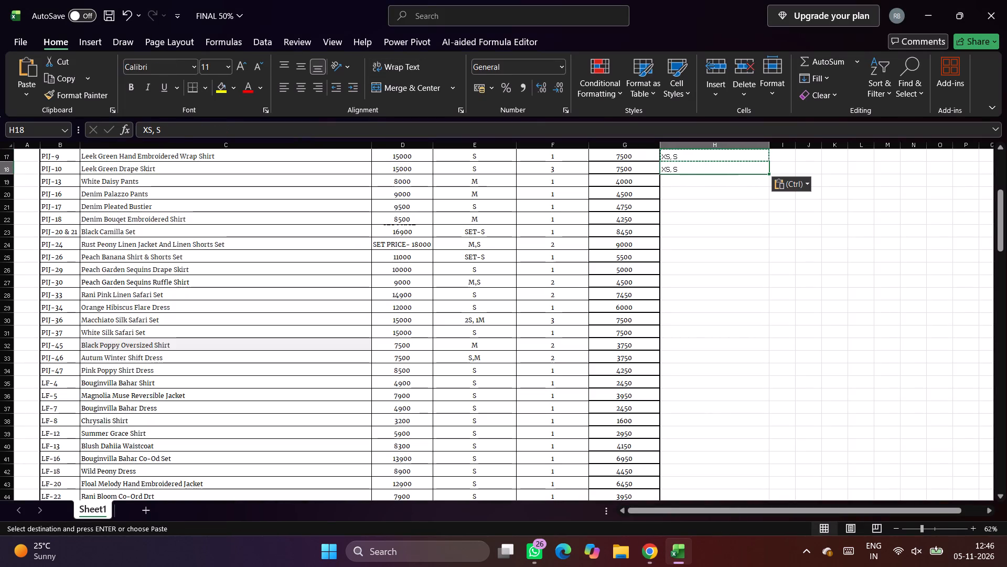
pyautogui.click(687, 173)
pyautogui.click(679, 176)
pyautogui.hotkey('ctrl', 's')
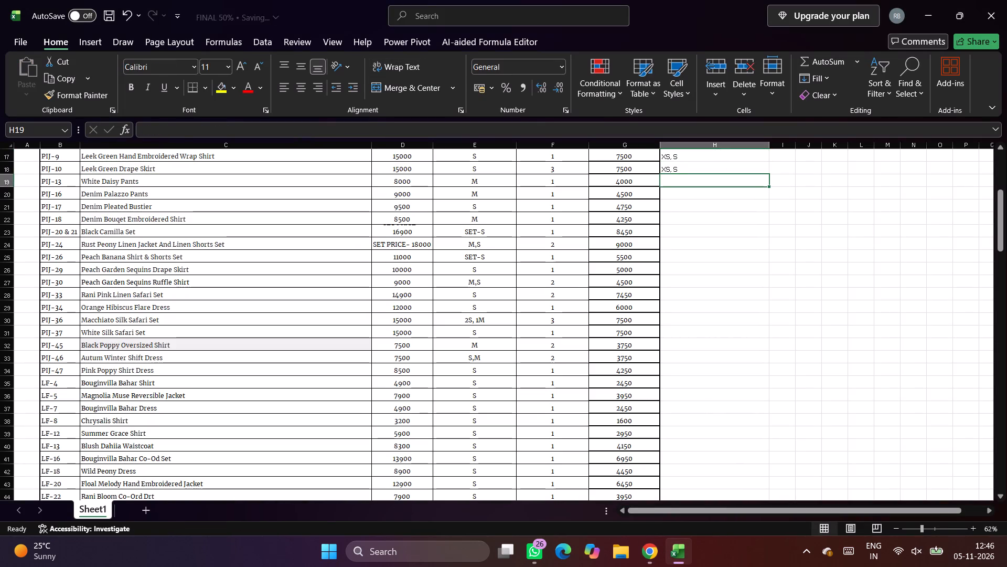
# Copy the White Daisy Pants name from C19, search the AVLD shop in Chrome for it and open its product page.
pyautogui.click(102, 182)
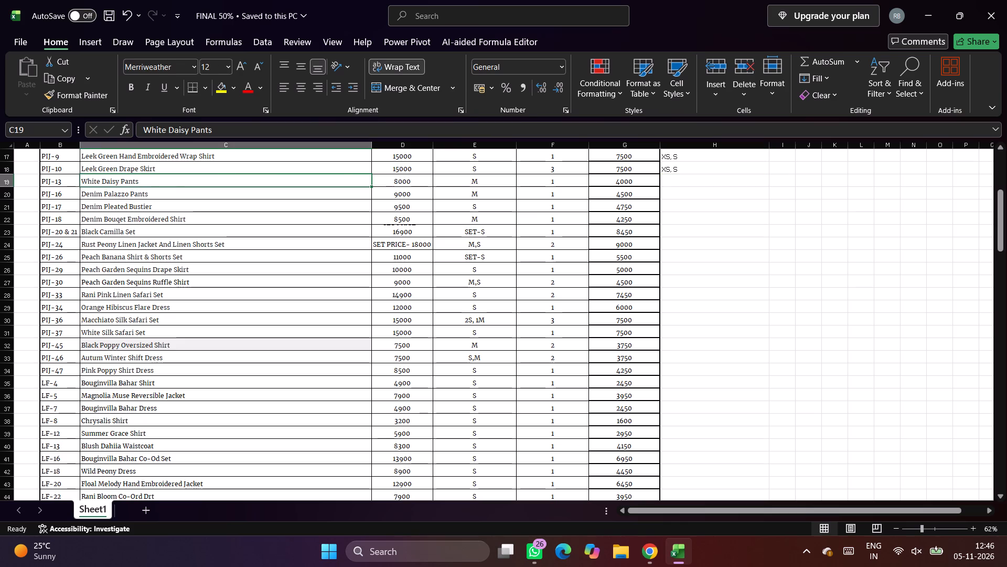
pyautogui.hotkey('ctrl', 'c')
pyautogui.hotkey('alt', 'Tab')
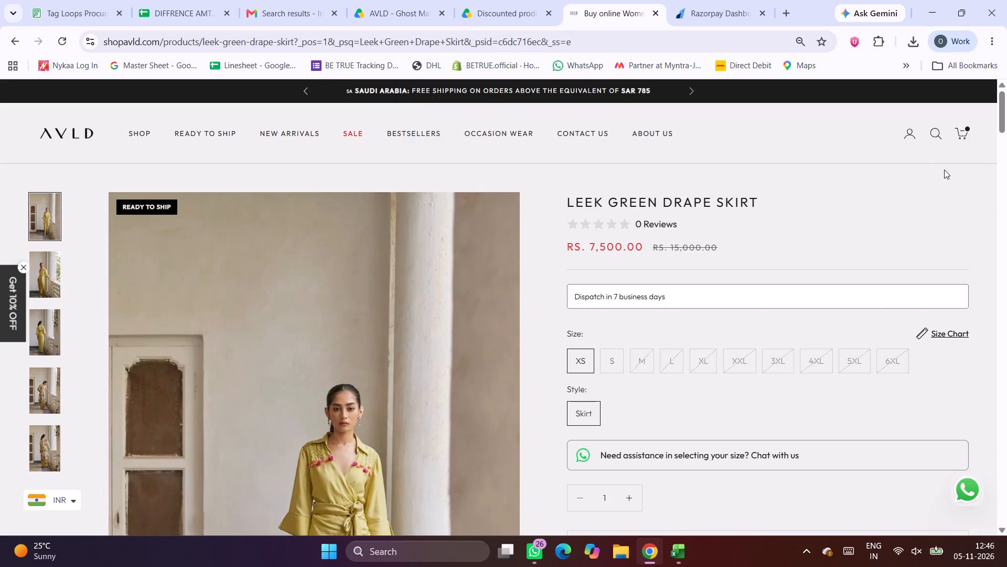
pyautogui.click(939, 136)
pyautogui.hotkey('ctrl', 'v')
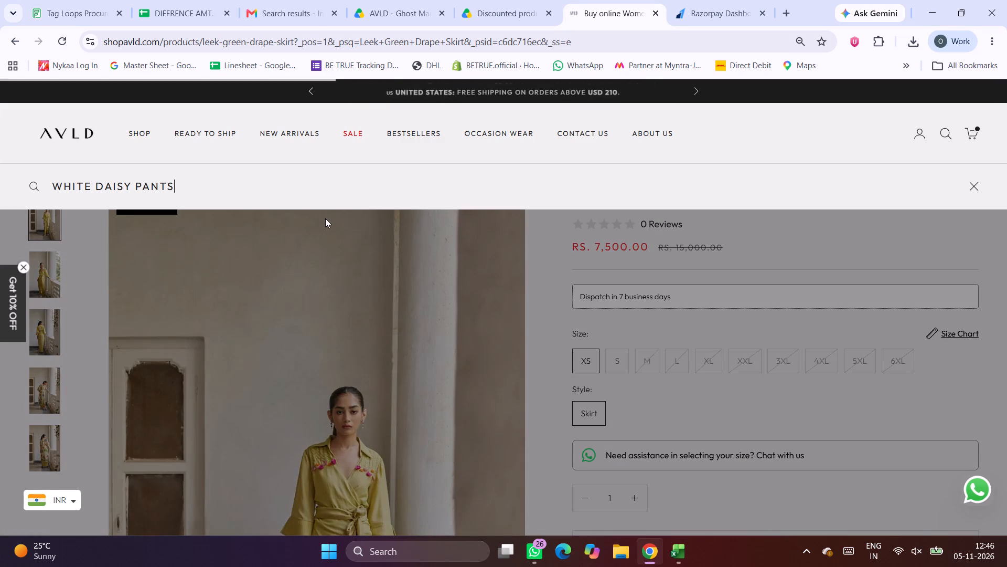
pyautogui.click(130, 382)
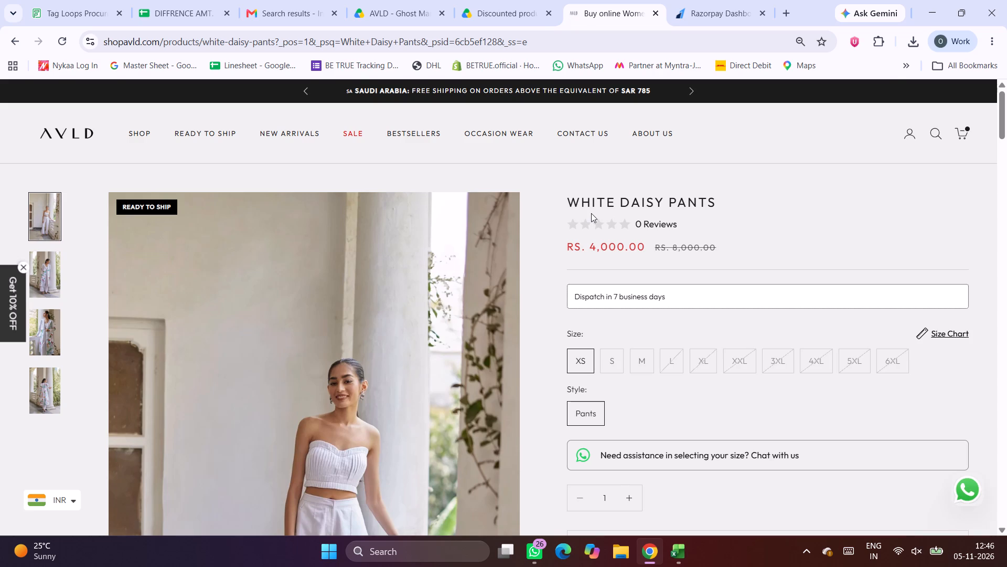
# In the Excel sale list, fill the sizes down into H19 for the White Daisy Pants, extend them to "XS, S , M" and save the workbook.
pyautogui.hotkey('alt', 'Tab')
pyautogui.click(699, 185)
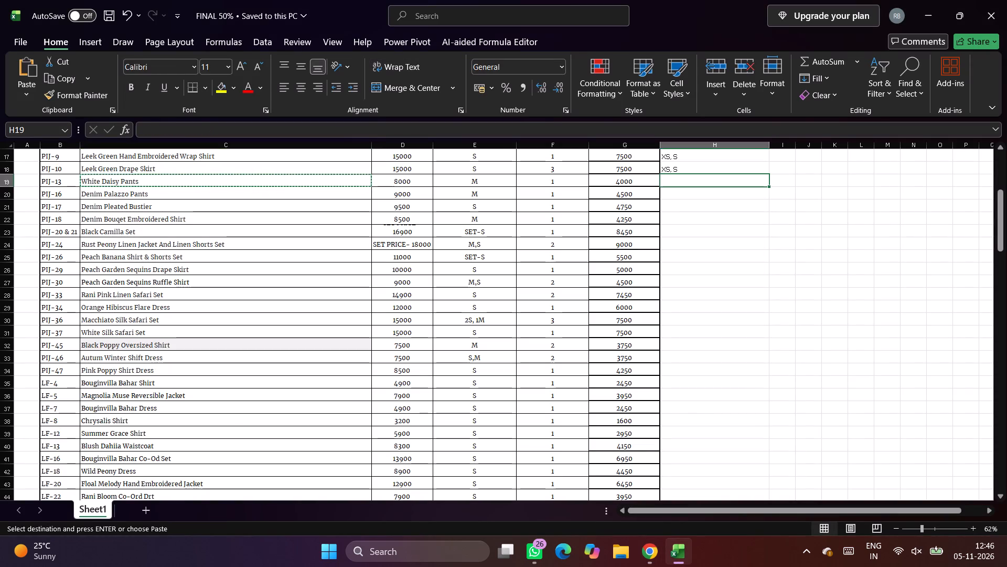
pyautogui.hotkey('ctrl', 'd')
pyautogui.click(693, 176)
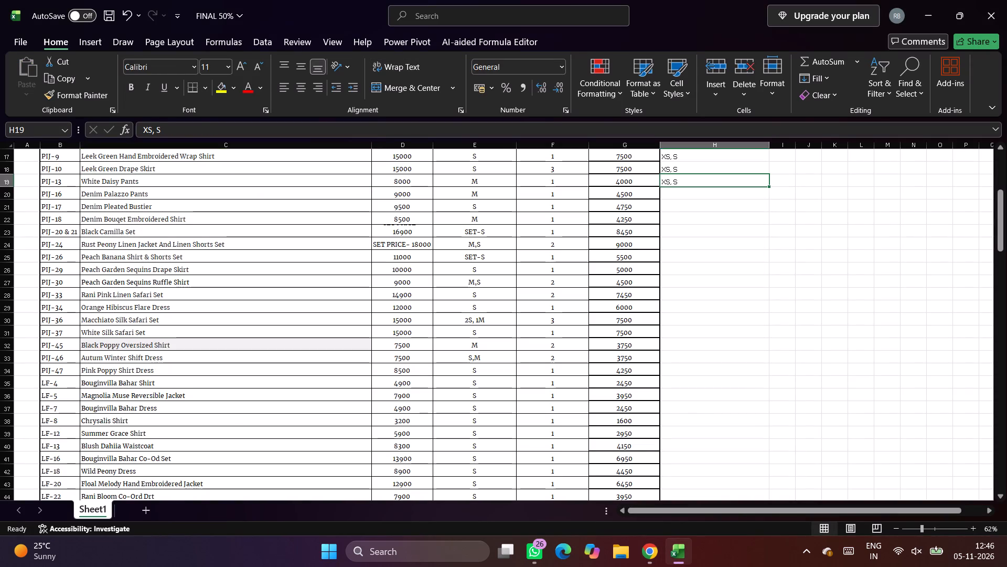
pyautogui.doubleClick(688, 177)
pyautogui.press('space')
pyautogui.write(', M')
pyautogui.hotkey('ctrl', 's')
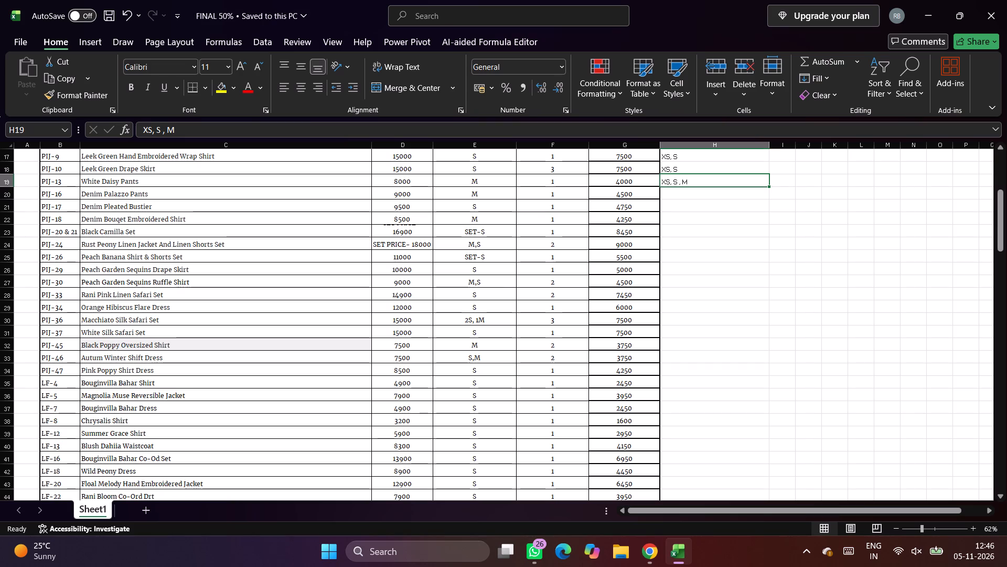
# Copy the Denim Palazzo Pants name from C20, search the AVLD shop in Chrome for it and open its product page.
pyautogui.click(292, 186)
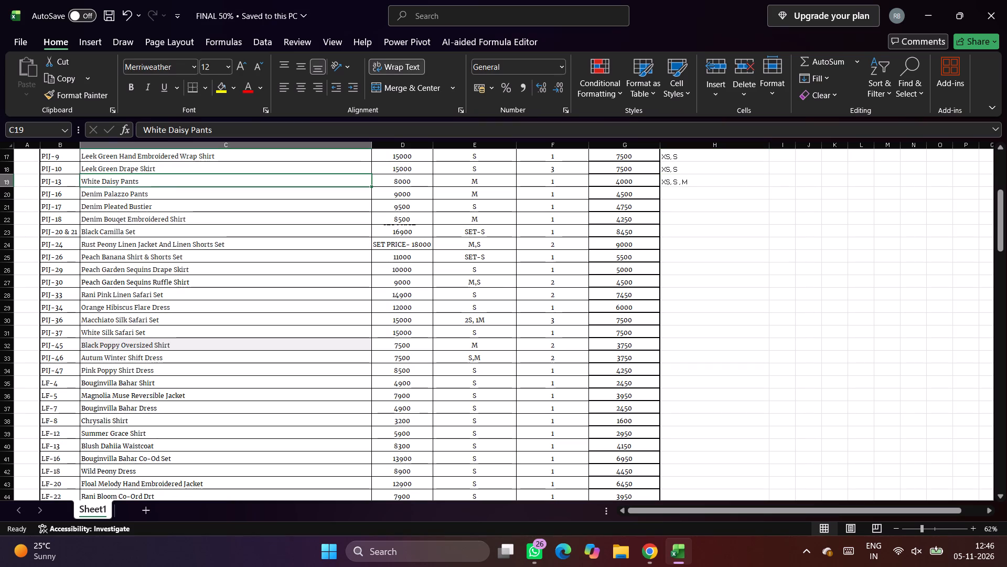
pyautogui.click(5, 181)
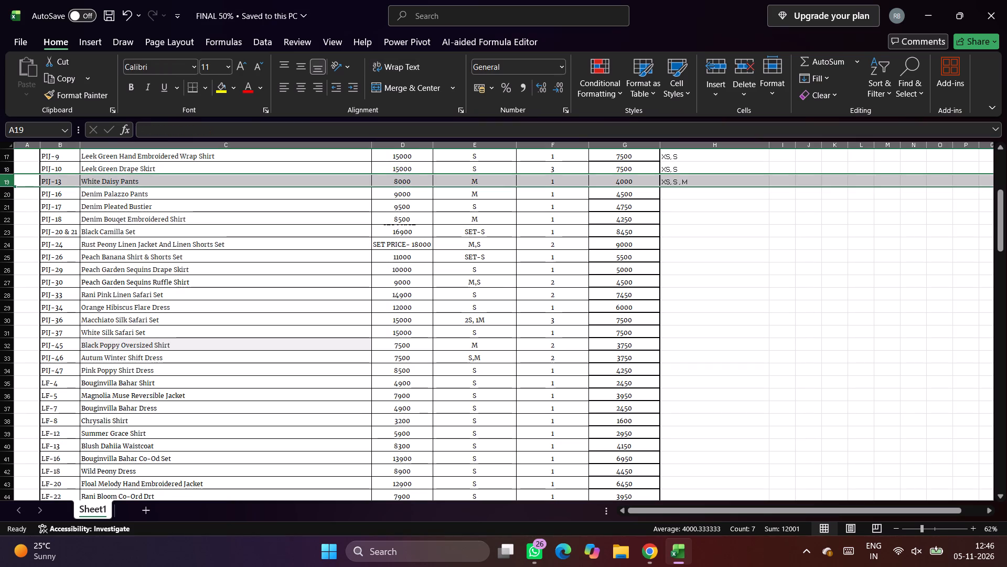
pyautogui.click(7, 192)
pyautogui.click(151, 191)
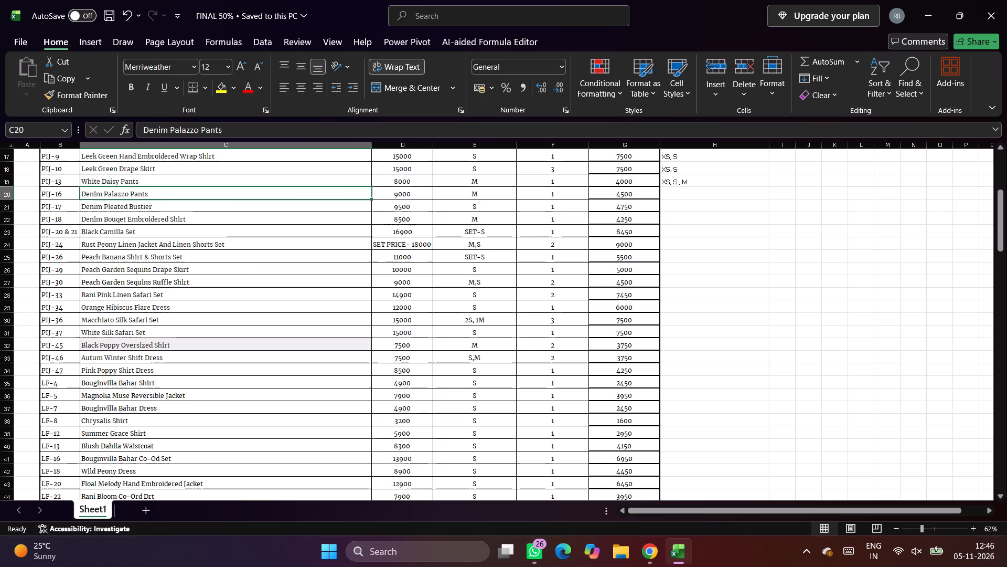
pyautogui.hotkey('ctrl', 'c')
pyautogui.hotkey('alt', 'Tab')
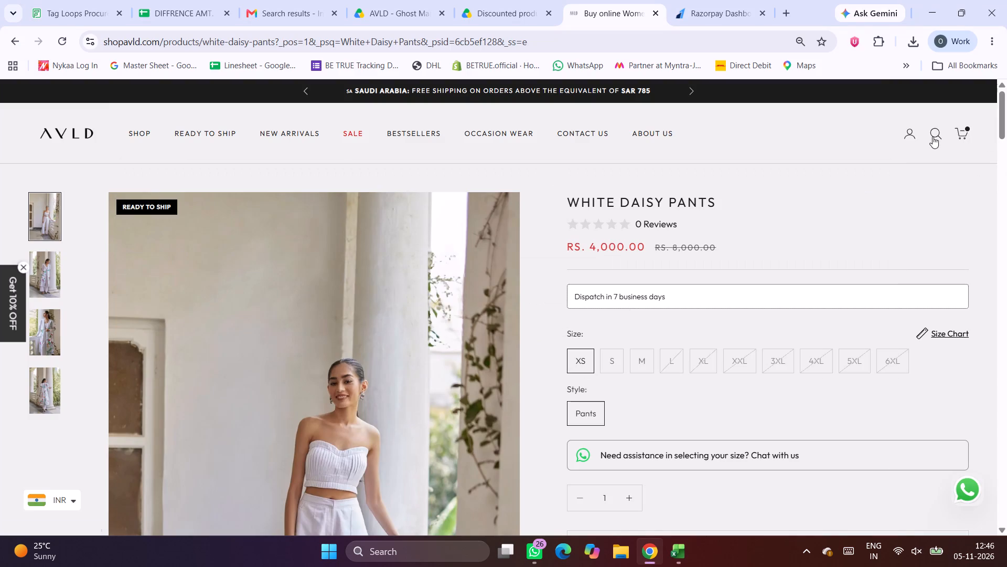
pyautogui.click(933, 136)
pyautogui.hotkey('ctrl', 'v')
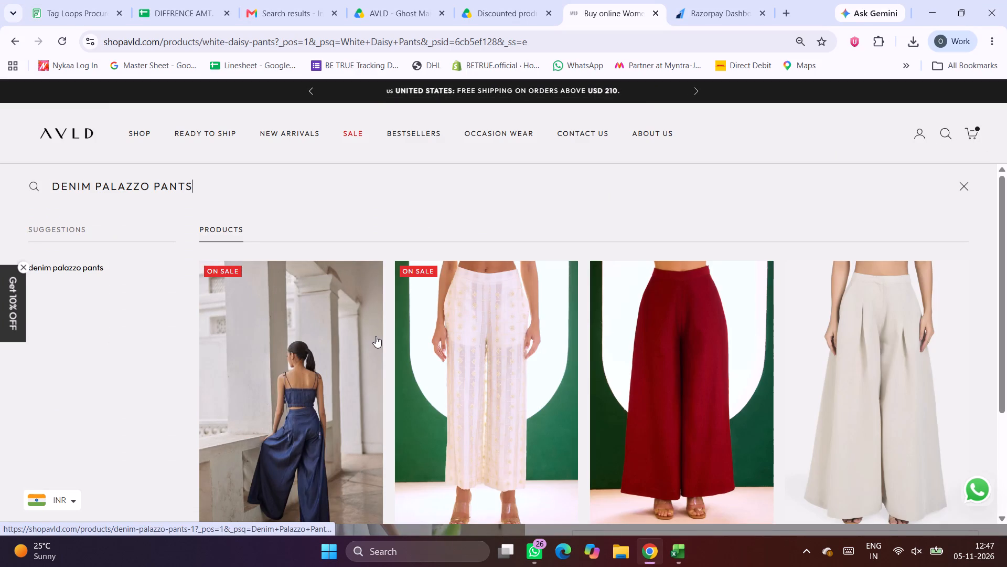
pyautogui.scroll(-2, 376, 336)
pyautogui.doubleClick(303, 339)
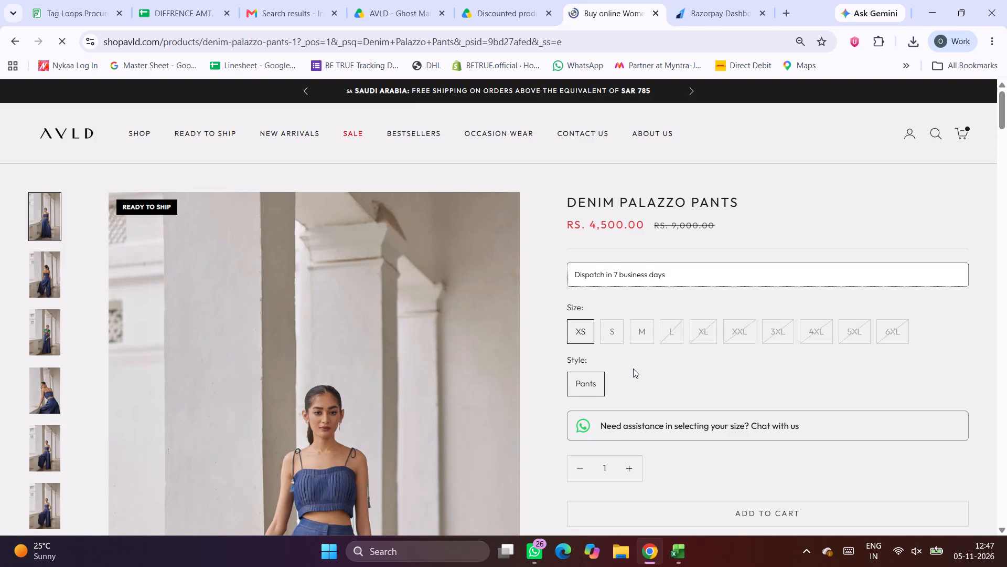
# In the Excel sale list, enter "XS, S, M" in H20 for the Denim Palazzo Pants and save the workbook.
pyautogui.hotkey('alt', 'Tab')
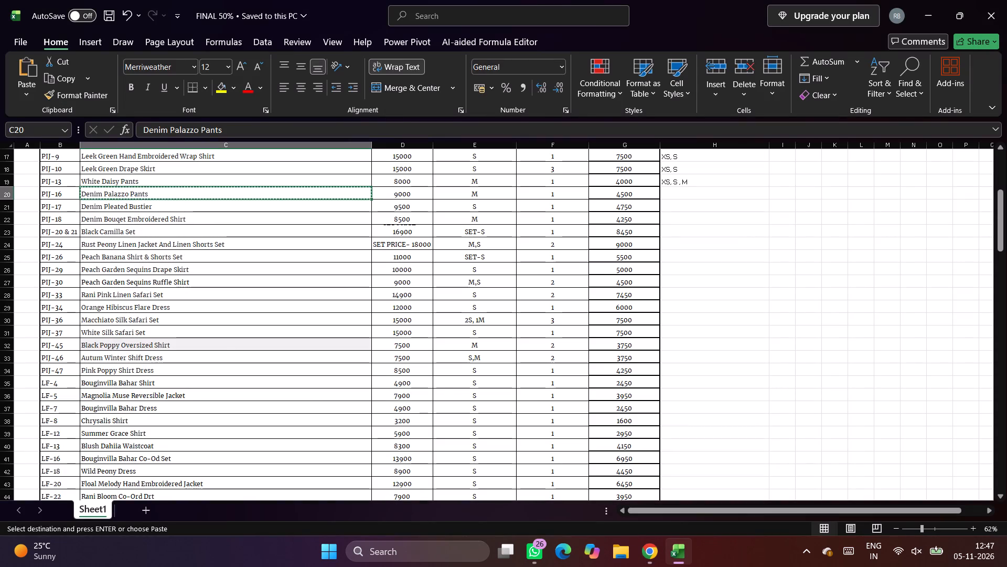
pyautogui.click(684, 196)
pyautogui.write('XS, S, M')
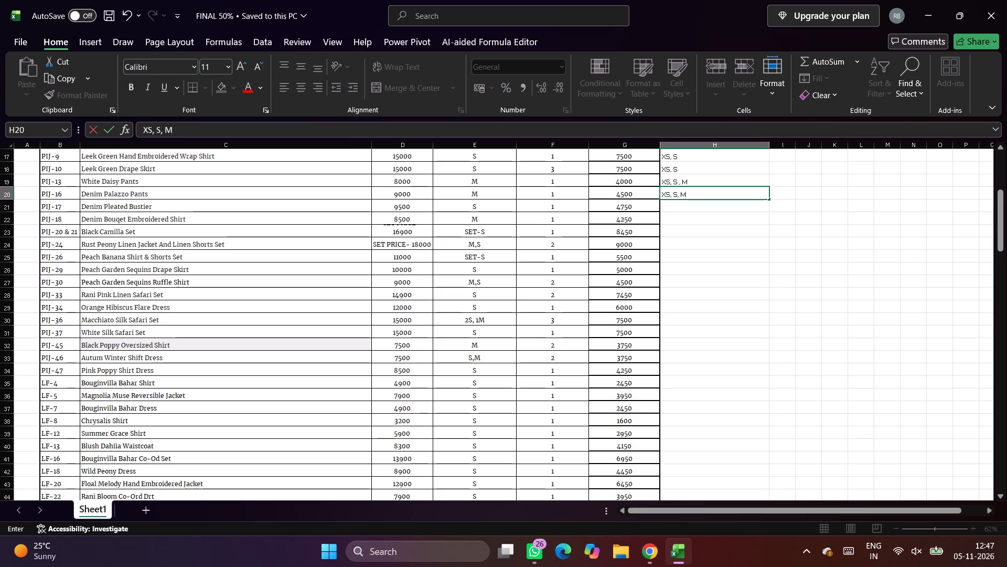
pyautogui.click(683, 208)
pyautogui.hotkey('ctrl', 's')
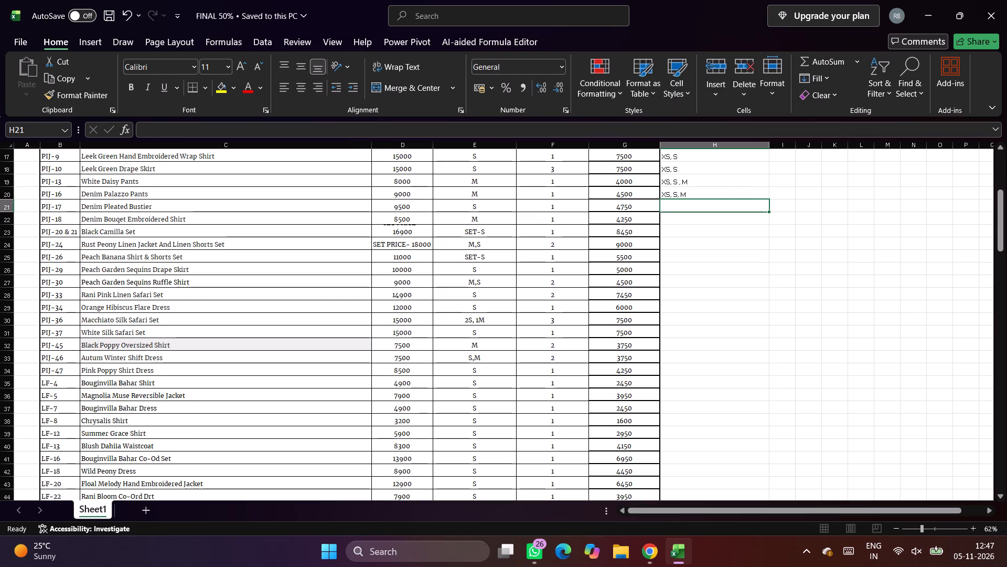
# Copy the Denim Pleated Bustier name from C21, search the AVLD shop in Chrome for it and open its product page.
pyautogui.click(125, 208)
pyautogui.hotkey('ctrl', 'c')
pyautogui.hotkey('alt', 'Tab')
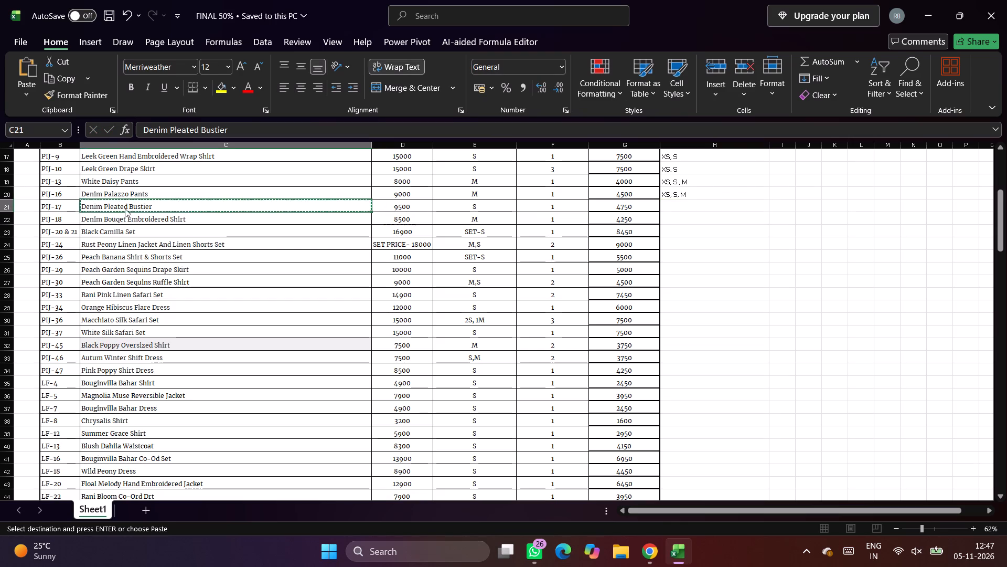
pyautogui.click(933, 130)
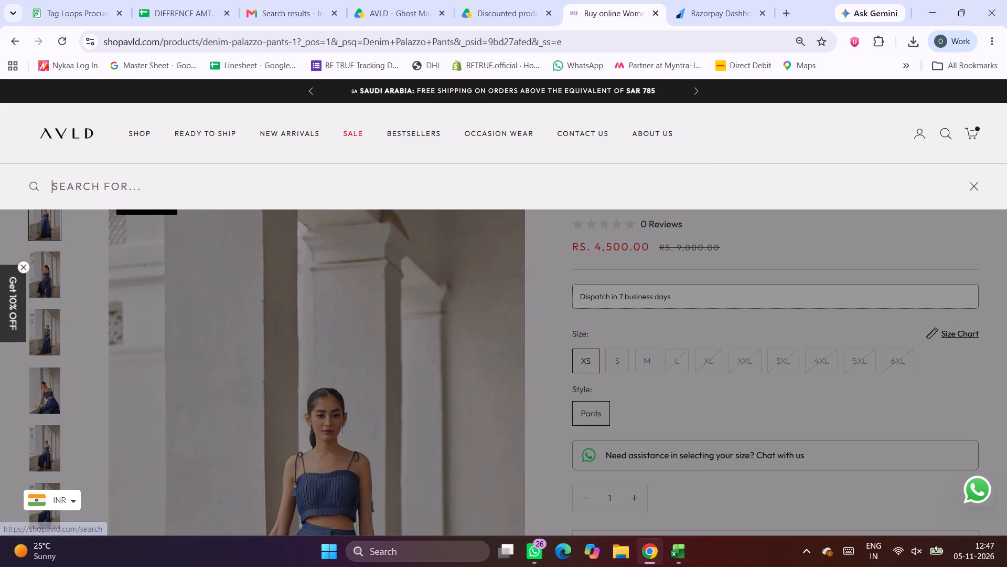
pyautogui.hotkey('ctrl', 'v')
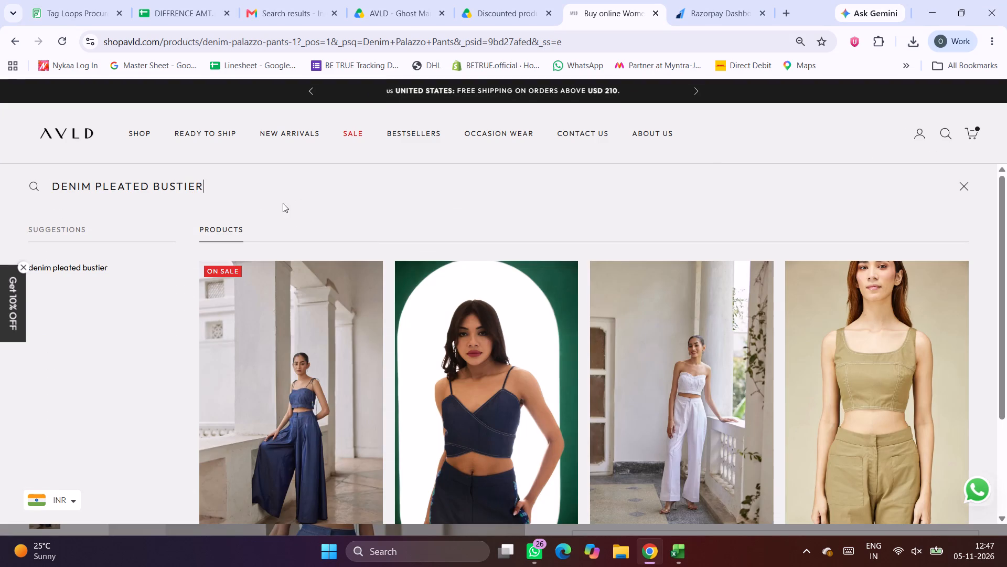
pyautogui.click(293, 340)
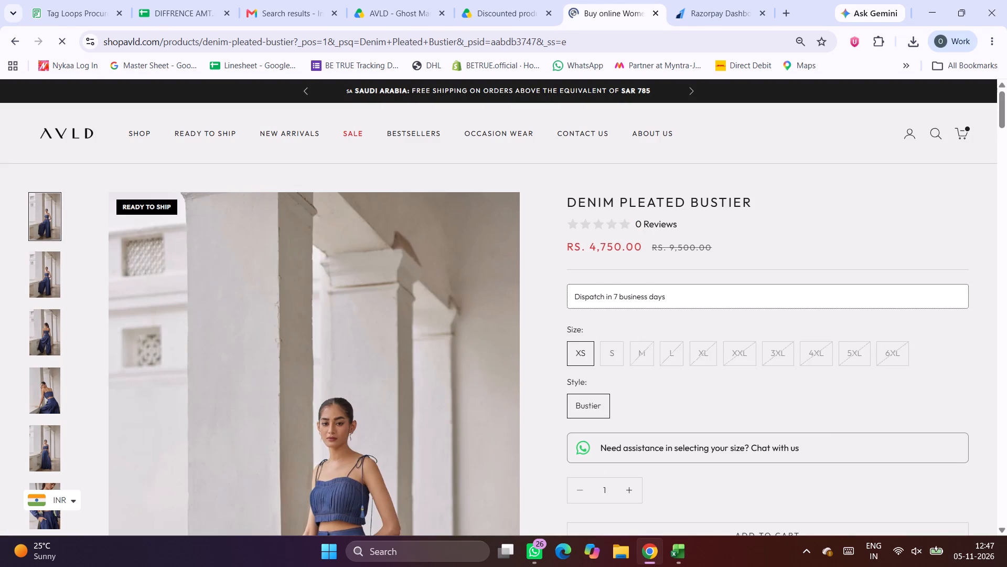
# In the Excel sale list, fill the sizes down into H21 for the Denim Pleated Bustier, trim them to "XS, S," and save the workbook.
pyautogui.hotkey('alt', 'Tab')
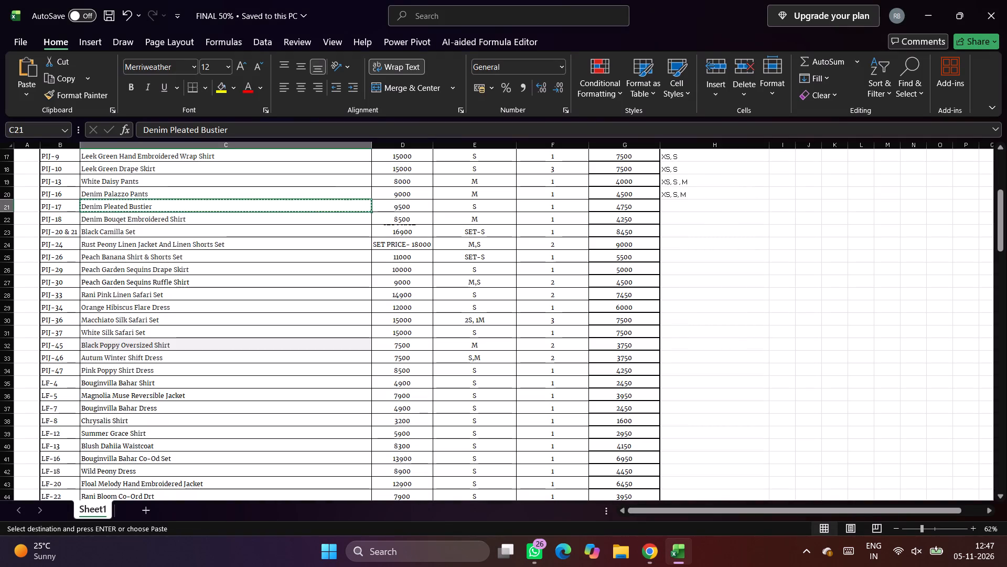
pyautogui.click(680, 207)
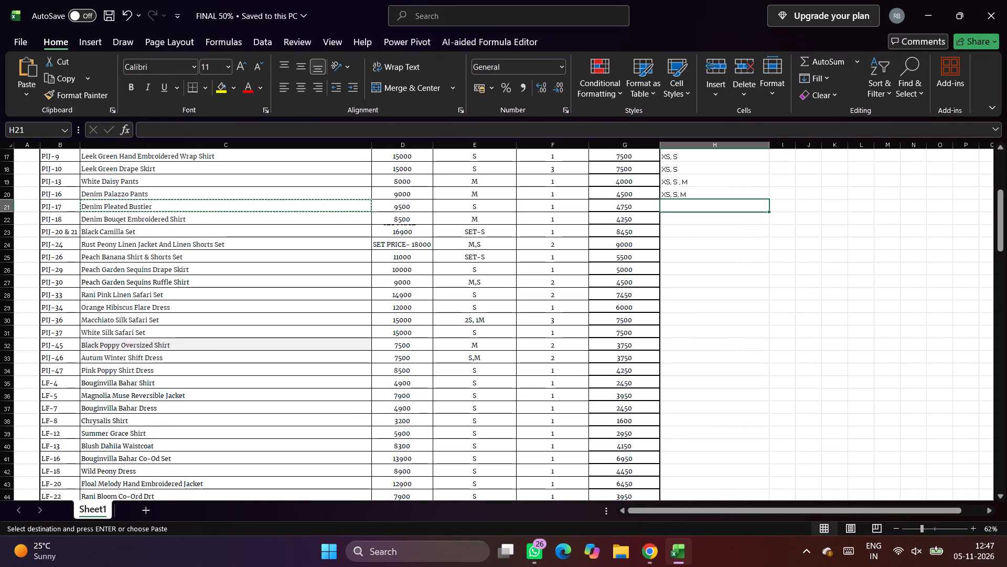
pyautogui.hotkey('ctrl', 'd')
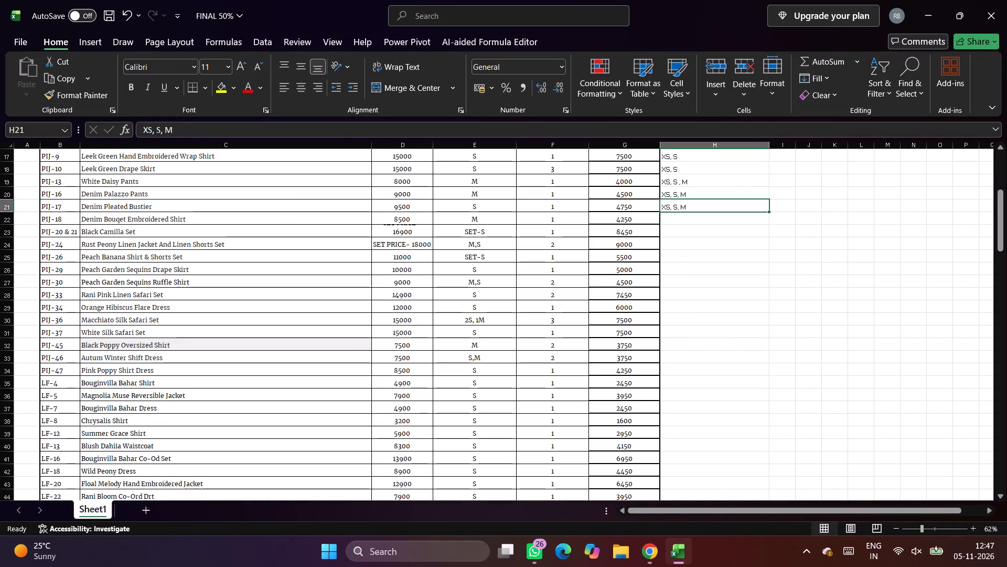
pyautogui.doubleClick(697, 204)
pyautogui.press('BackSpace')
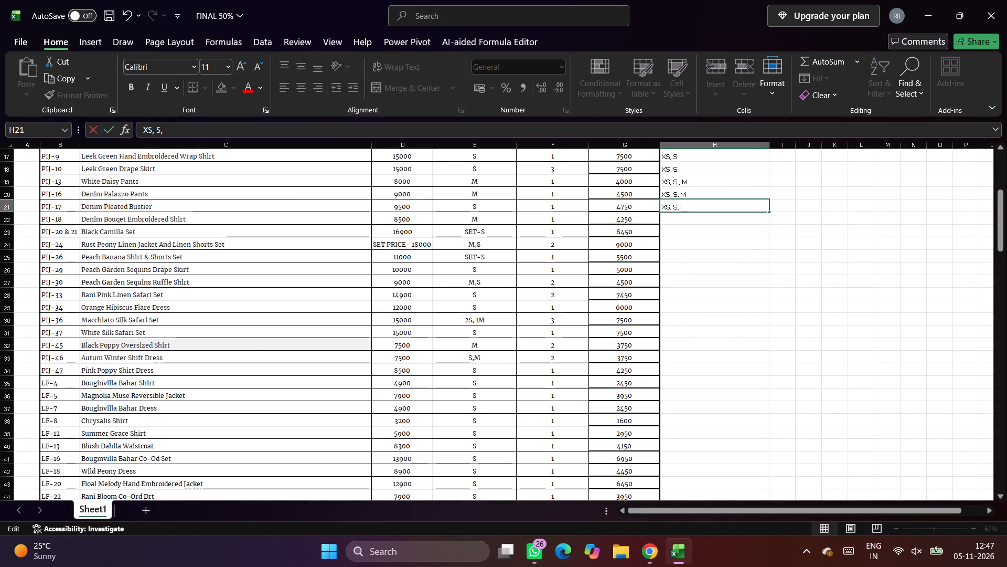
pyautogui.click(666, 218)
pyautogui.hotkey('ctrl', 's')
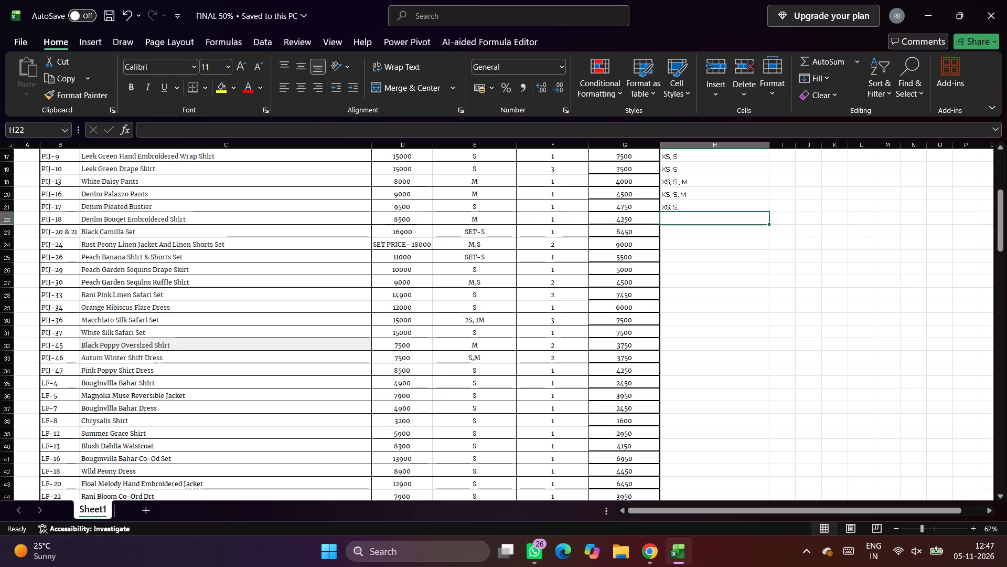
# Copy the Denim Bouqet Embroidered Shirt name from C22, search the AVLD shop in Chrome for it and open its product page.
pyautogui.click(94, 221)
pyautogui.hotkey('ctrl', 'c')
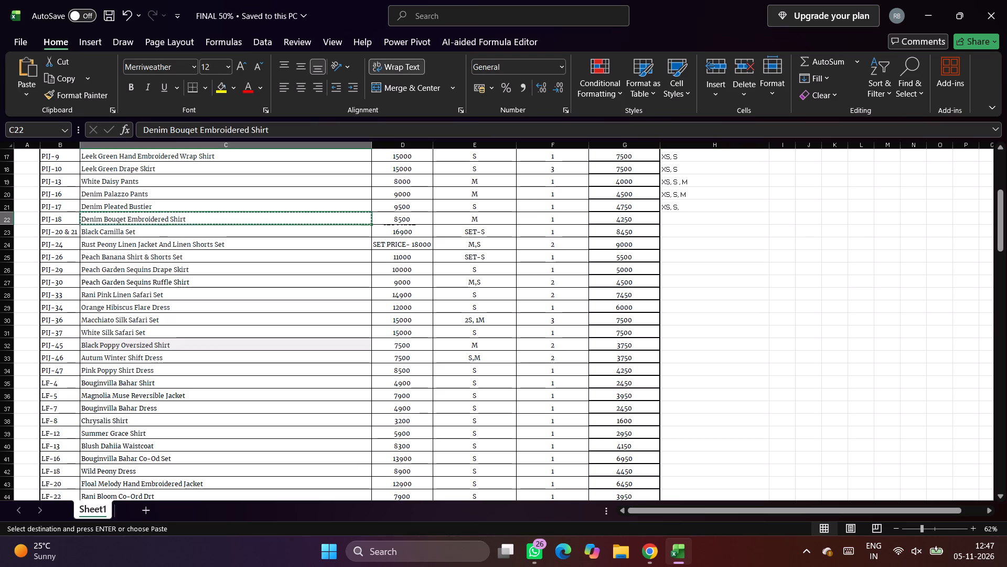
pyautogui.hotkey('alt', 'Tab')
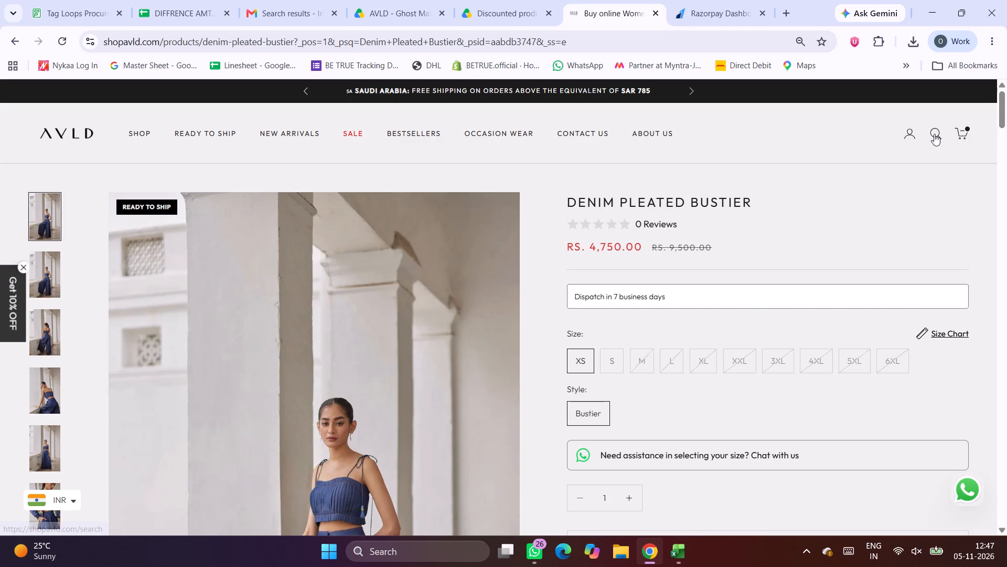
pyautogui.click(934, 134)
pyautogui.hotkey('ctrl', 'v')
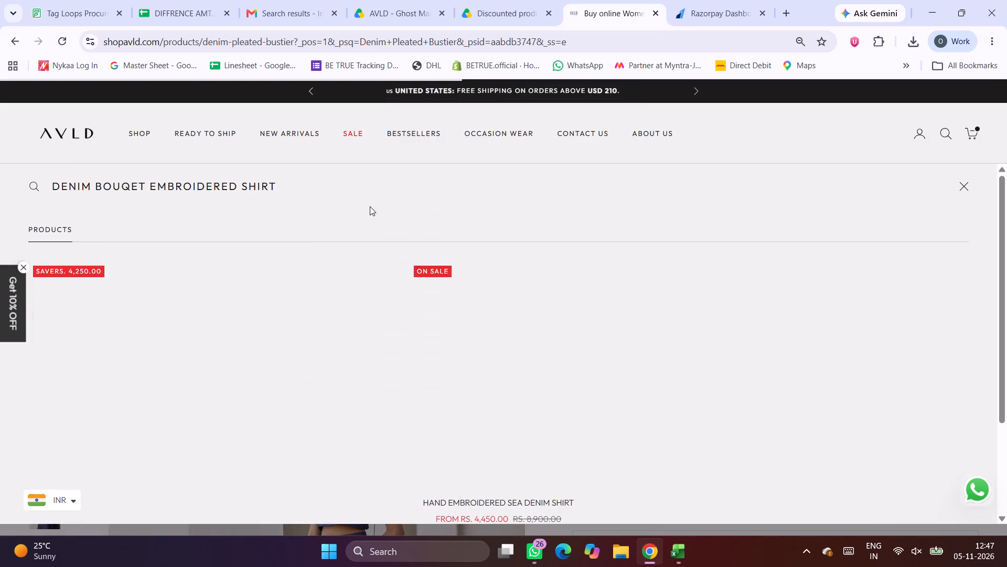
pyautogui.click(101, 364)
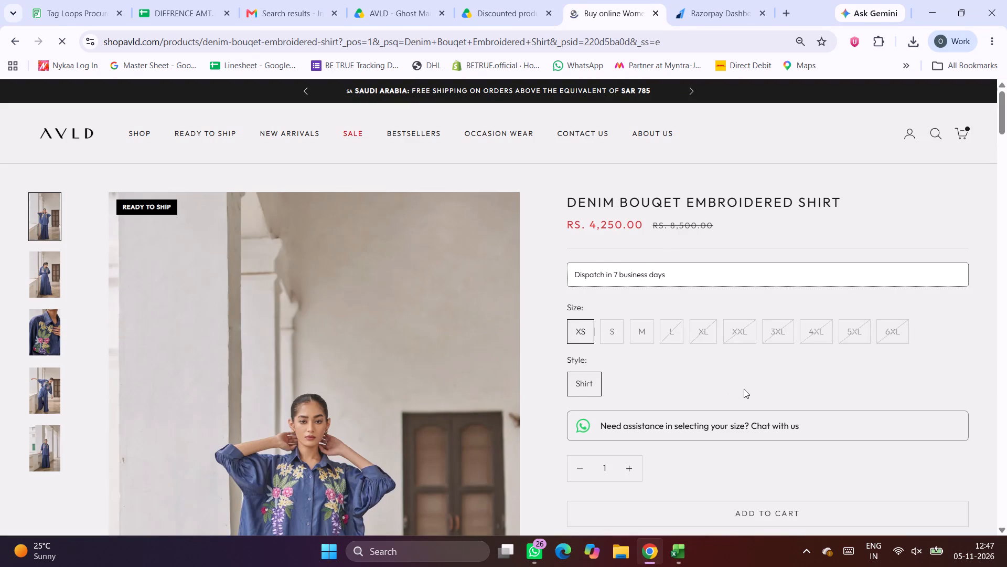
# In the Excel sale list, copy "XS, S, M" from H20 into H22 for the Denim Bouqet Embroidered Shirt and save the workbook.
pyautogui.hotkey('alt', 'Tab')
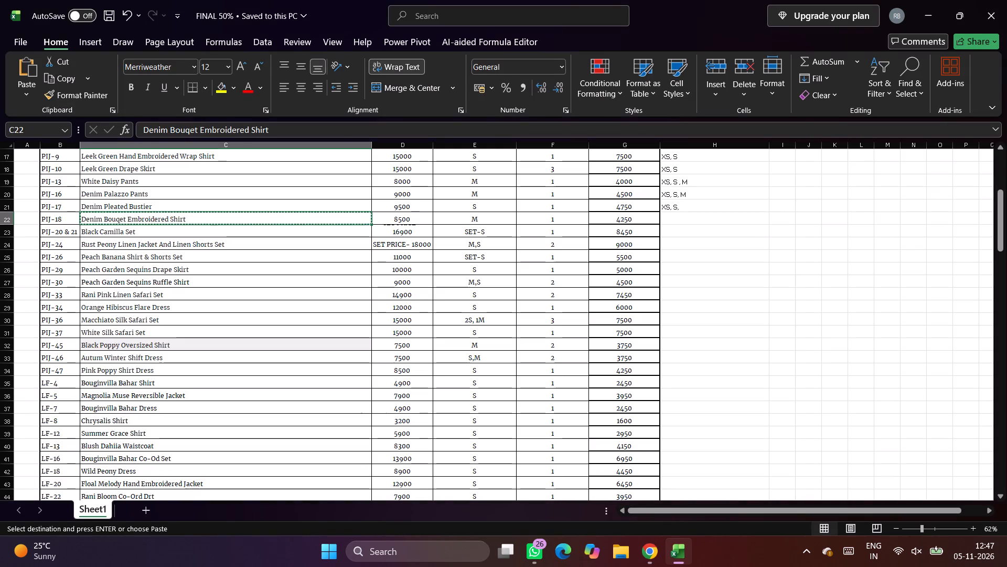
pyautogui.click(678, 215)
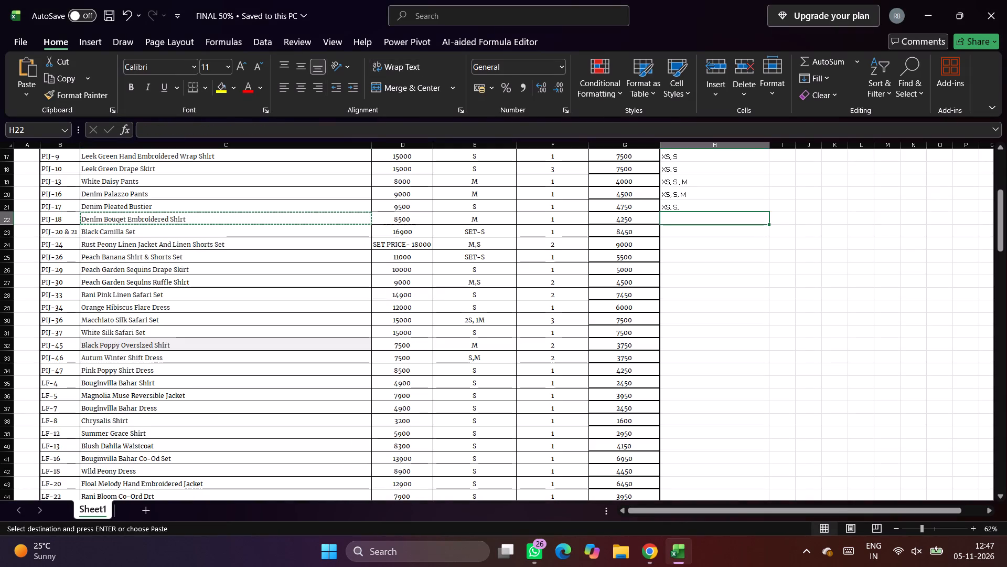
pyautogui.click(698, 193)
pyautogui.hotkey('ctrl', 'c')
pyautogui.click(678, 214)
pyautogui.hotkey('ctrl', 'v')
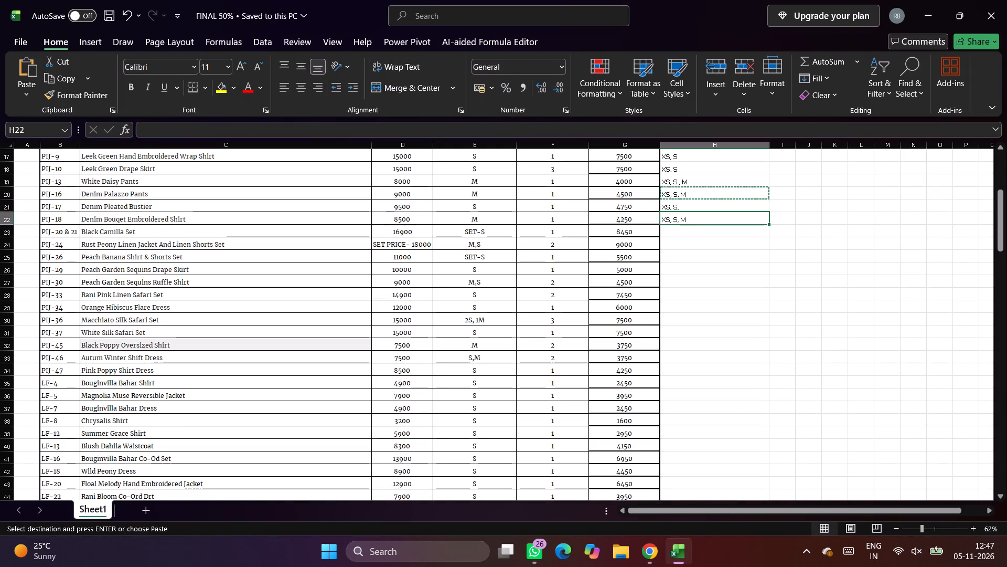
pyautogui.hotkey('ctrl', 's')
pyautogui.click(685, 233)
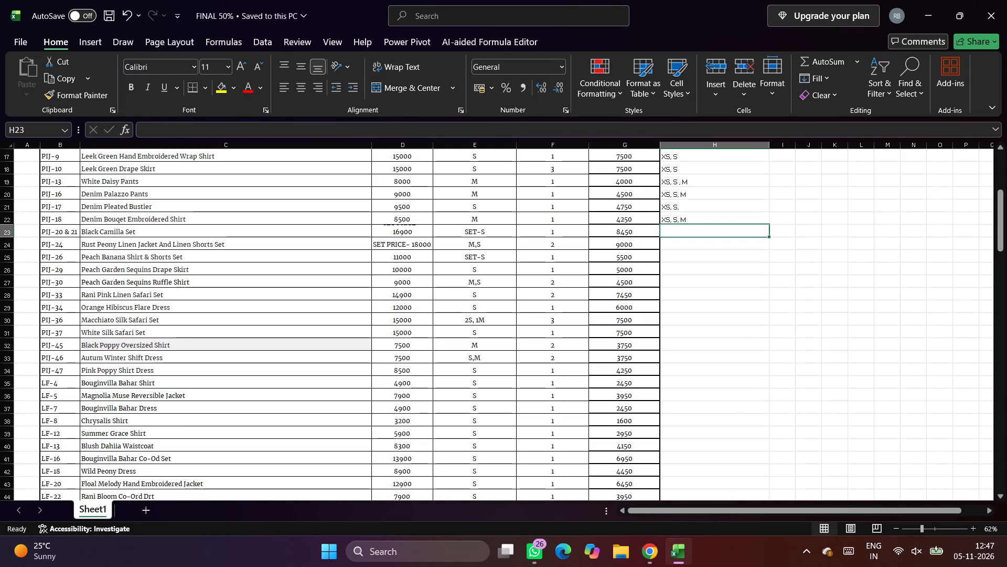
# Copy the Black Camilla Set name from C23, search the AVLD shop in Chrome for it and open the Black Camilla Jacket Set page.
pyautogui.click(105, 235)
pyautogui.hotkey('ctrl', 'c')
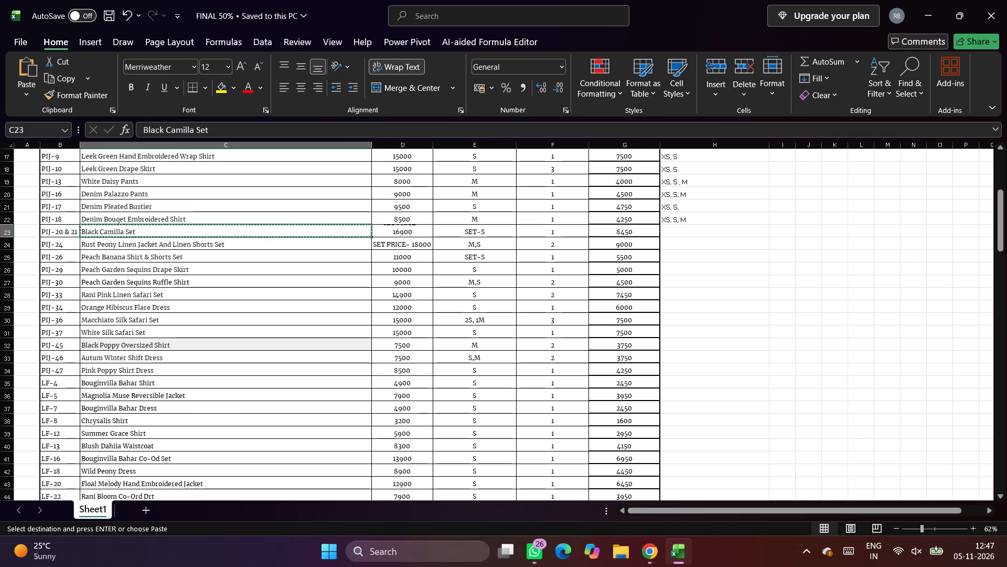
pyautogui.hotkey('alt', 'Tab')
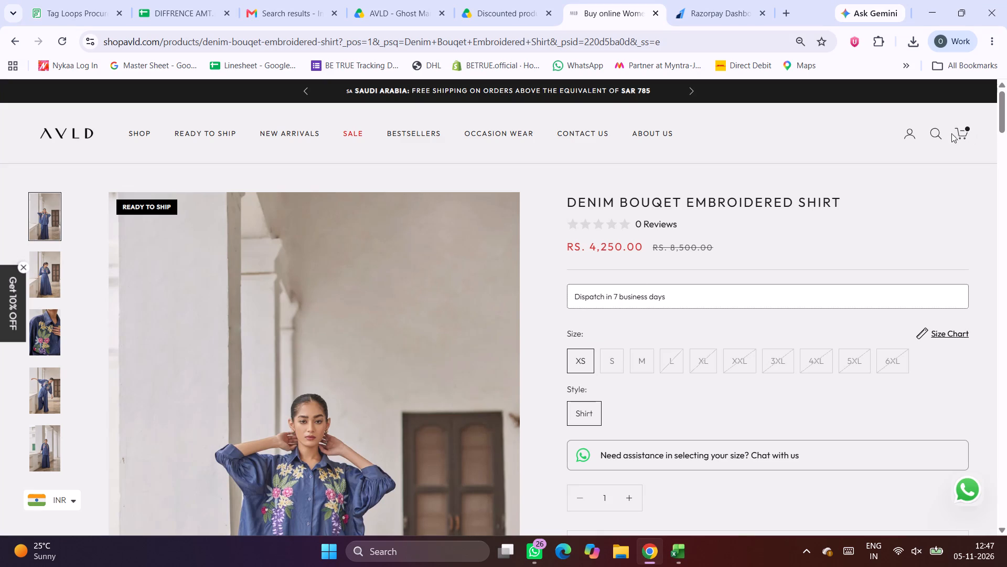
pyautogui.click(933, 134)
pyautogui.hotkey('ctrl', 'v')
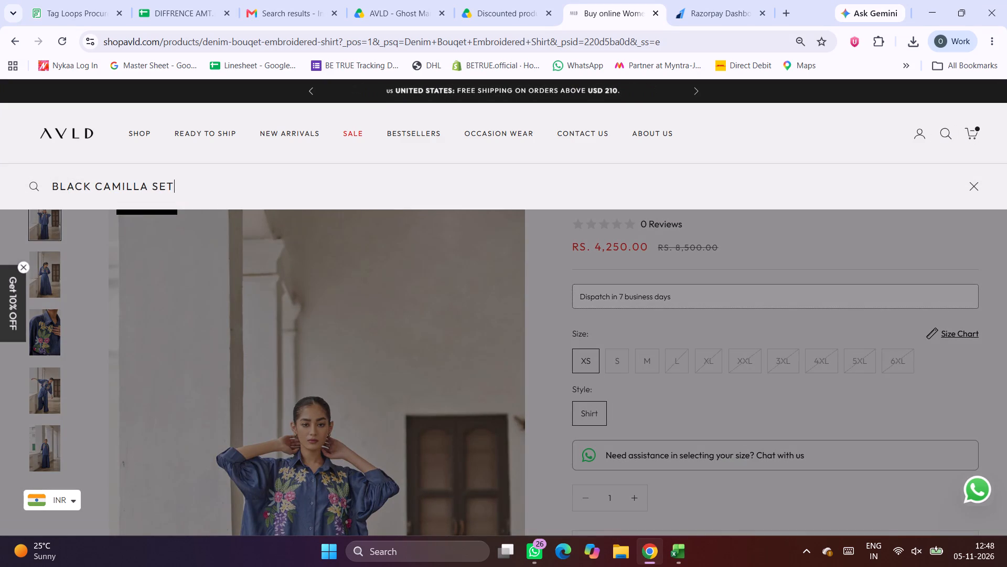
pyautogui.click(44, 375)
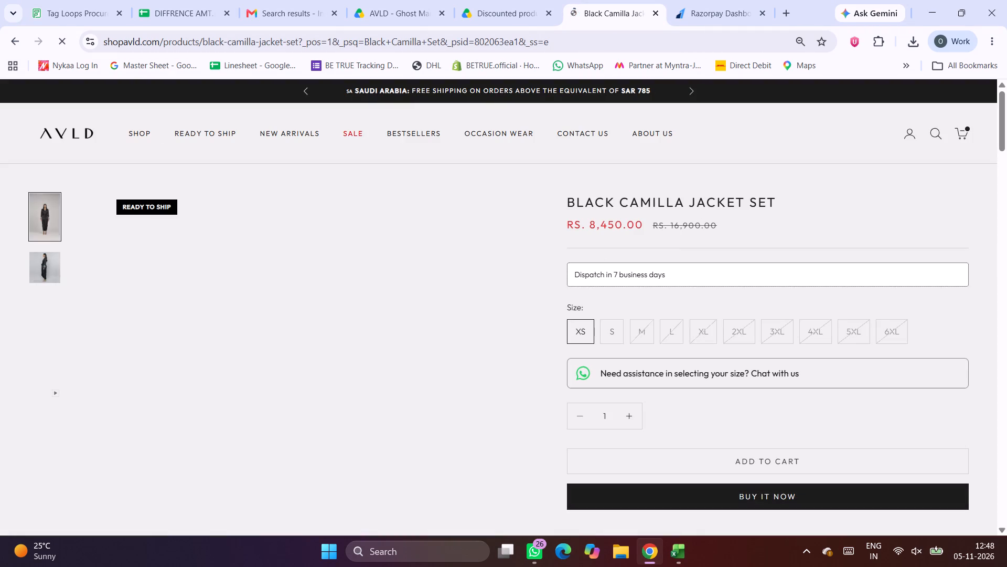
# In the Excel sale list, fill the sizes down into H23 for the Black Camilla Set, trim them to "XS, S," and save the workbook.
pyautogui.hotkey('alt', 'Tab')
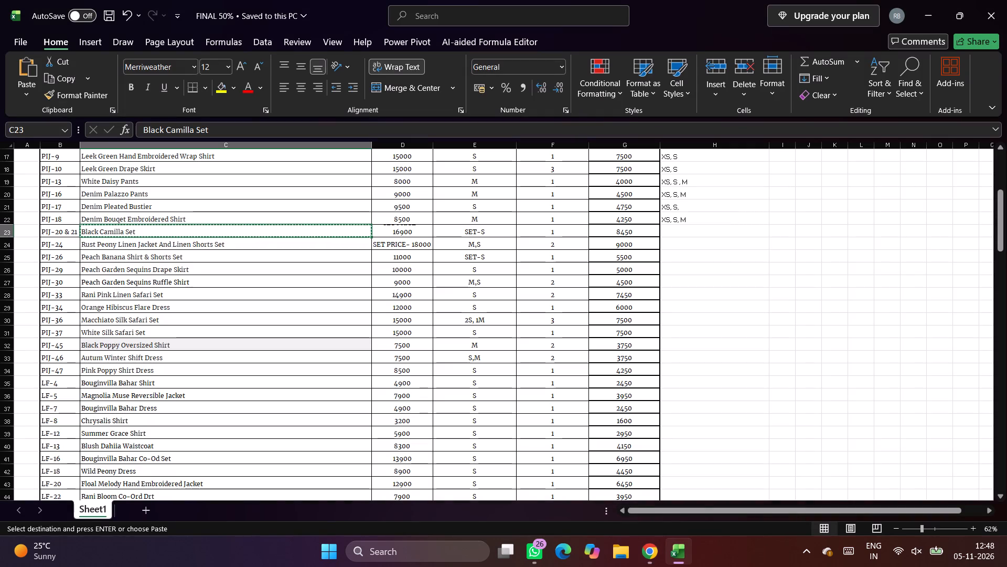
pyautogui.click(681, 232)
pyautogui.hotkey('ctrl', 'd')
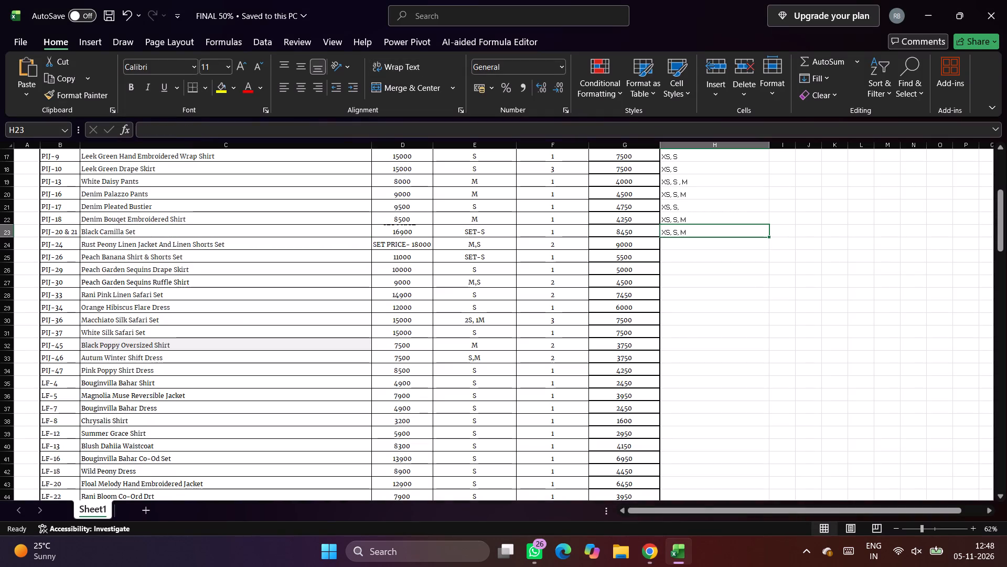
pyautogui.doubleClick(698, 234)
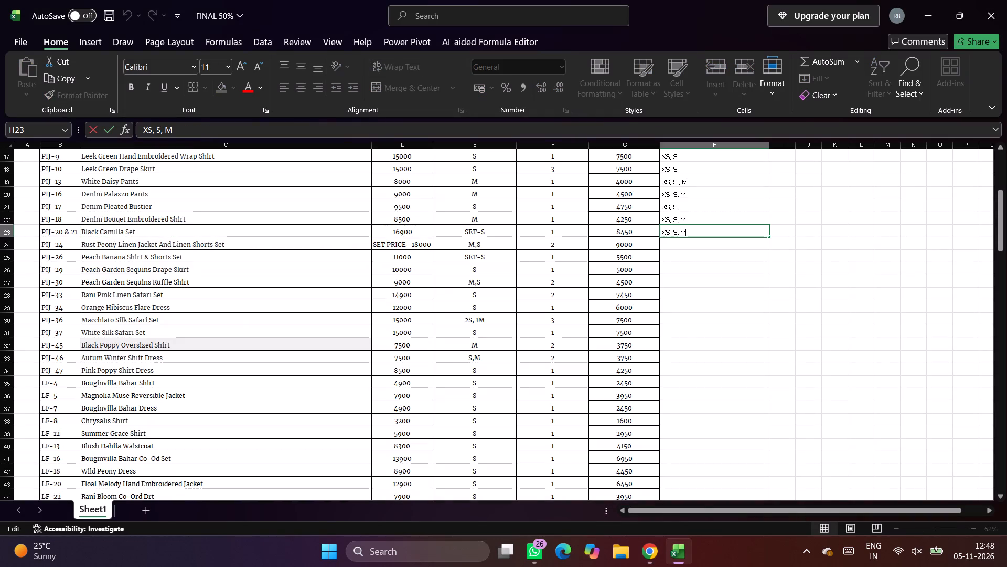
pyautogui.press('BackSpace')
pyautogui.hotkey('ctrl', 's')
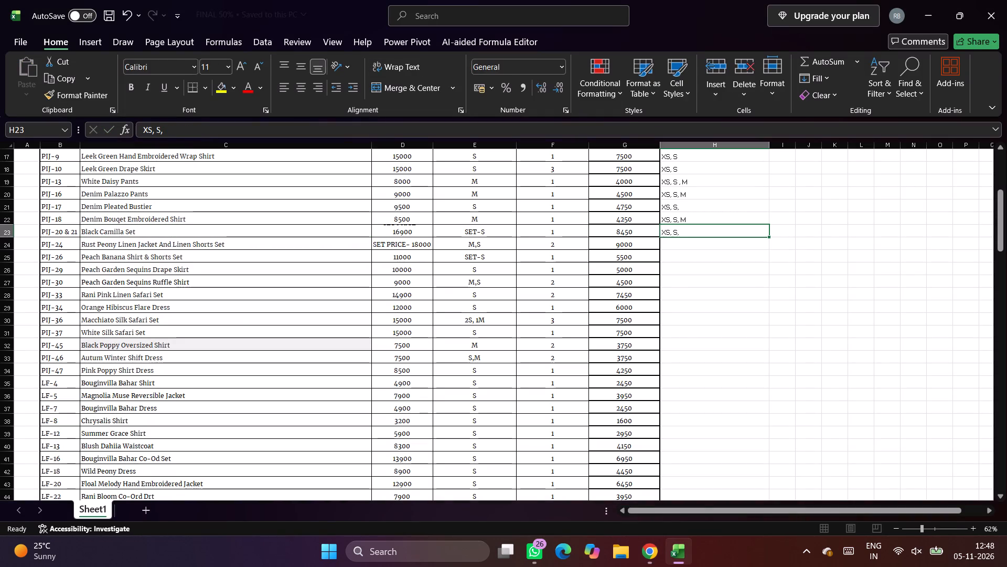
pyautogui.click(685, 246)
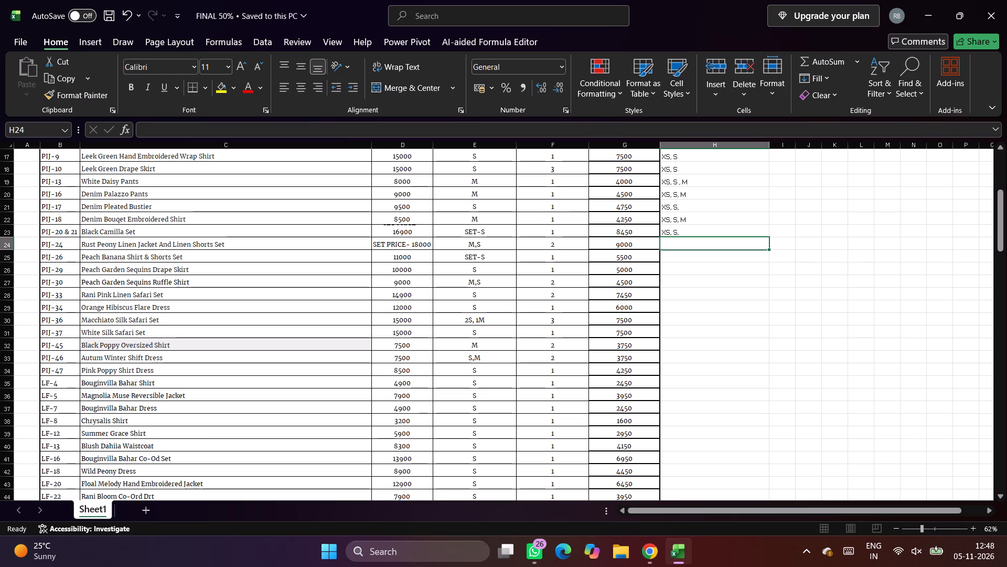
# Copy the Rust Peony Linen Jacket And Linen Shorts Set name from C24, search the AVLD shop in Chrome and open its product page.
pyautogui.click(106, 248)
pyautogui.hotkey('ctrl', 'c')
pyautogui.hotkey('ctrl', 's')
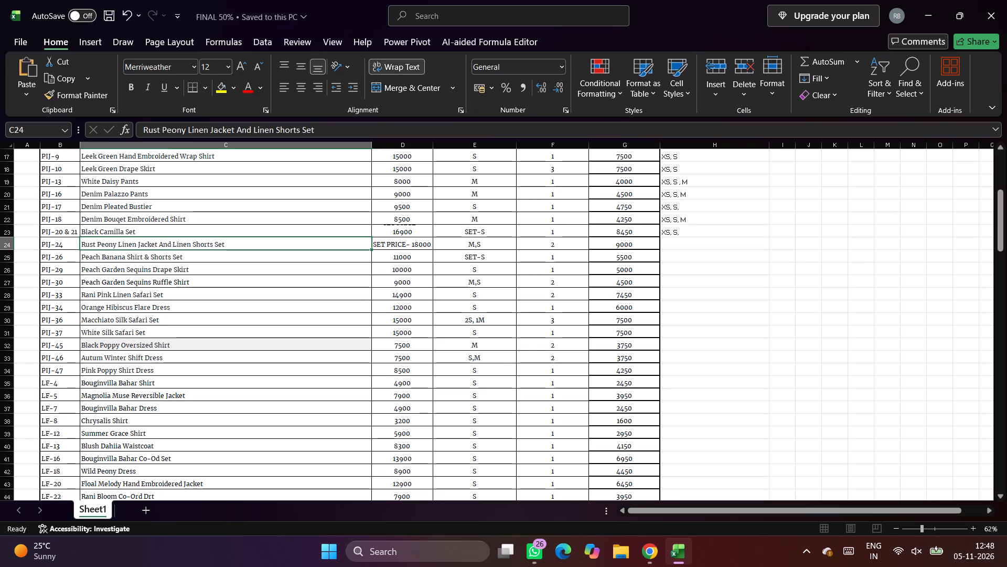
pyautogui.hotkey('ctrl', 'c')
pyautogui.hotkey('alt', 'Tab')
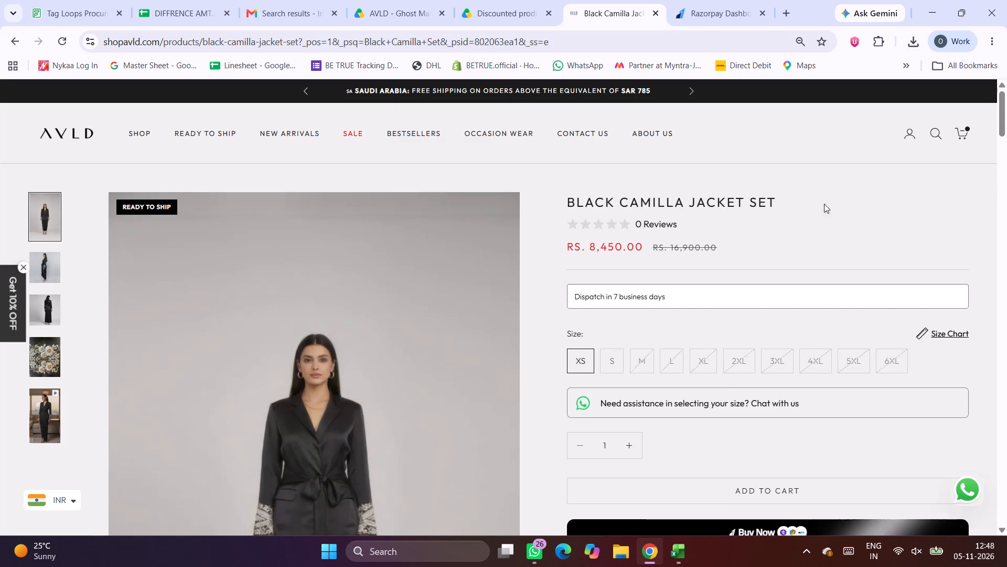
pyautogui.click(929, 139)
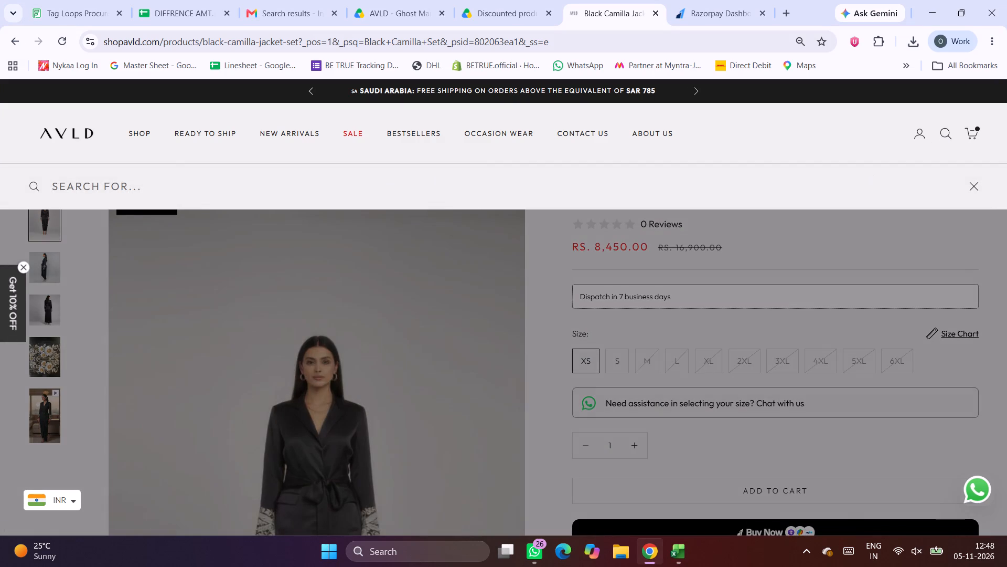
pyautogui.hotkey('ctrl', 'v')
pyautogui.click(146, 360)
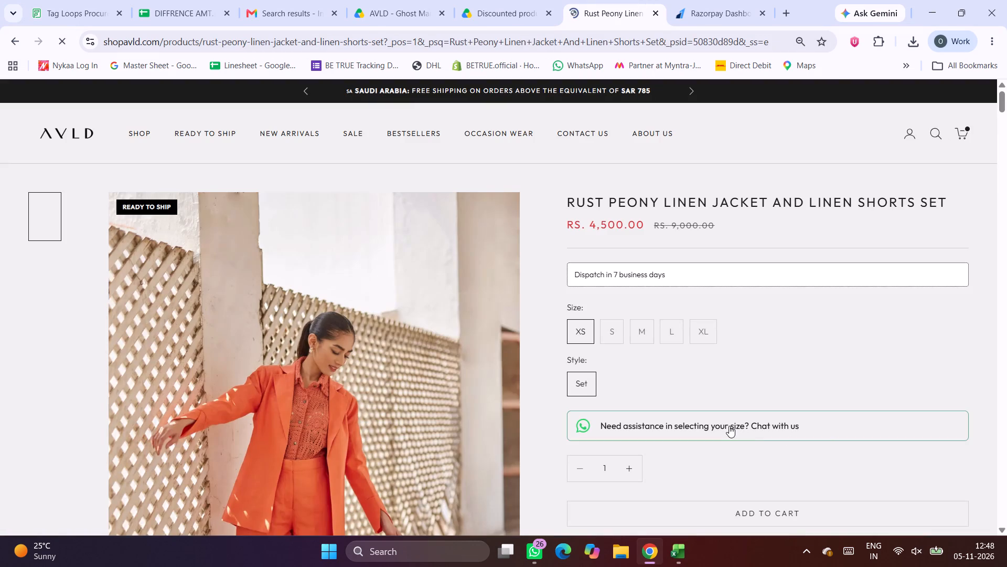
# In the Excel sale list, enter the sizes "XS-XL" in H24 for the Rust Peony Linen set and save the workbook.
pyautogui.hotkey('alt', 'Tab')
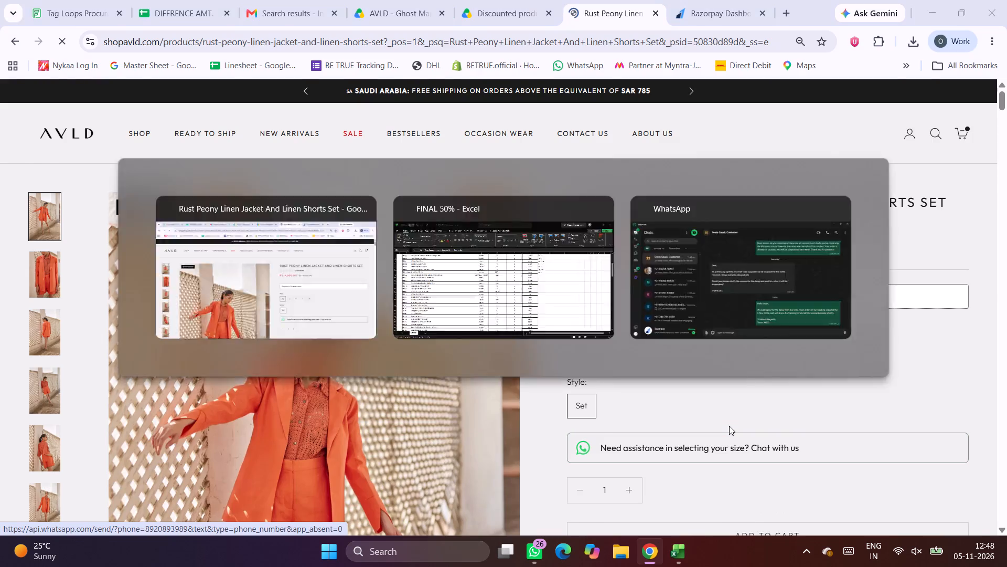
pyautogui.hotkey('alt', 'Tab')
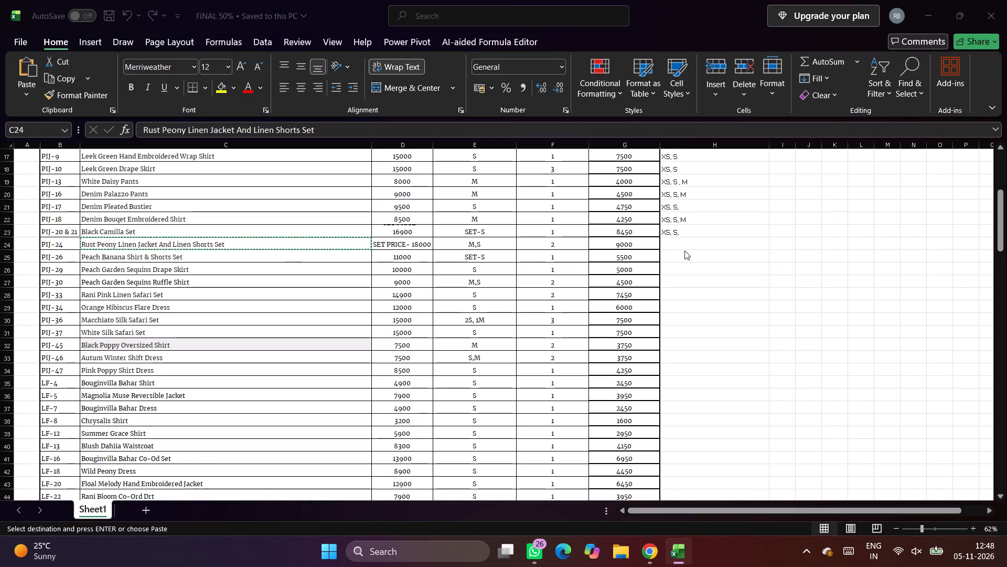
pyautogui.hotkey('alt', 'Tab')
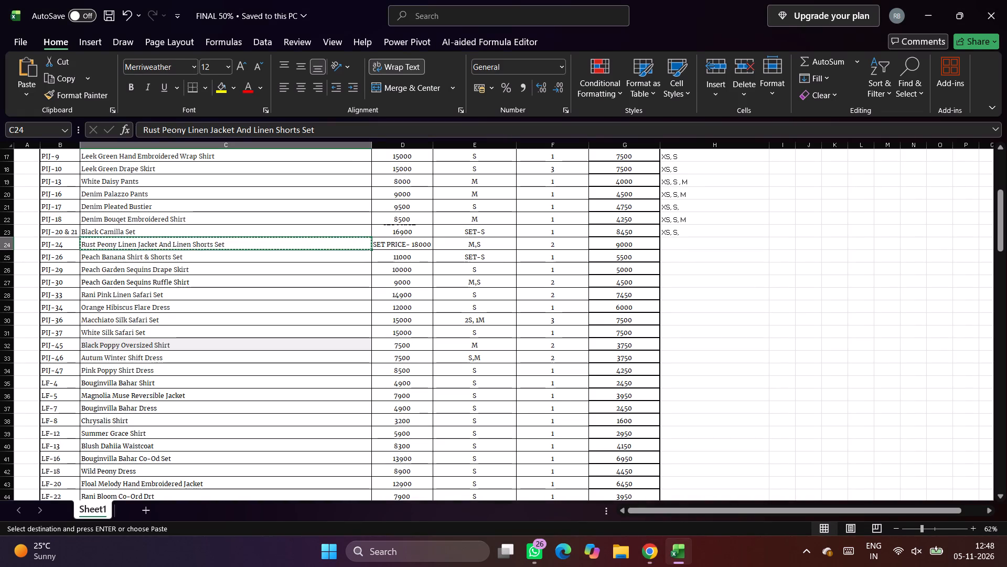
pyautogui.click(677, 244)
pyautogui.write('XS')
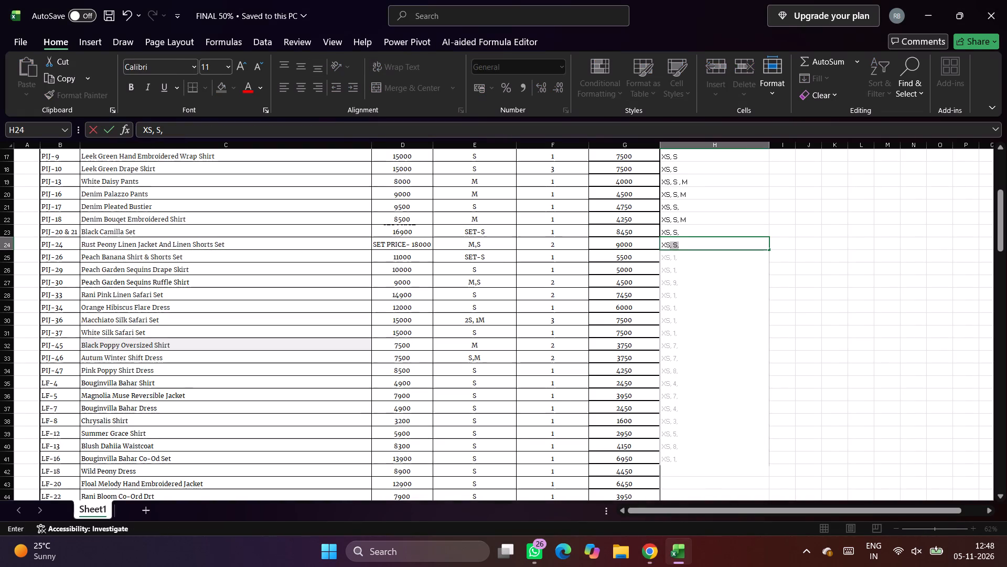
pyautogui.press('-')
pyautogui.write('XL')
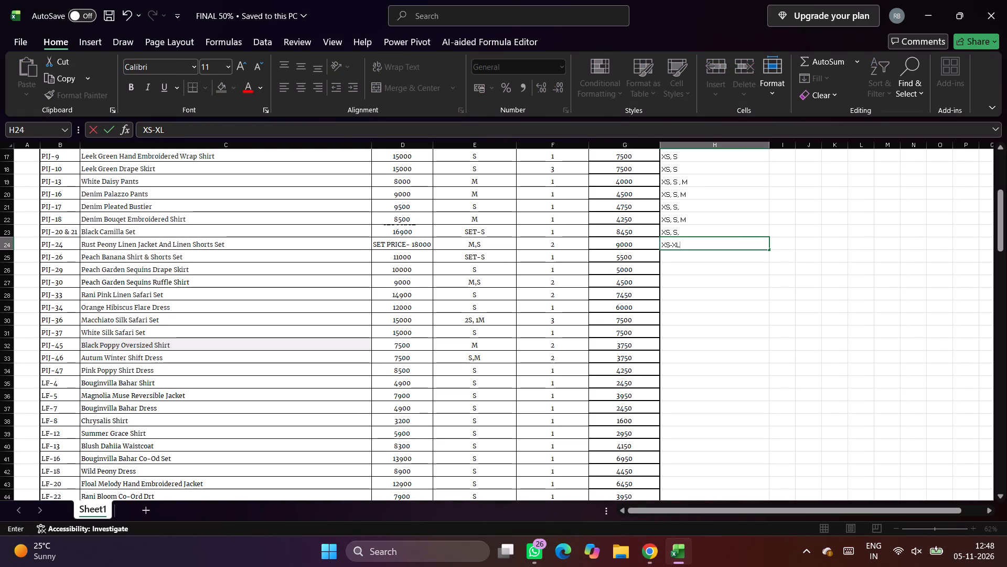
pyautogui.click(692, 255)
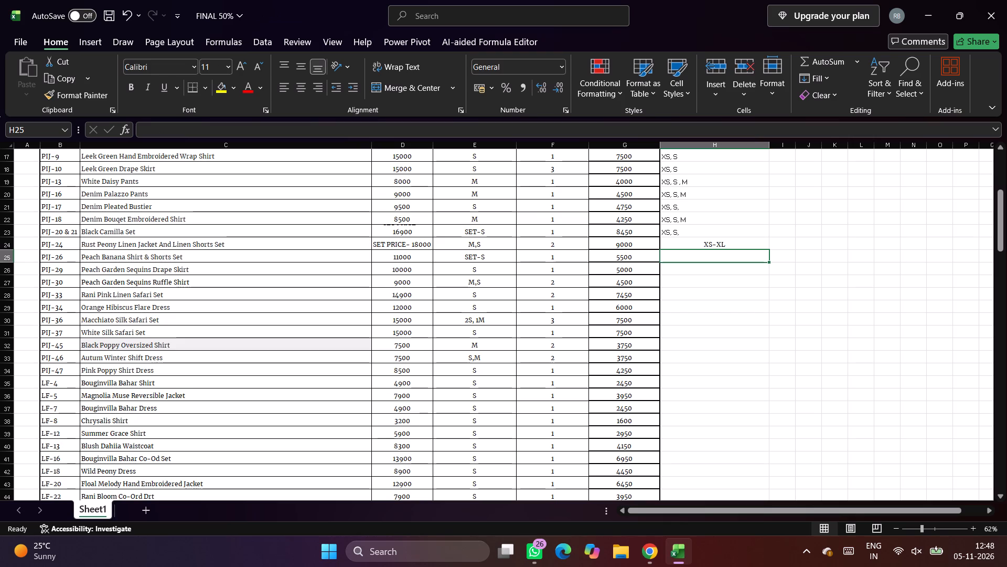
pyautogui.hotkey('ctrl', 's')
# Look through the remaining products further down the sale list.
pyautogui.click(691, 269)
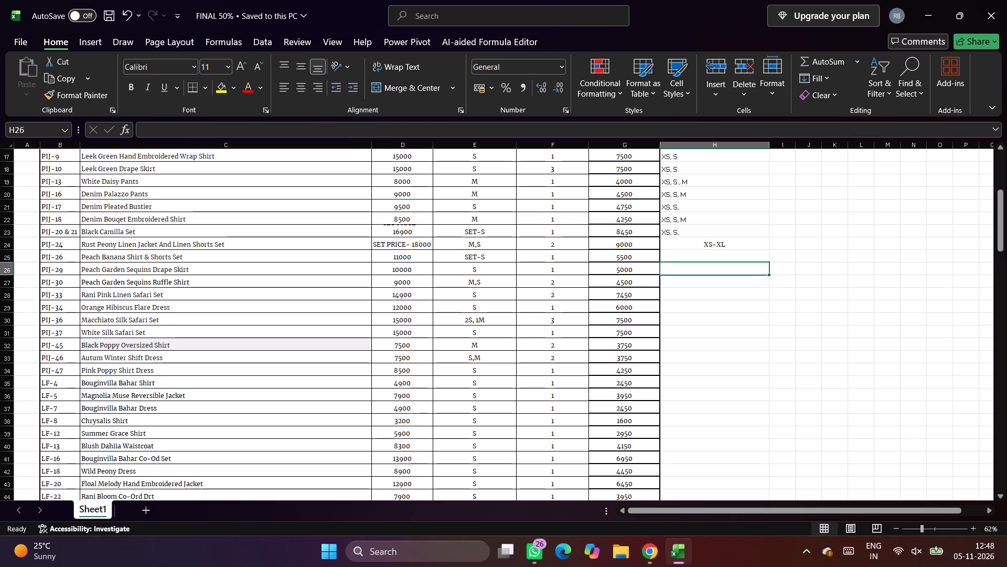
pyautogui.scroll(-10, 691, 269)
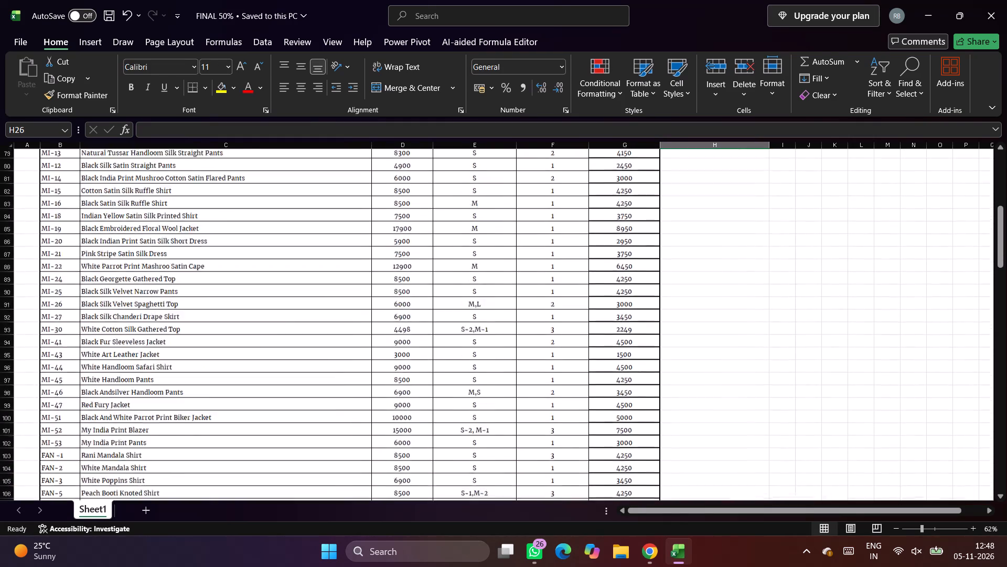
pyautogui.scroll(-1, 691, 269)
pyautogui.scroll(2, 691, 269)
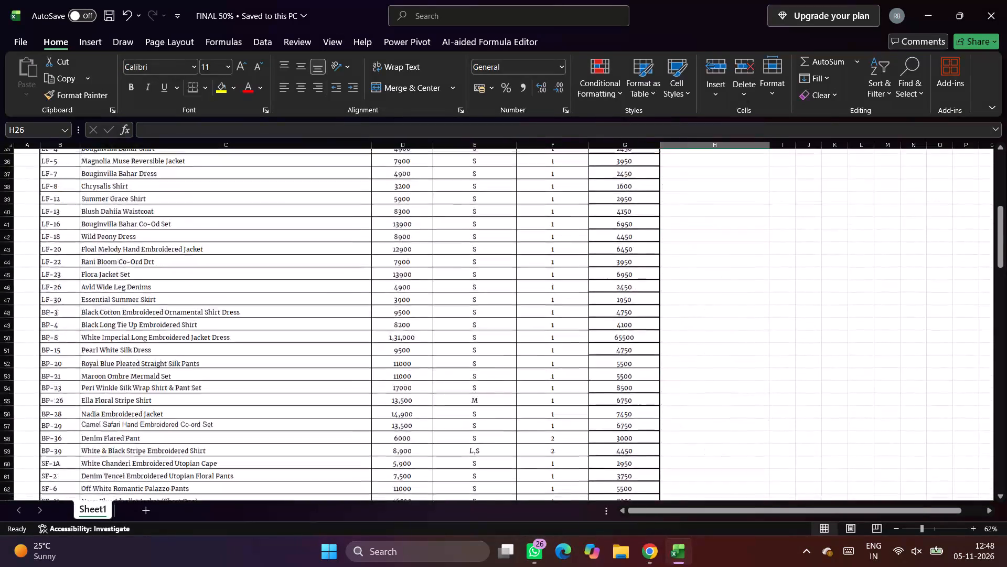
pyautogui.scroll(1, 691, 269)
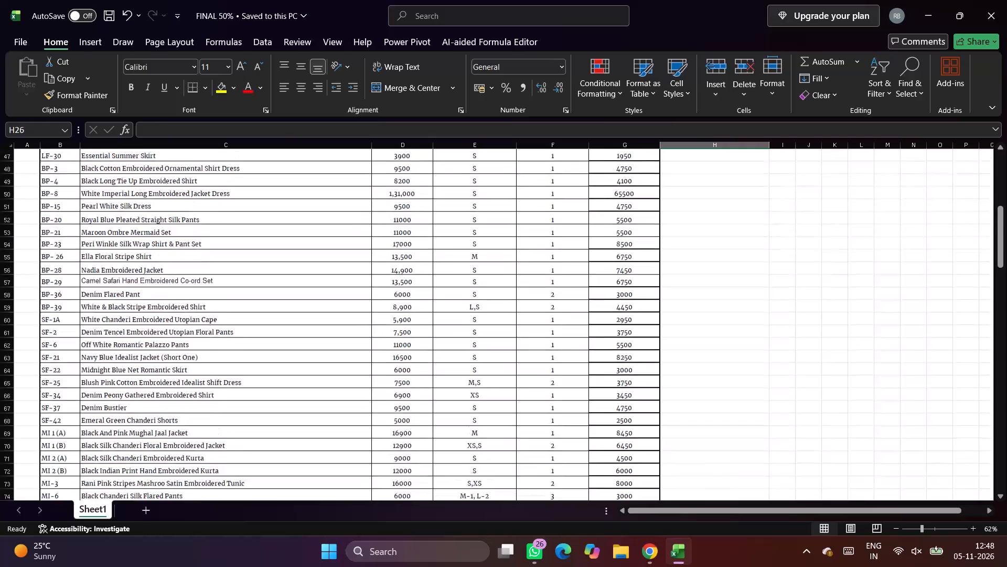
pyautogui.scroll(1, 691, 269)
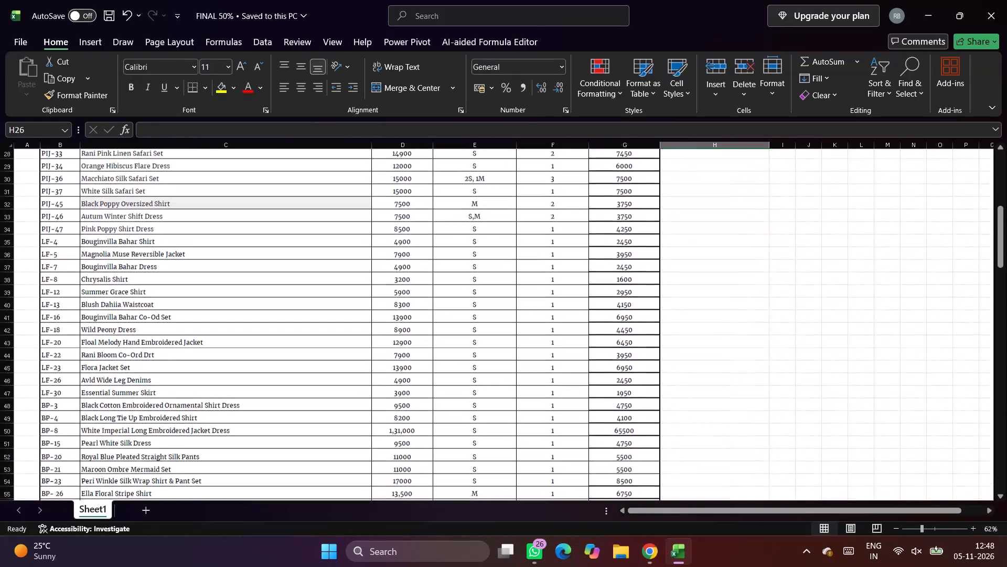
pyautogui.scroll(2, 691, 269)
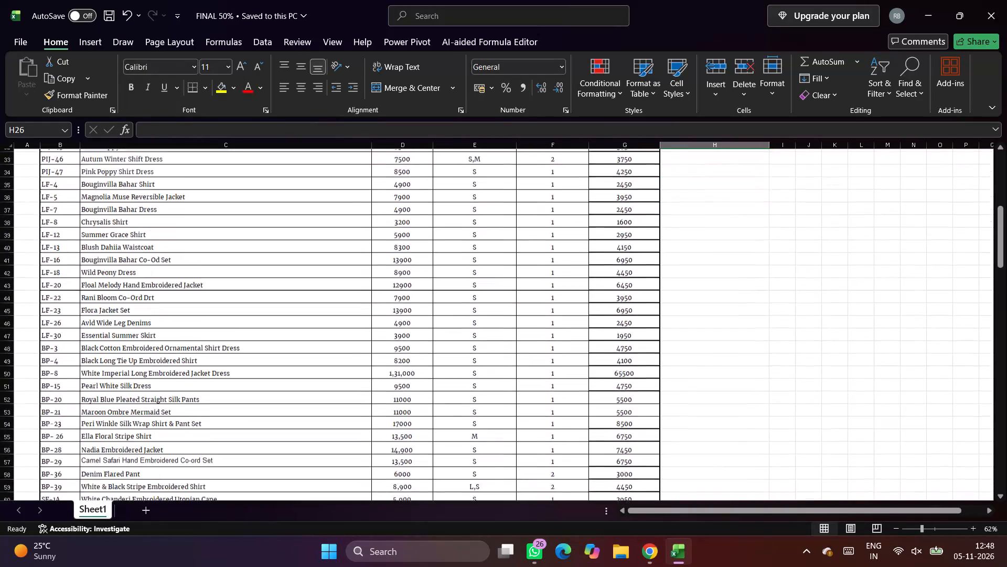
pyautogui.scroll(2, 702, 216)
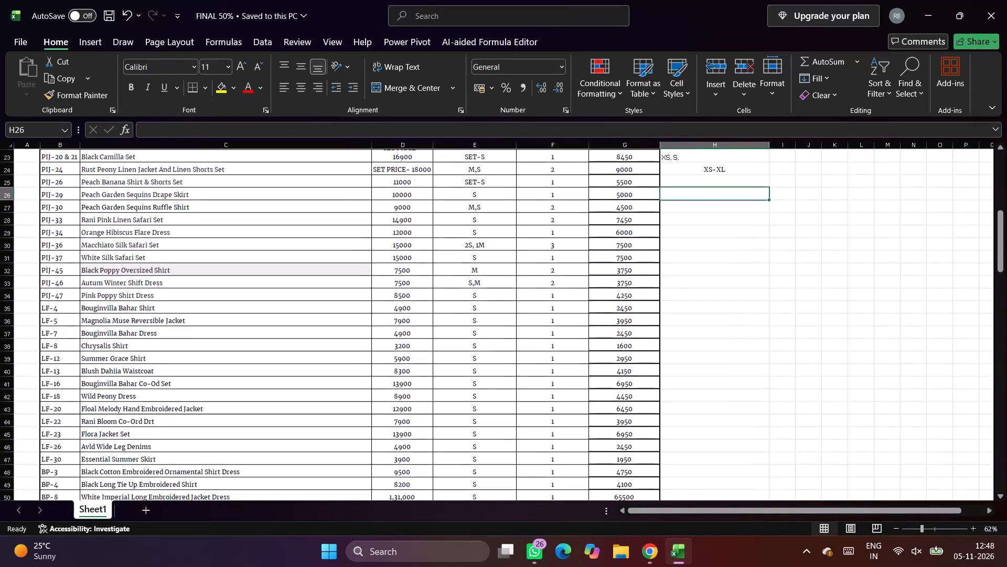
# Copy the Peach Banana Shirt & Shorts Set name from C25, search the AVLD shop in Chrome and open its product page.
pyautogui.click(684, 176)
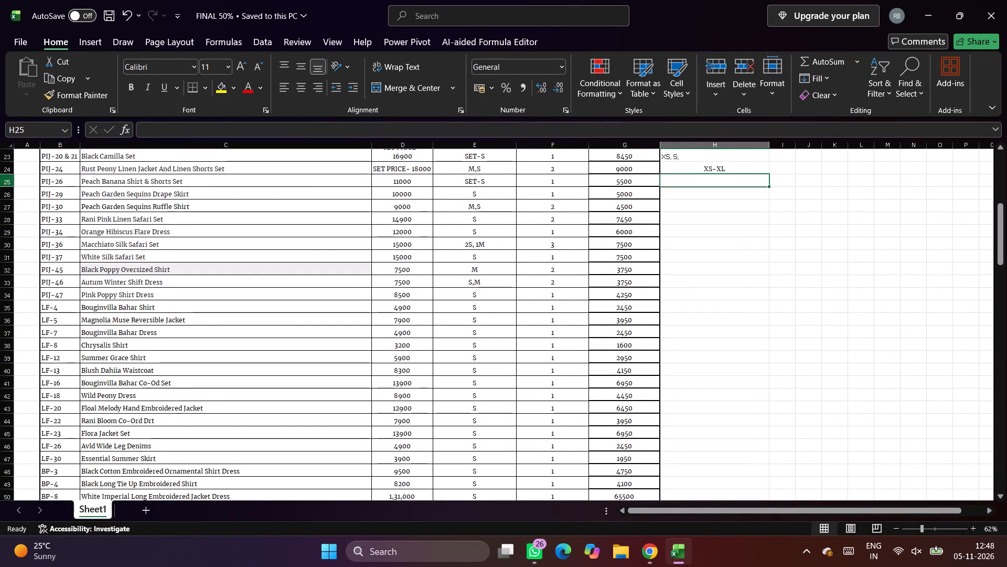
pyautogui.click(8, 181)
pyautogui.click(156, 180)
pyautogui.hotkey('ctrl', 'c')
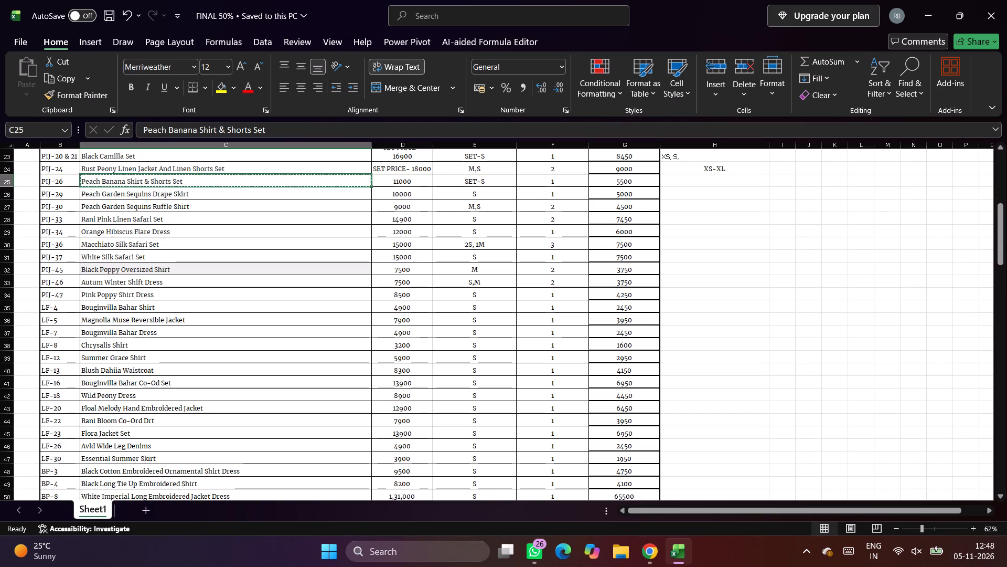
pyautogui.hotkey('alt', 'Tab')
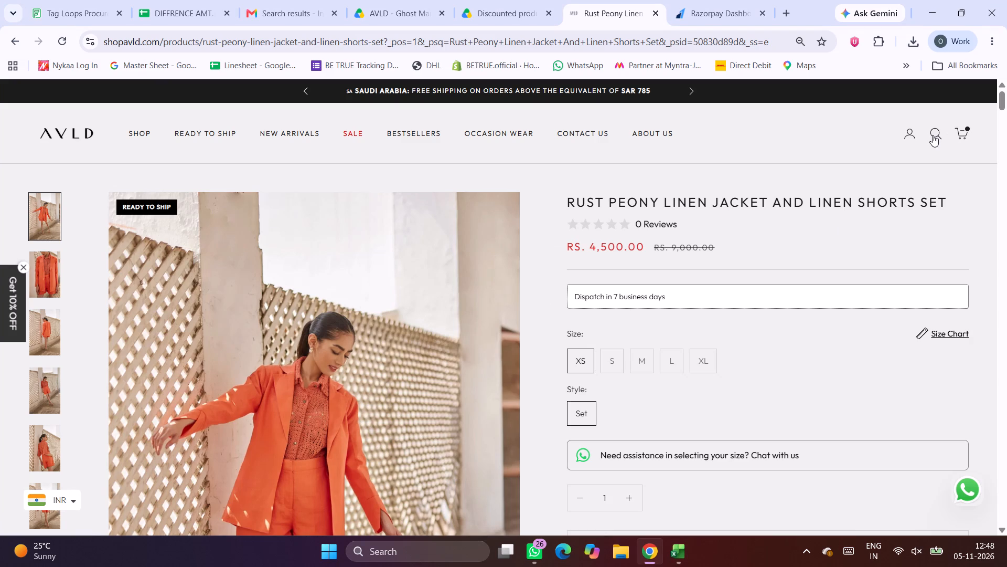
pyautogui.click(933, 135)
pyautogui.hotkey('ctrl', 'v')
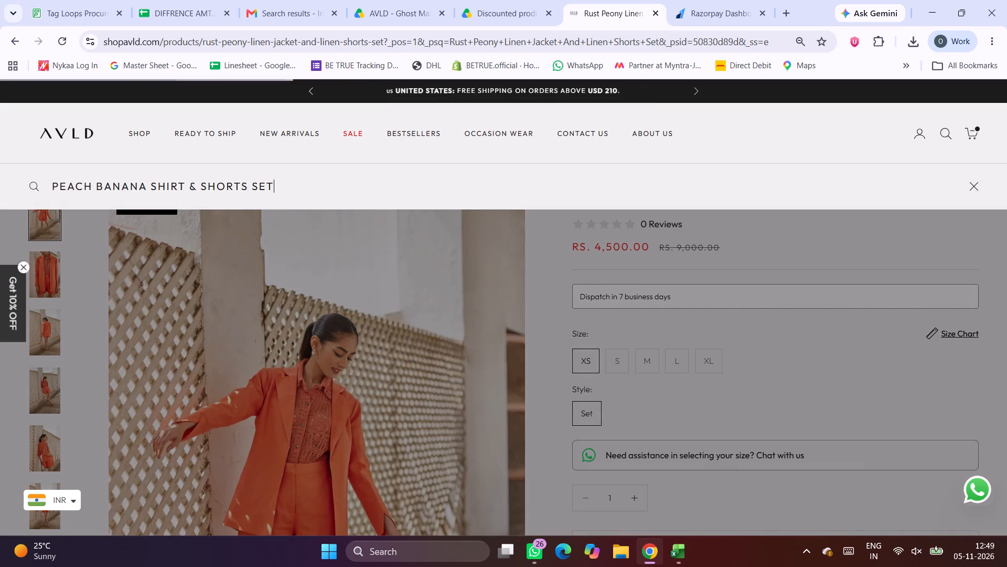
pyautogui.click(317, 344)
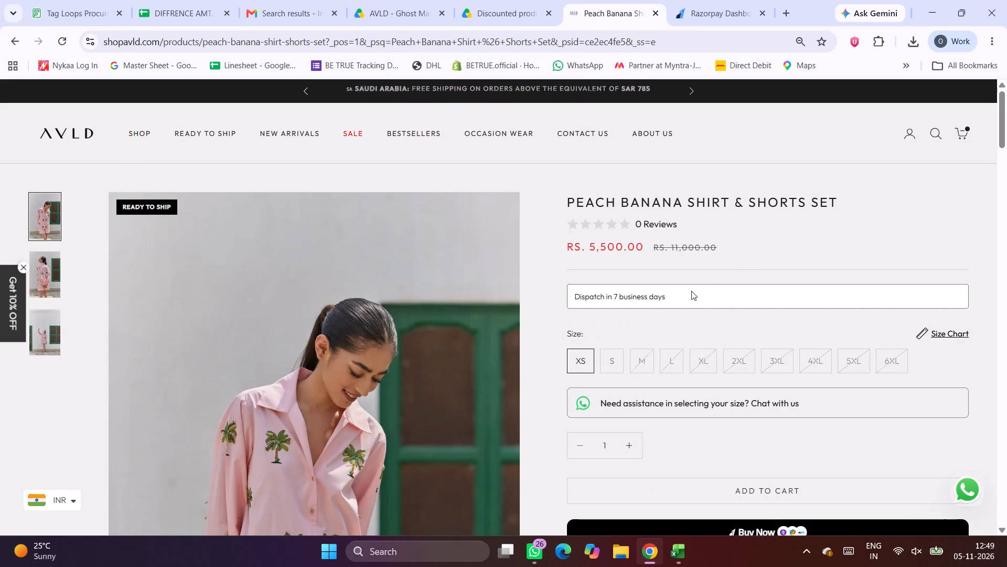
# In the Excel sale list, enter the sizes "XS,S" in H25 for the Peach Banana Shirt & Shorts Set.
pyautogui.hotkey('alt', 'Tab')
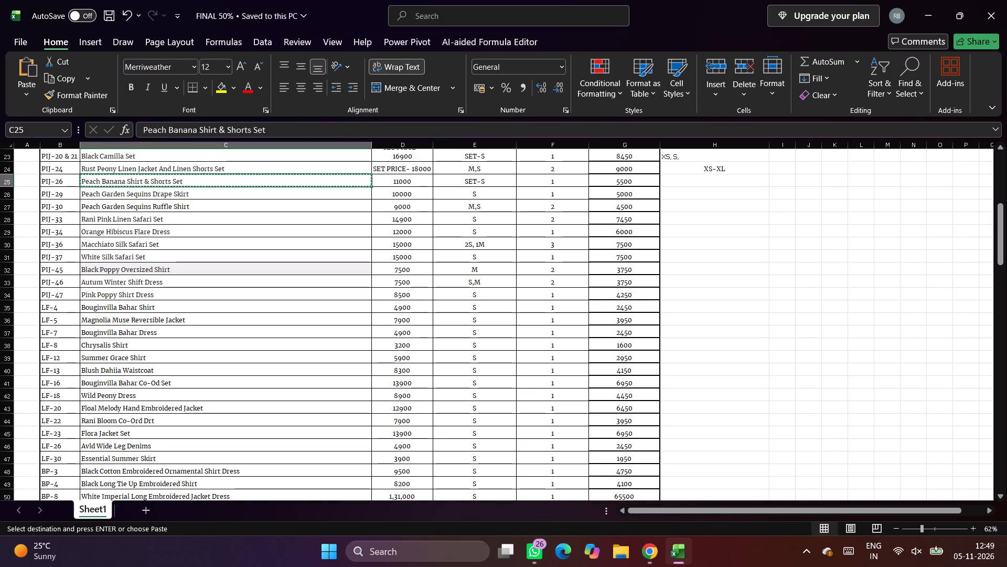
pyautogui.click(680, 178)
pyautogui.write('XS')
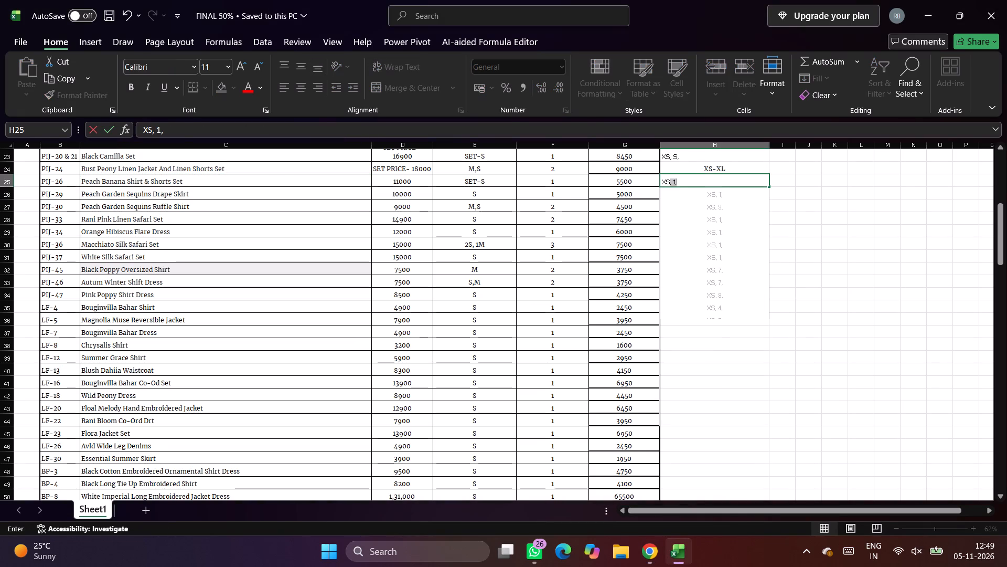
pyautogui.write(',S')
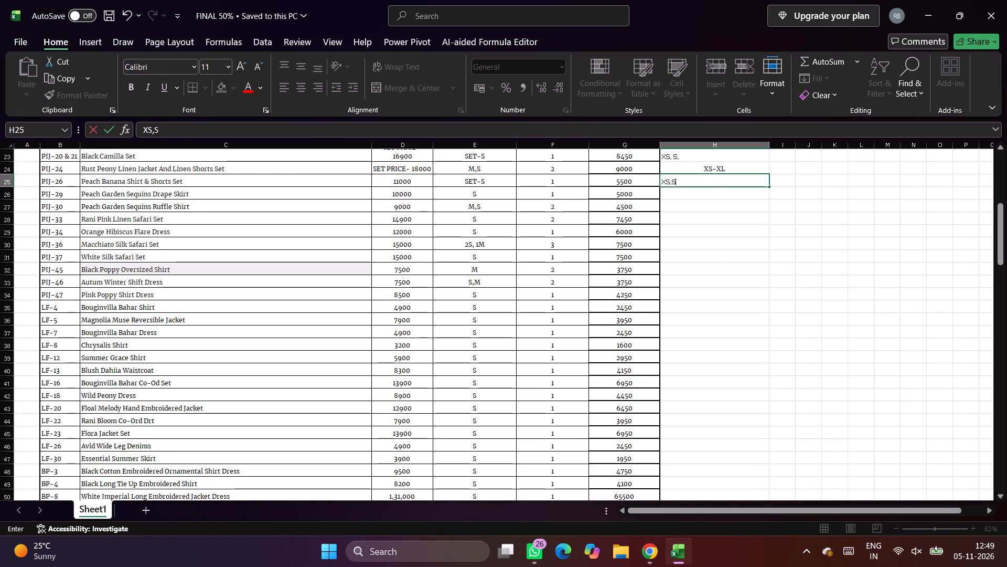
pyautogui.click(682, 196)
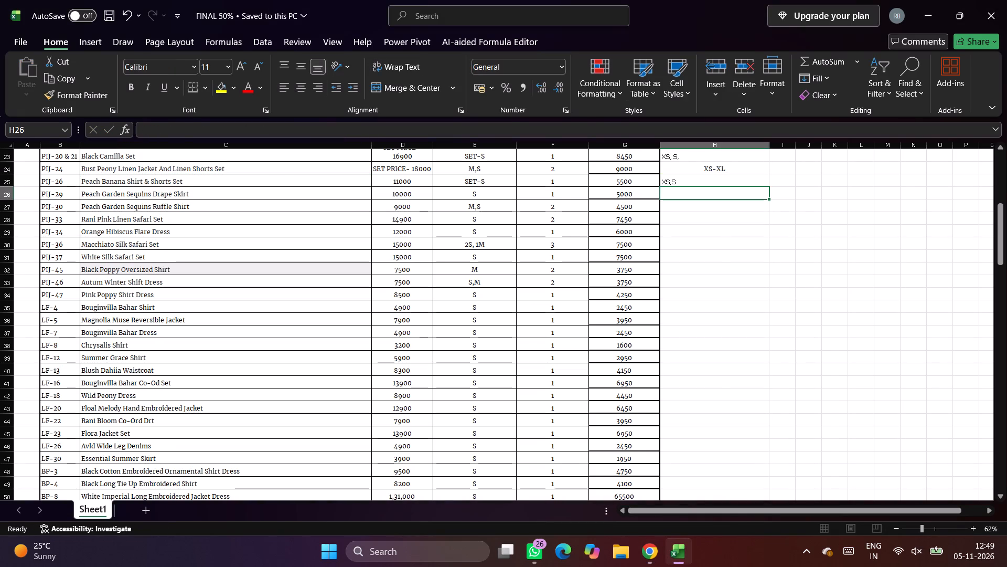
# Copy the Peach Garden Sequins Drape Skirt name from C26, search the AVLD shop in Chrome and open its product page.
pyautogui.click(113, 195)
pyautogui.hotkey('ctrl', 'c')
pyautogui.hotkey('alt', 'Tab')
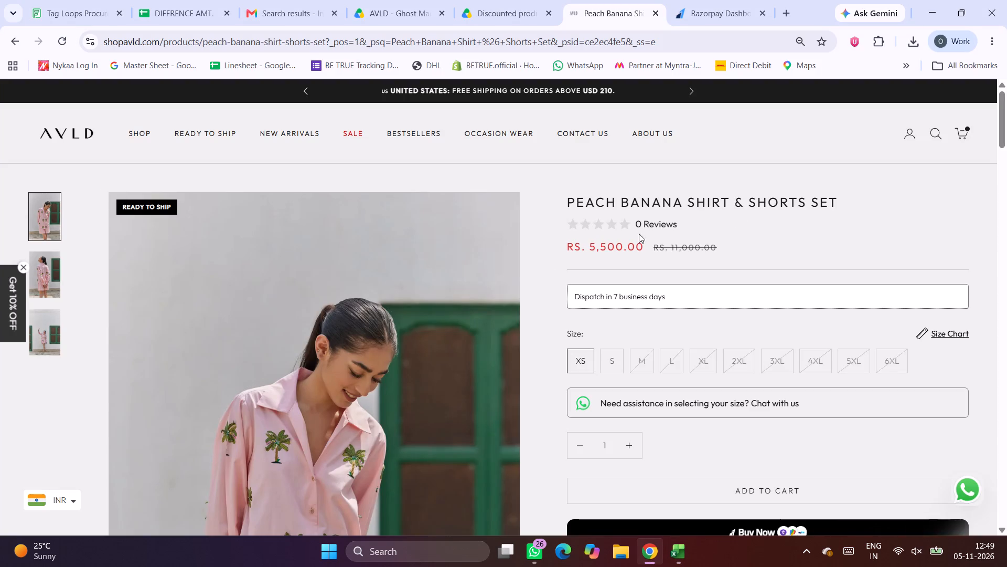
pyautogui.click(935, 132)
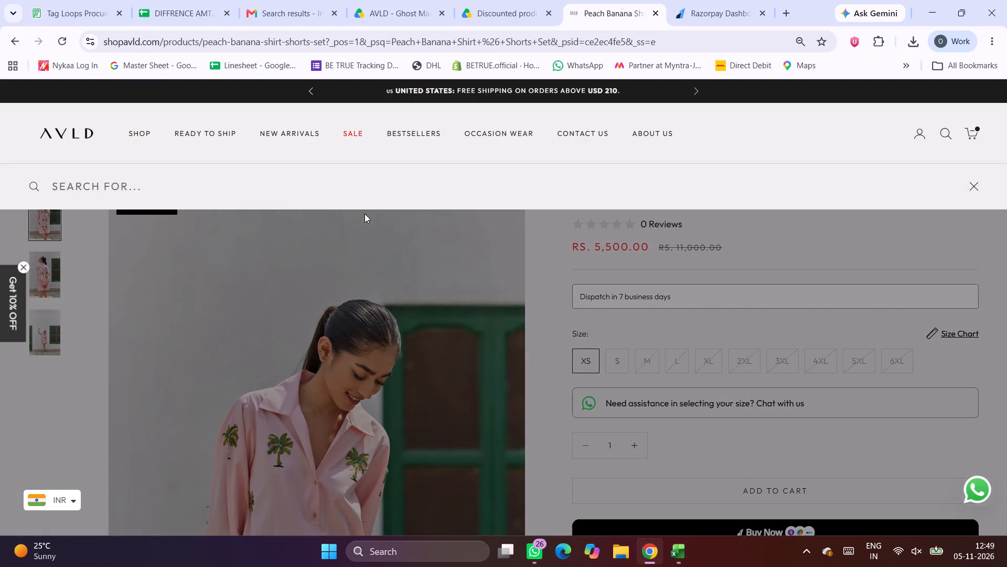
pyautogui.hotkey('ctrl', 'v')
pyautogui.click(165, 429)
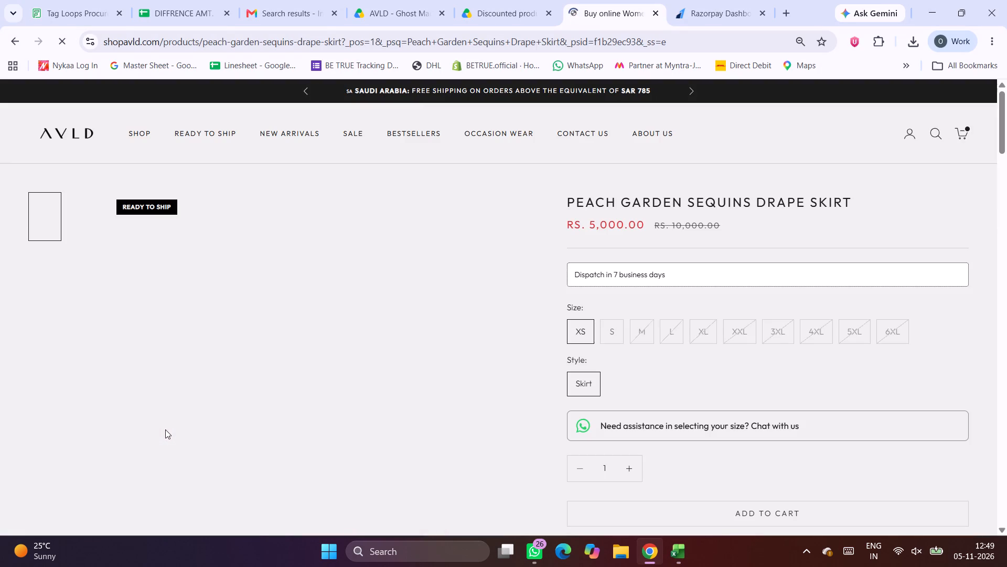
# In the Excel sale list, fill "XS,S" down into H26 for the Peach Garden Sequins Drape Skirt and save the workbook.
pyautogui.hotkey('alt', 'Tab')
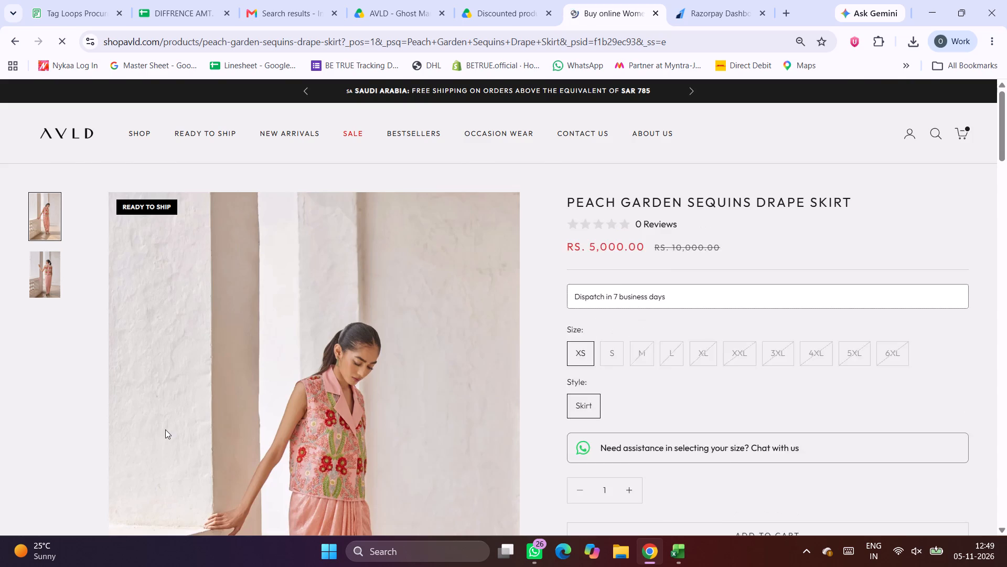
pyautogui.click(676, 197)
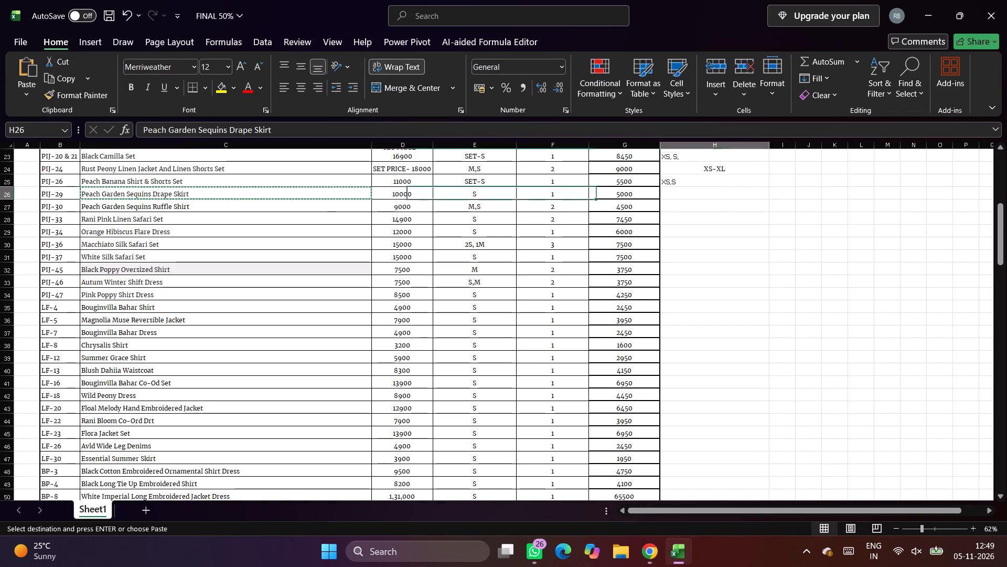
pyautogui.hotkey('ctrl', 'd')
pyautogui.click(702, 202)
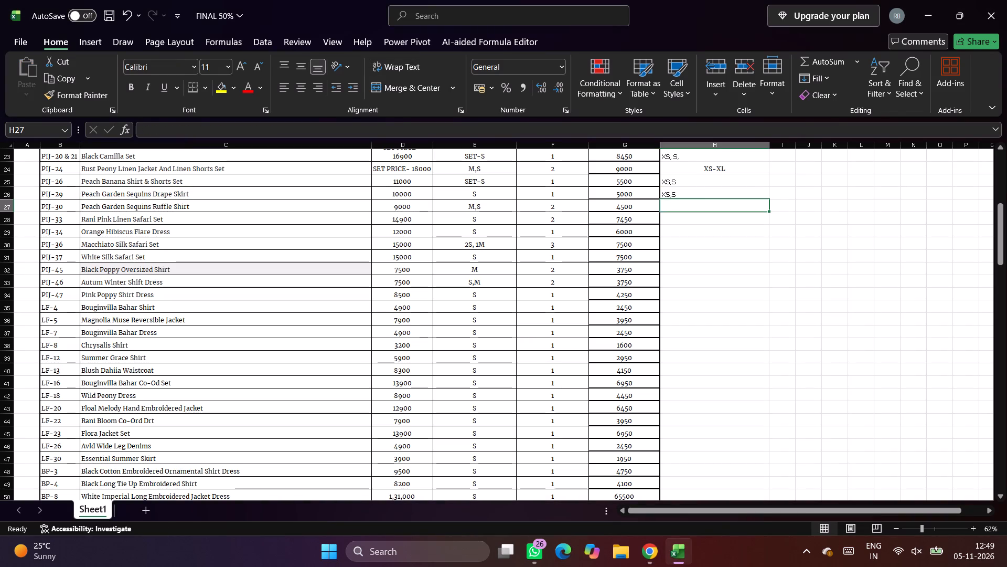
pyautogui.hotkey('ctrl', 's')
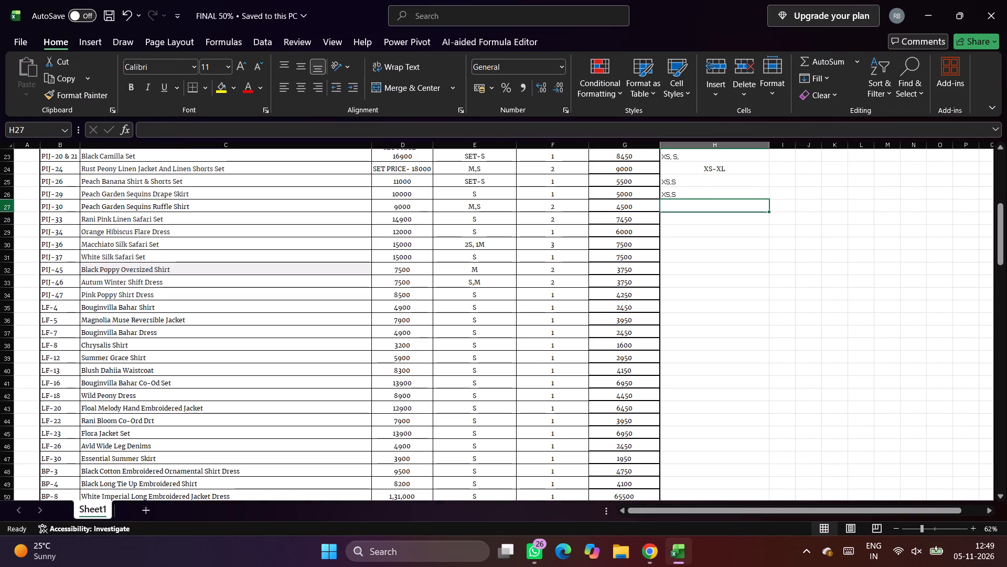
# Search the AVLD shop in Chrome for the Peach Garden Sequins Ruffle Shirt name copied from C27, open the Lilac Sequins Top result and compare names.
pyautogui.click(13, 206)
pyautogui.click(138, 209)
pyautogui.hotkey('ctrl', 'c')
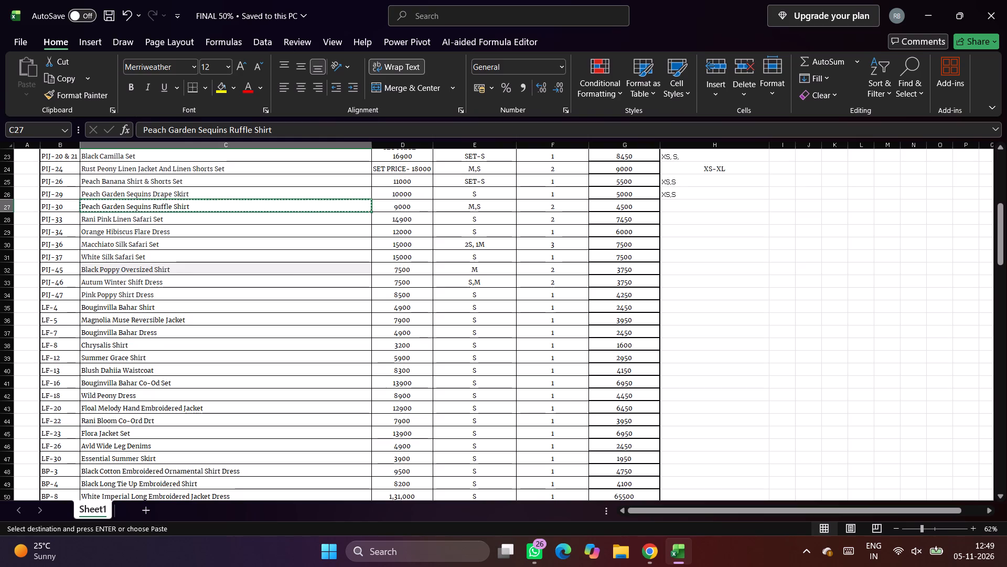
pyautogui.hotkey('alt', 'Tab')
pyautogui.click(941, 137)
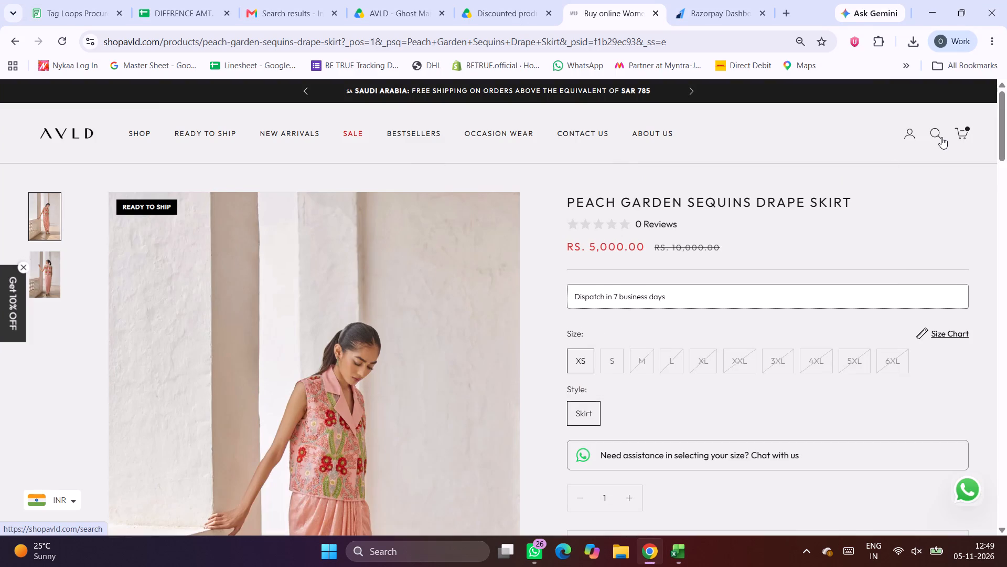
pyautogui.hotkey('ctrl', 'v')
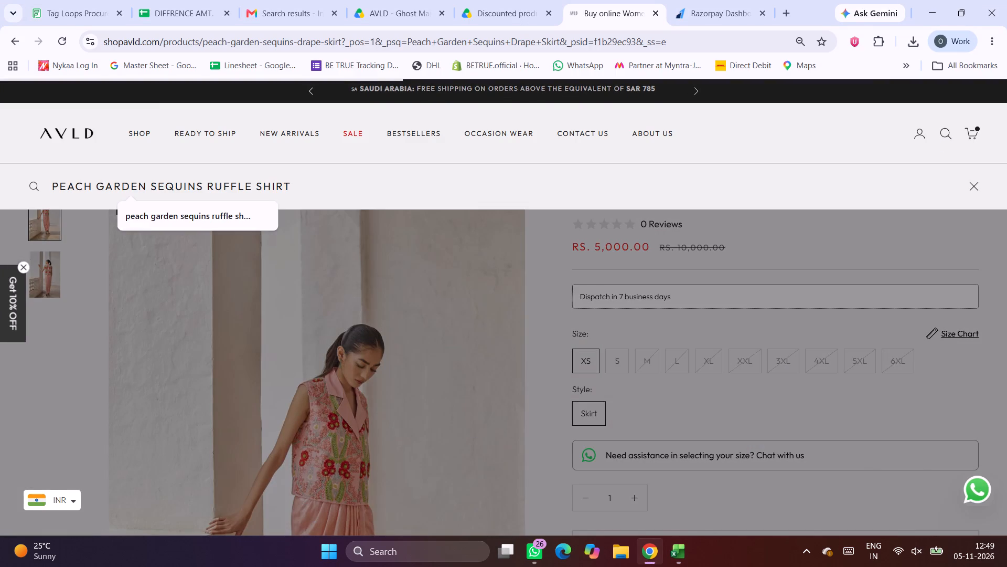
pyautogui.click(162, 355)
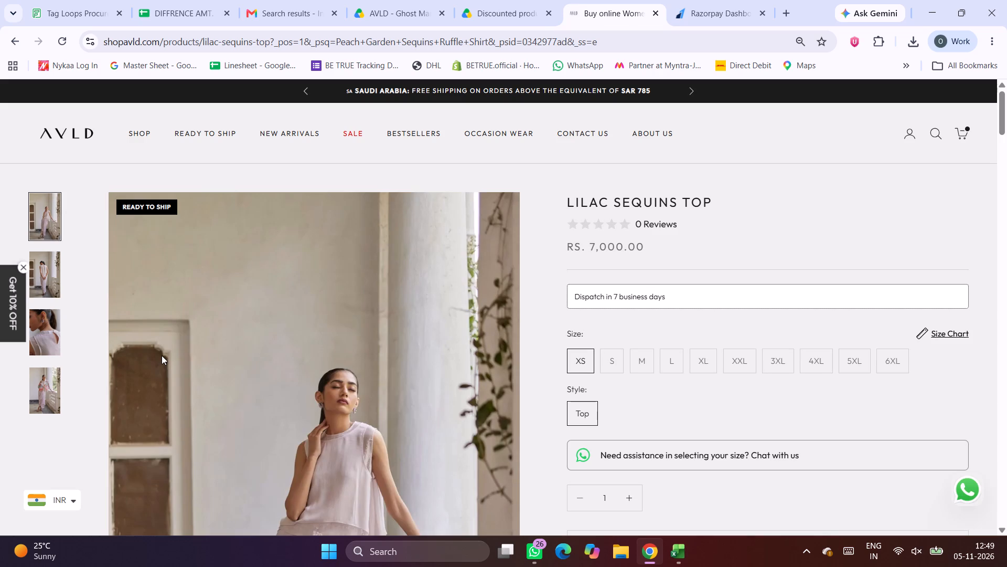
pyautogui.hotkey('alt', 'Tab')
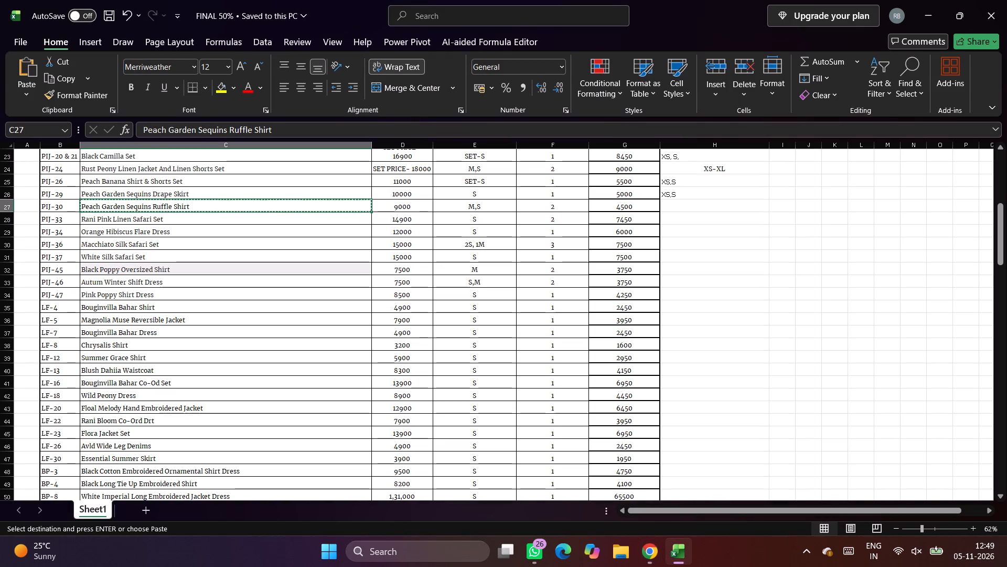
pyautogui.hotkey('alt', 'Tab')
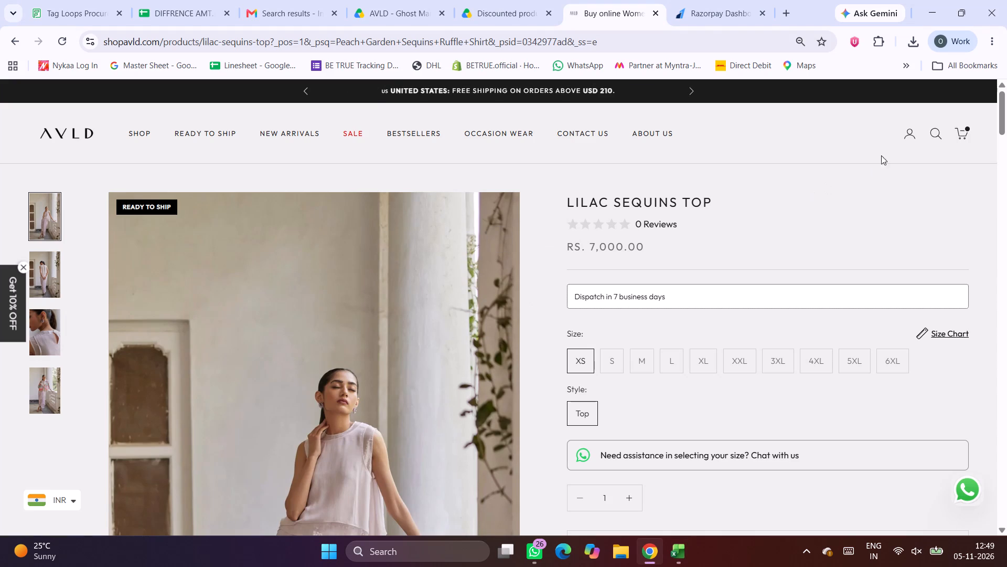
# Search the AVLD shop again for the Peach Garden Sequins Ruffle Shirt, open the Cream Satin Silk Ruffle Shirt result and compare it with the Excel list.
pyautogui.click(932, 129)
pyautogui.hotkey('ctrl', 'v')
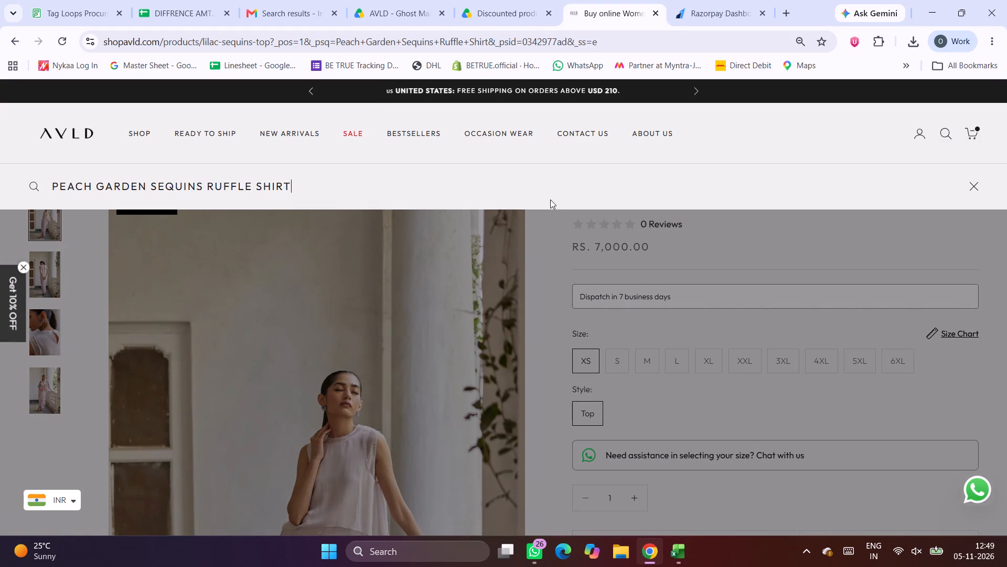
pyautogui.scroll(-1, 483, 238)
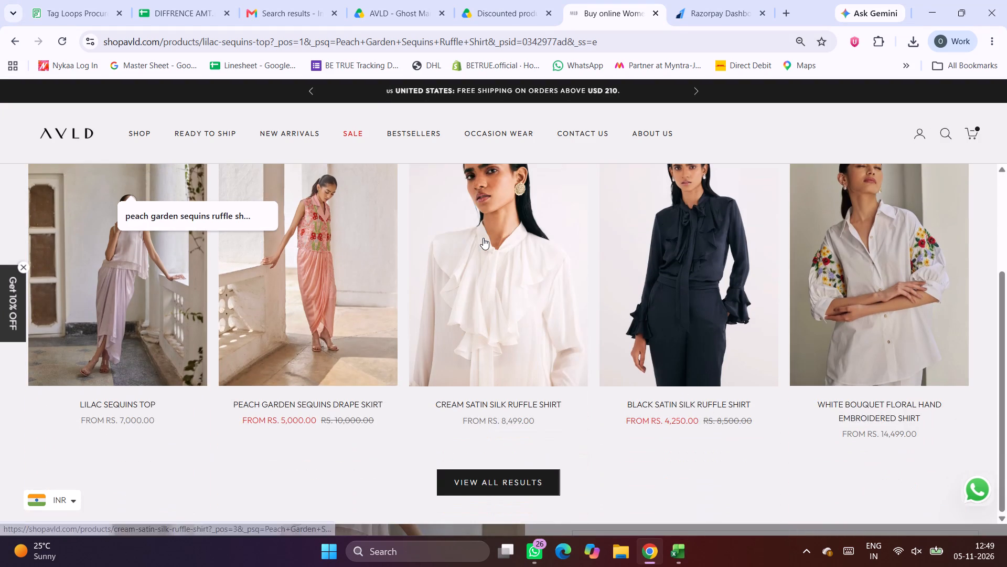
pyautogui.scroll(-1, 483, 238)
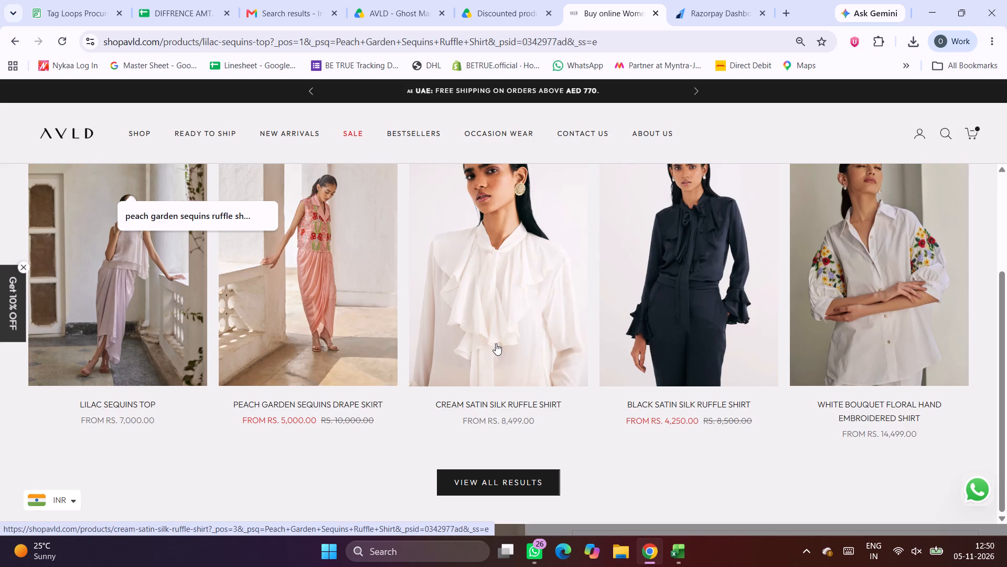
pyautogui.scroll(3, 496, 343)
pyautogui.scroll(-2, 496, 343)
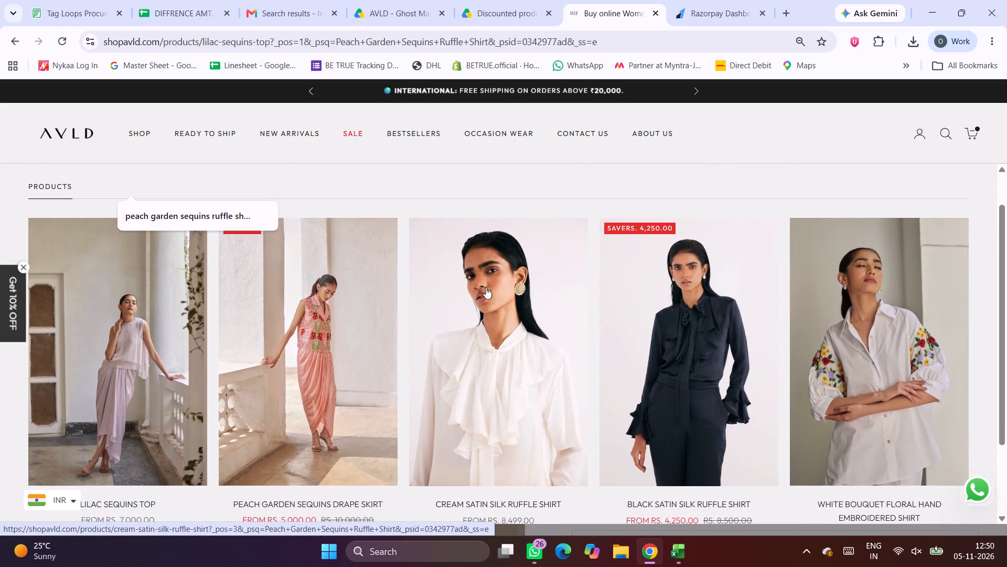
pyautogui.scroll(-2, 486, 287)
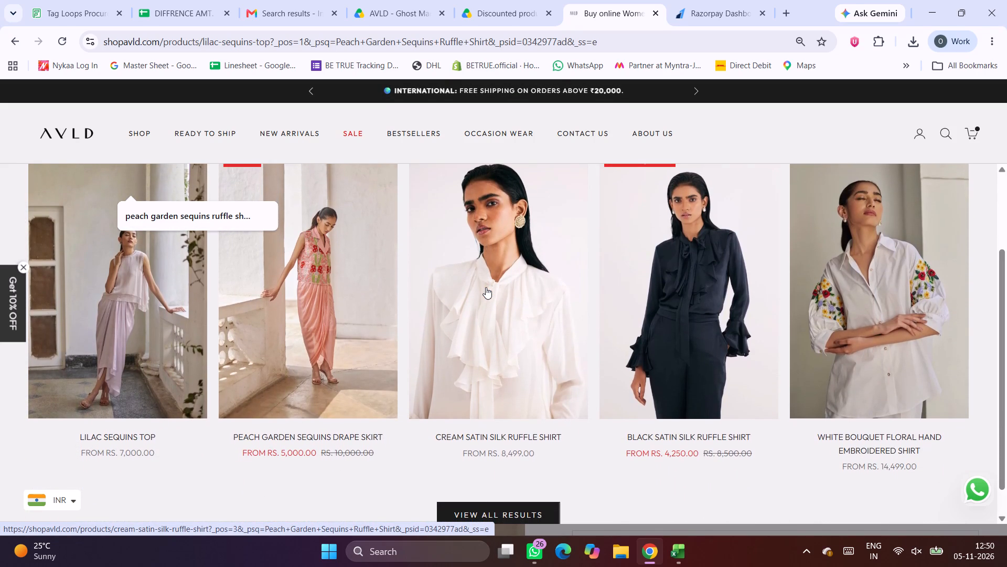
pyautogui.click(486, 287)
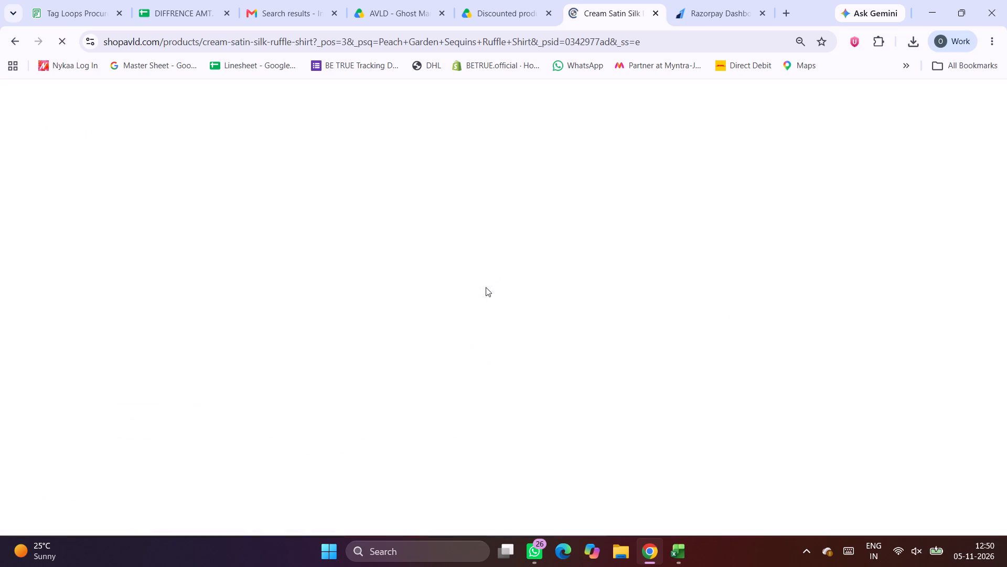
pyautogui.scroll(1, 475, 291)
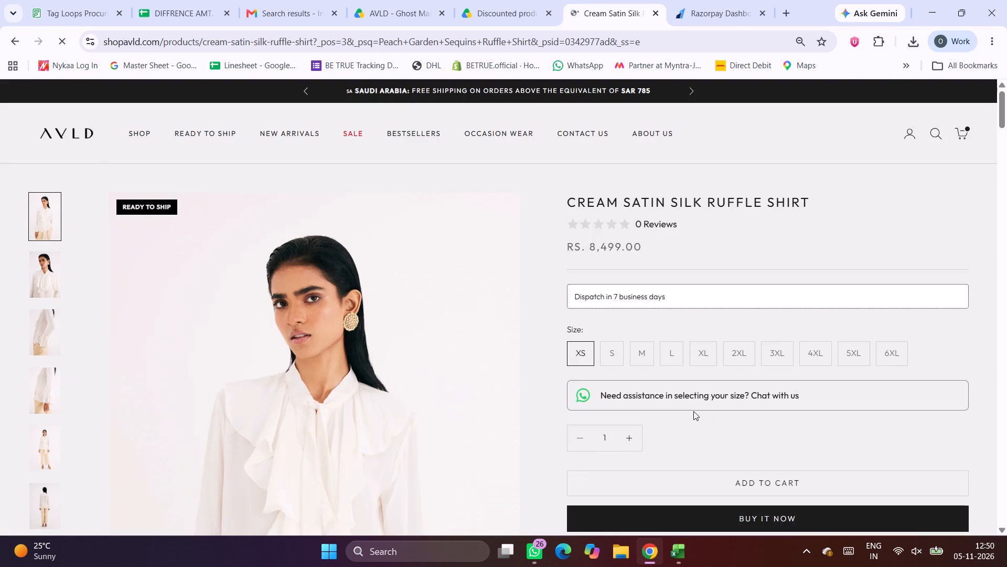
pyautogui.hotkey('alt', 'Tab')
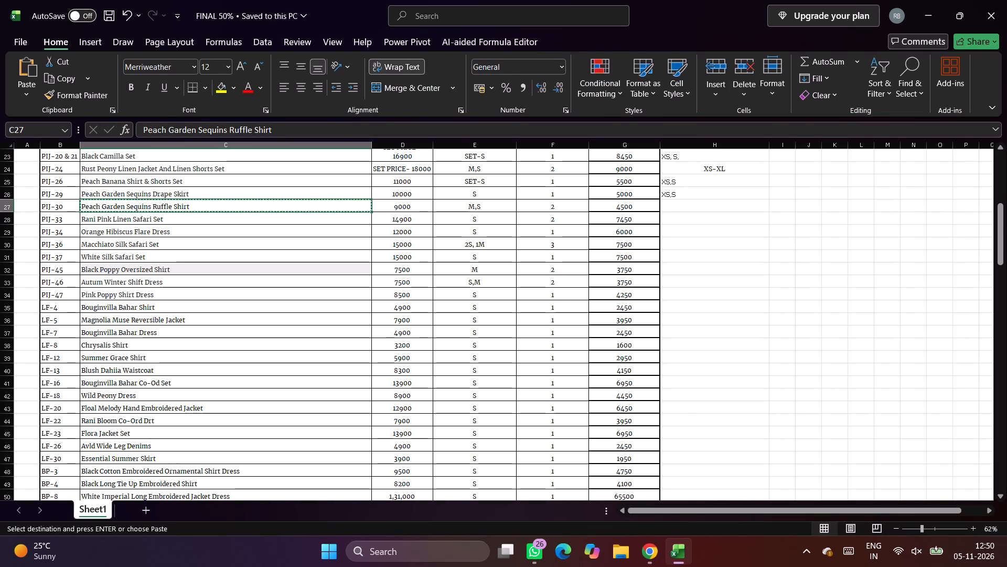
pyautogui.hotkey('alt', 'Tab')
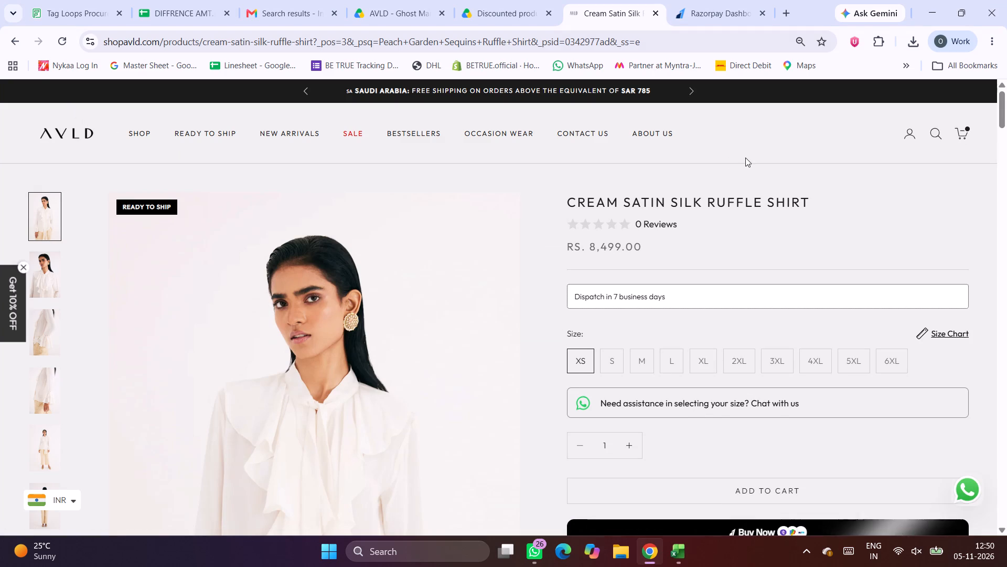
# Recheck the AVLD shop search results for the Peach Garden Sequins Ruffle Shirt, and return to its sizes cell H27 in Excel.
pyautogui.click(931, 133)
pyautogui.hotkey('ctrl', 'v')
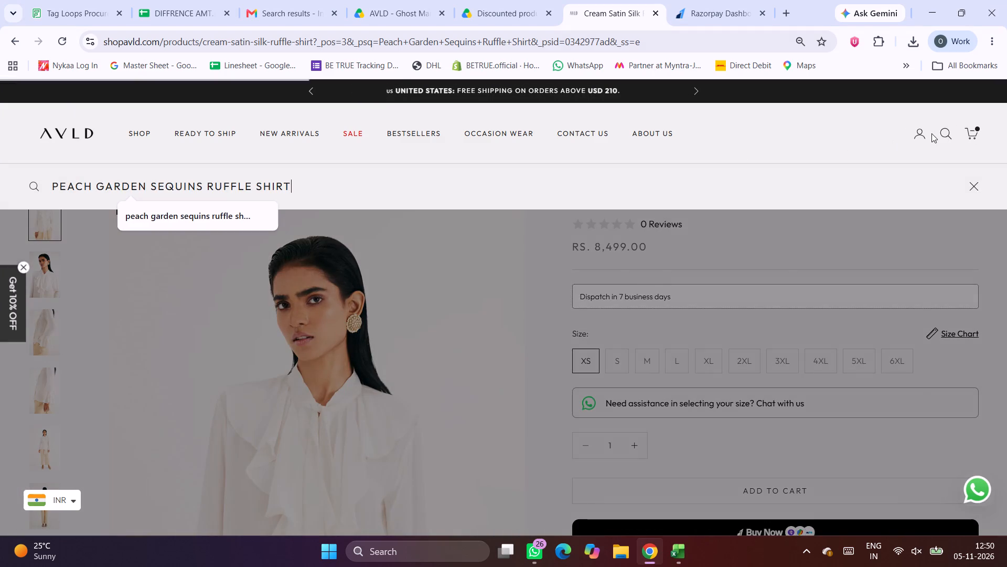
pyautogui.scroll(-2, 616, 330)
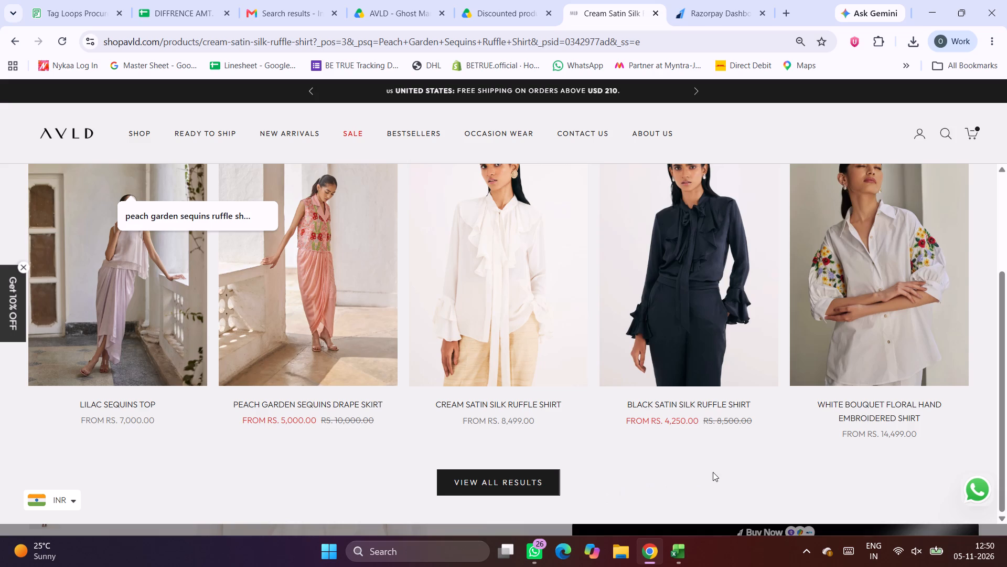
pyautogui.hotkey('alt', 'Tab')
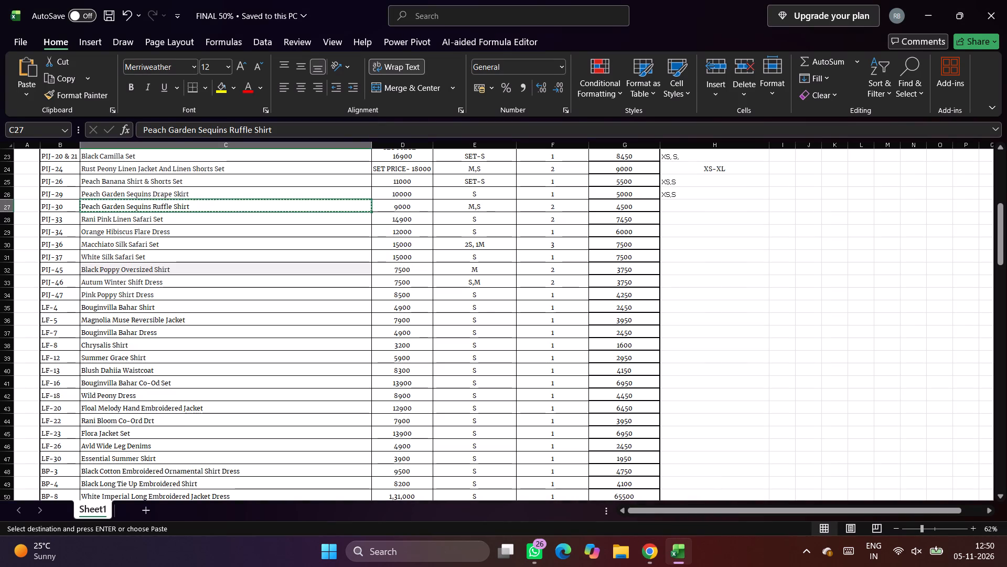
pyautogui.click(676, 211)
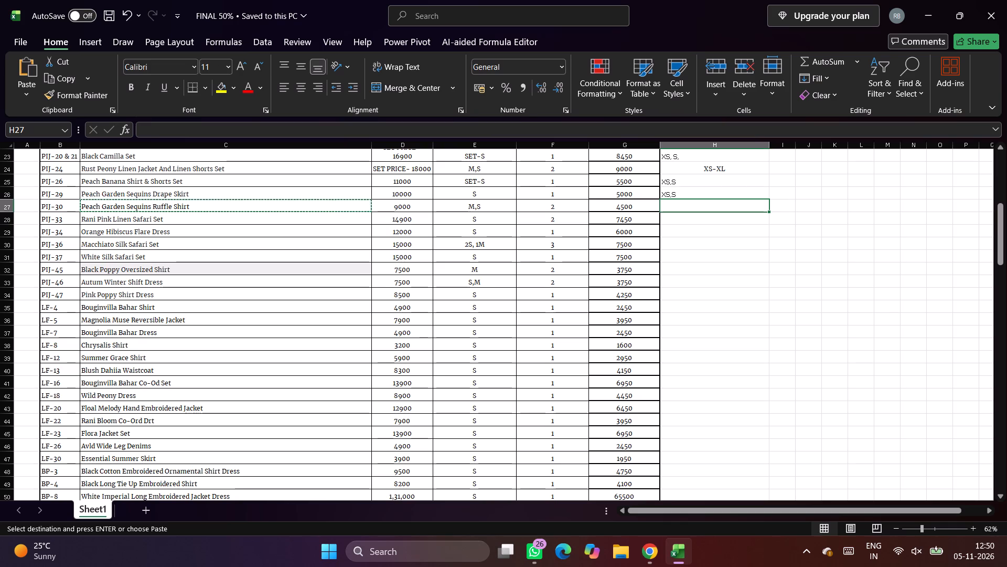
pyautogui.click(690, 215)
pyautogui.click(702, 206)
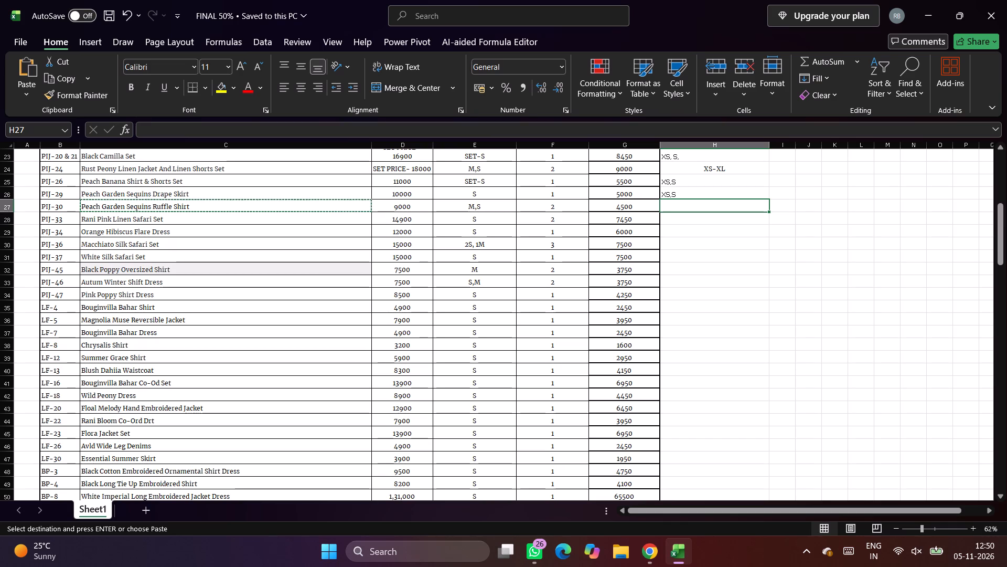
# Copy the Rani Pink Linen Safari Set name from C28, search the AVLD shop in Chrome and open its product page.
pyautogui.click(127, 221)
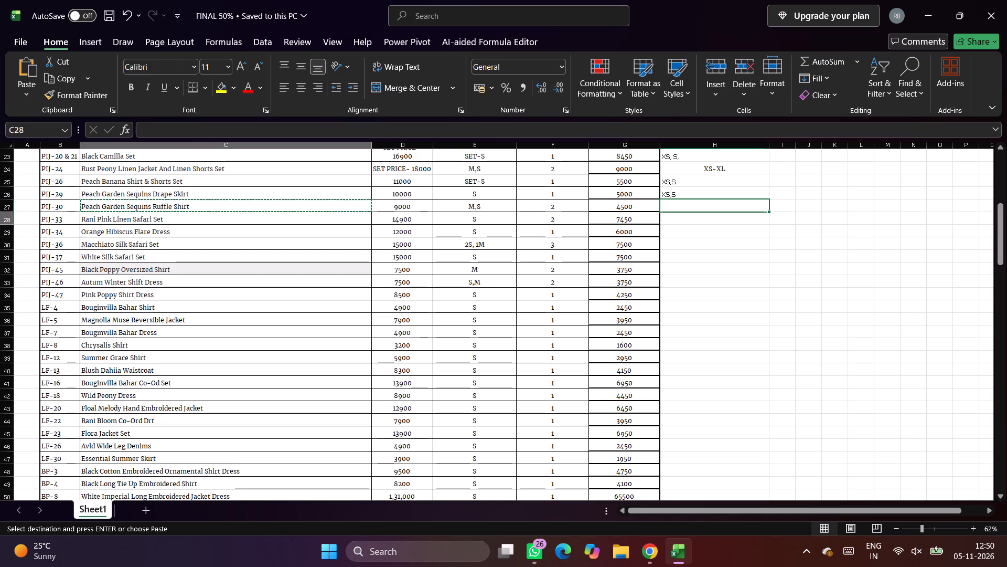
pyautogui.hotkey('ctrl', 'c')
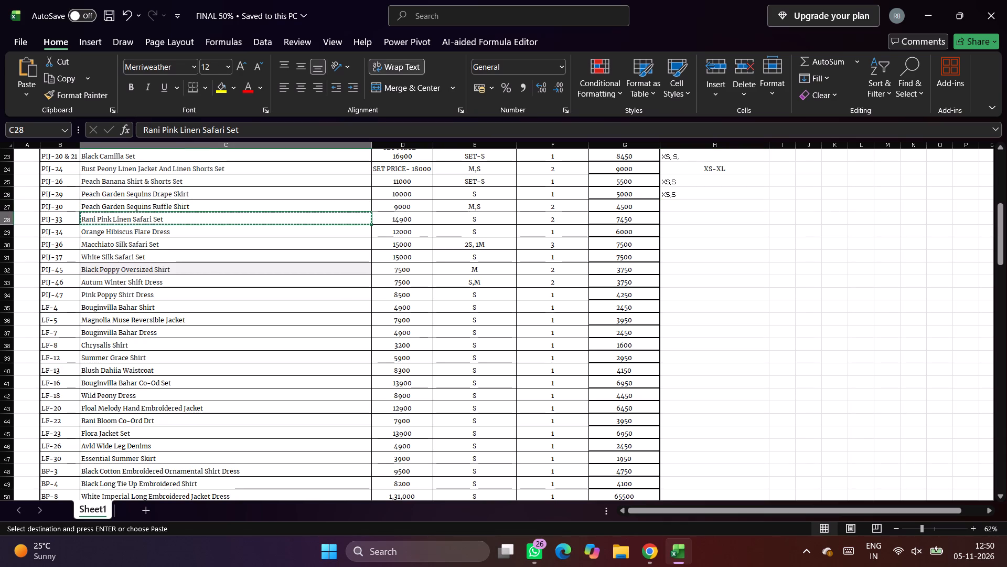
pyautogui.hotkey('alt', 'Tab')
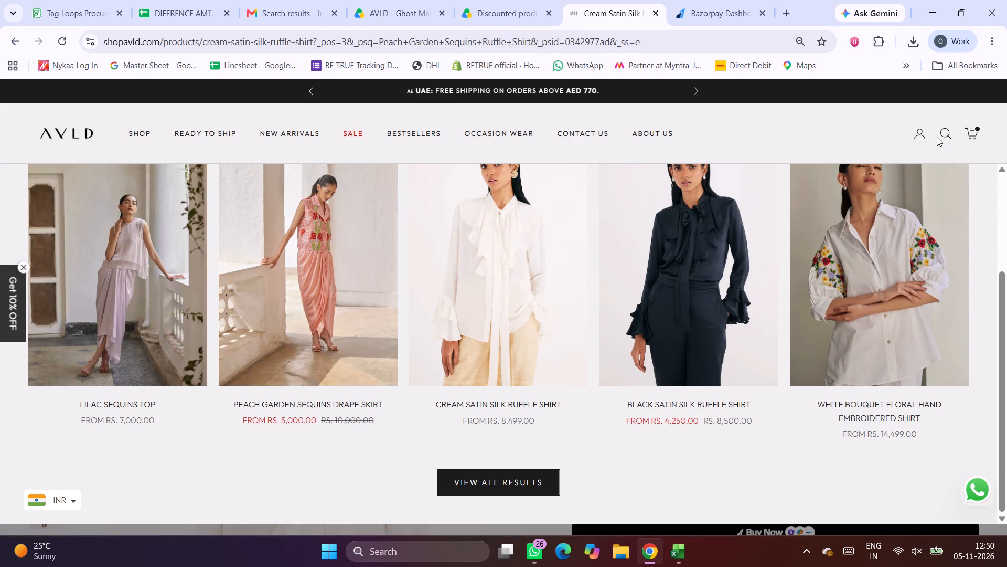
pyautogui.click(946, 136)
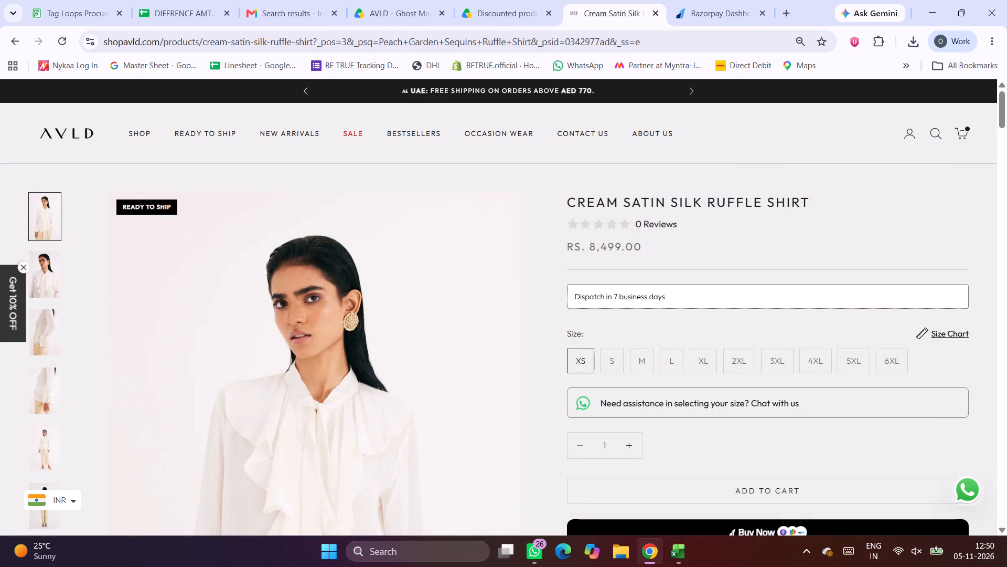
pyautogui.click(933, 134)
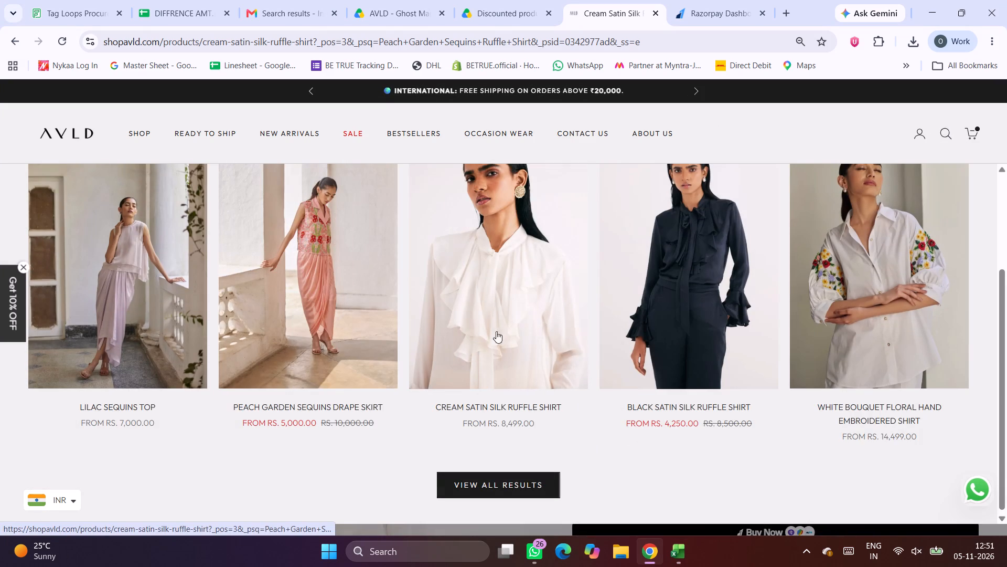
pyautogui.scroll(4, 677, 236)
pyautogui.hotkey('ctrl', 'v')
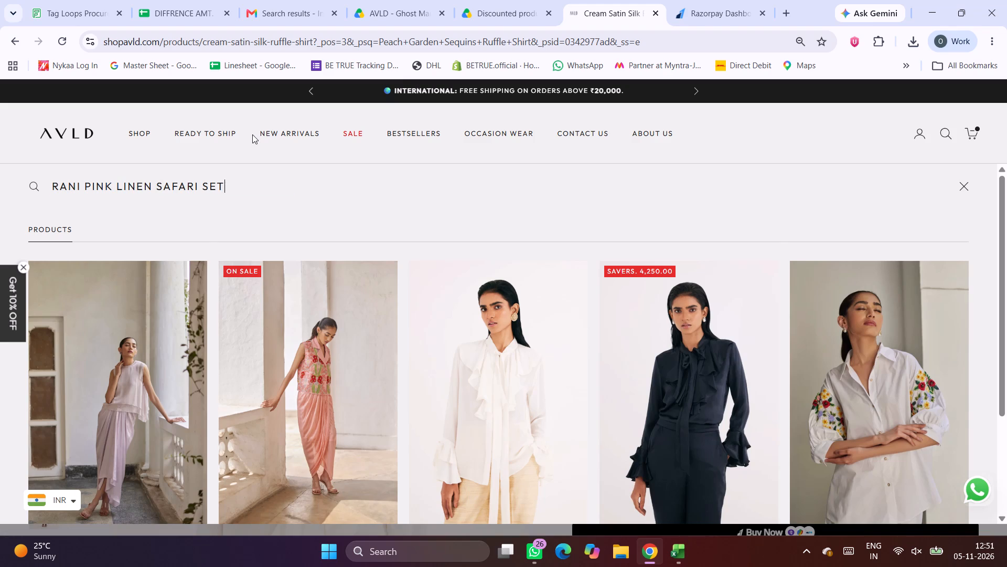
pyautogui.click(58, 421)
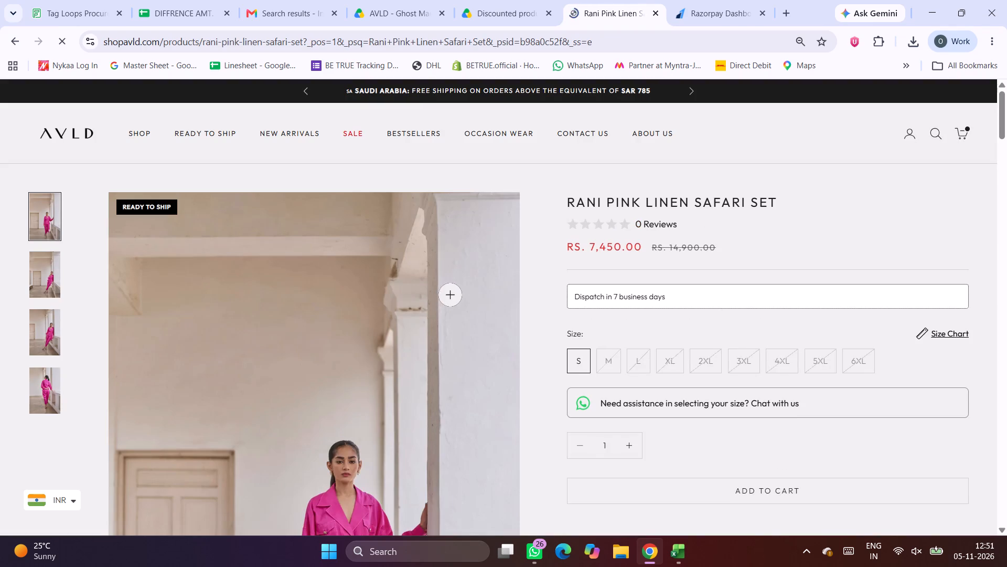
pyautogui.press('space')
pyautogui.press('Tab')
# In the Excel sale list, enter the size "S" in H28 for the Rani Pink Linen Safari Set and save the workbook.
pyautogui.hotkey('alt', 'Tab')
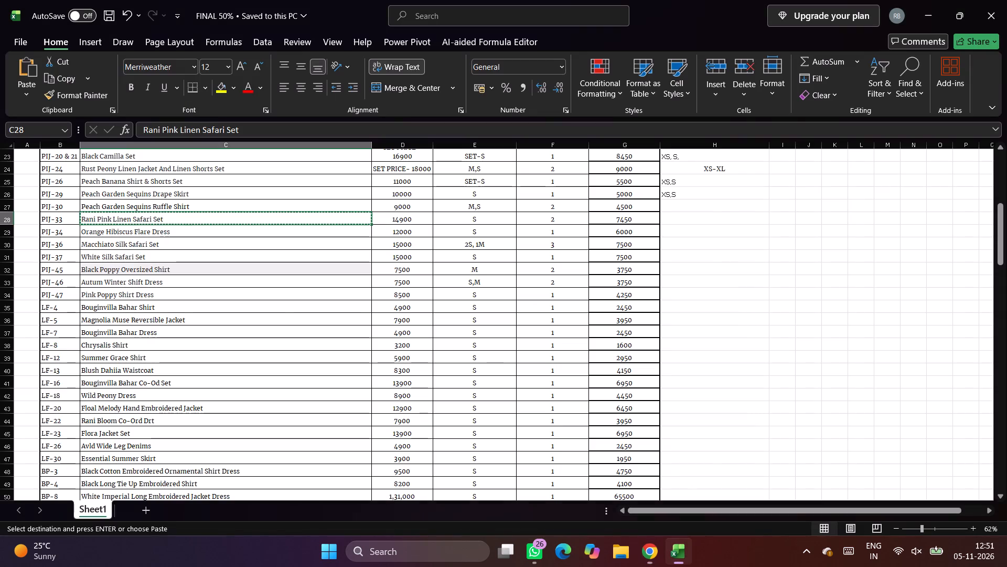
pyautogui.click(10, 220)
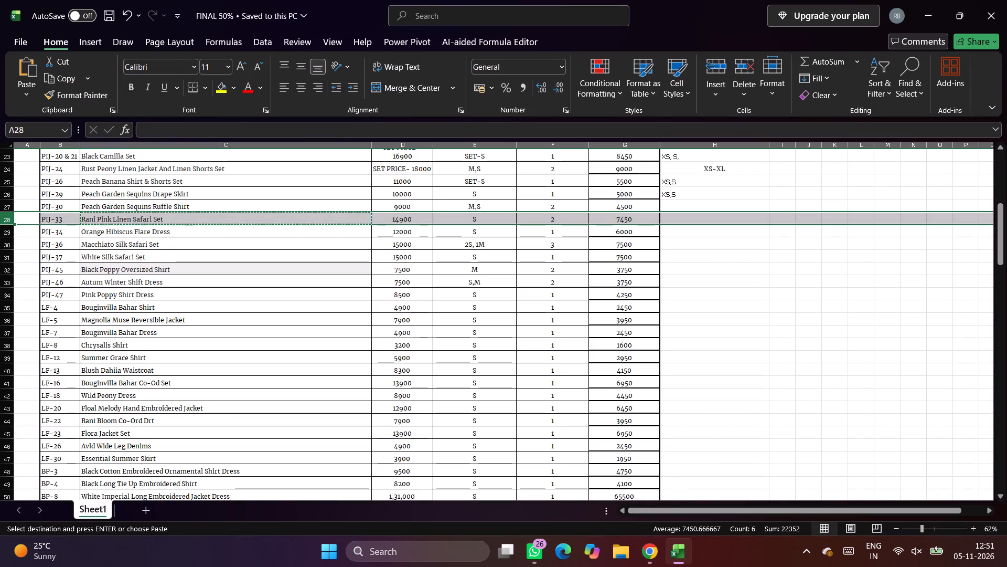
pyautogui.click(692, 217)
pyautogui.press('s')
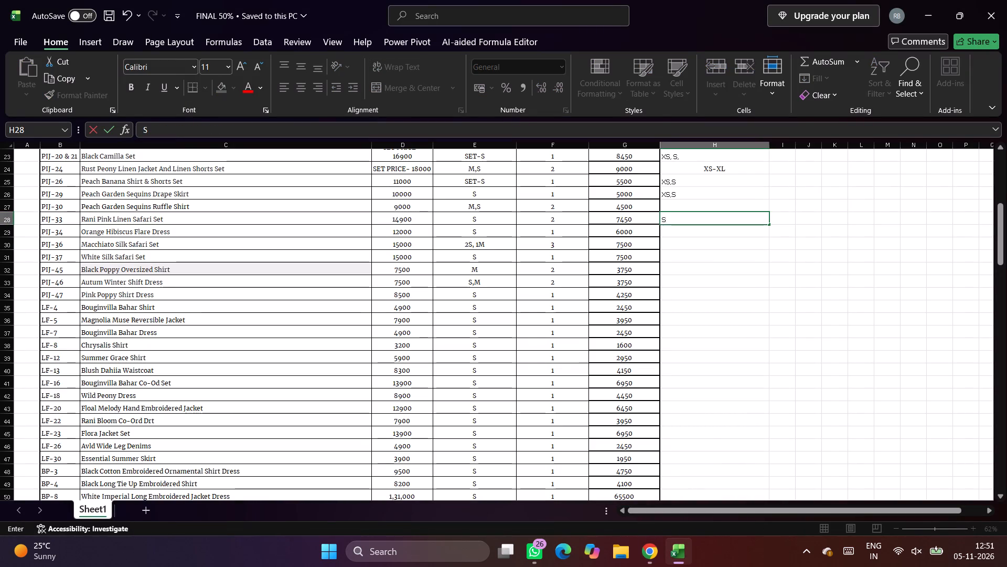
pyautogui.click(674, 228)
pyautogui.hotkey('ctrl', 's')
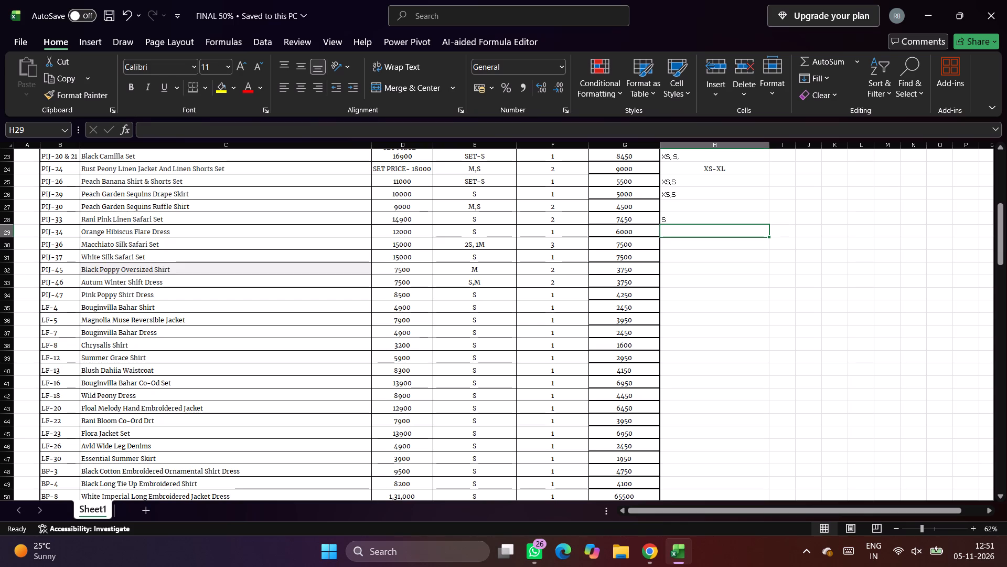
# Copy the Orange Hibiscus Flare Dress name from C29, search the AVLD shop in Chrome and open its product page.
pyautogui.click(159, 228)
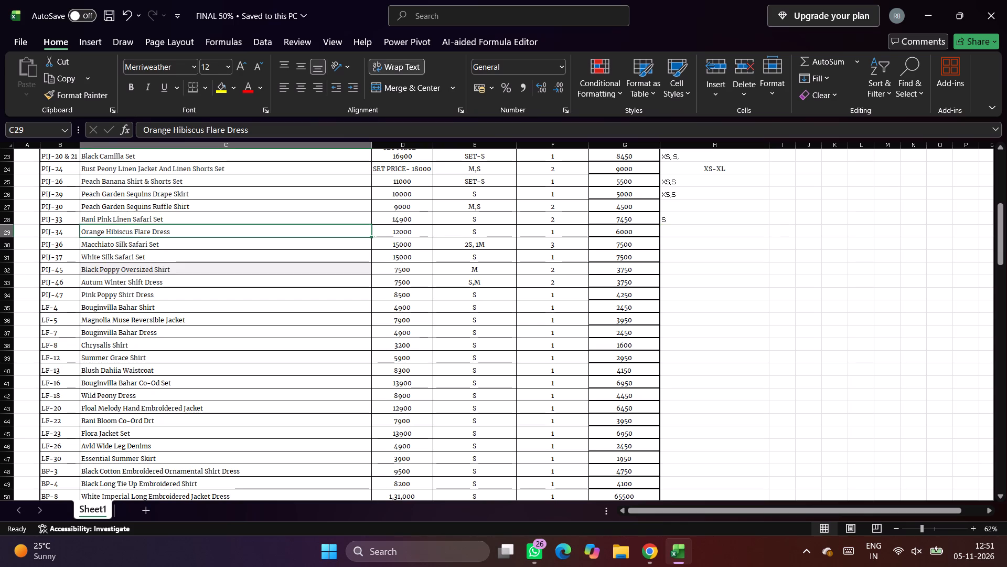
pyautogui.hotkey('ctrl', 'c')
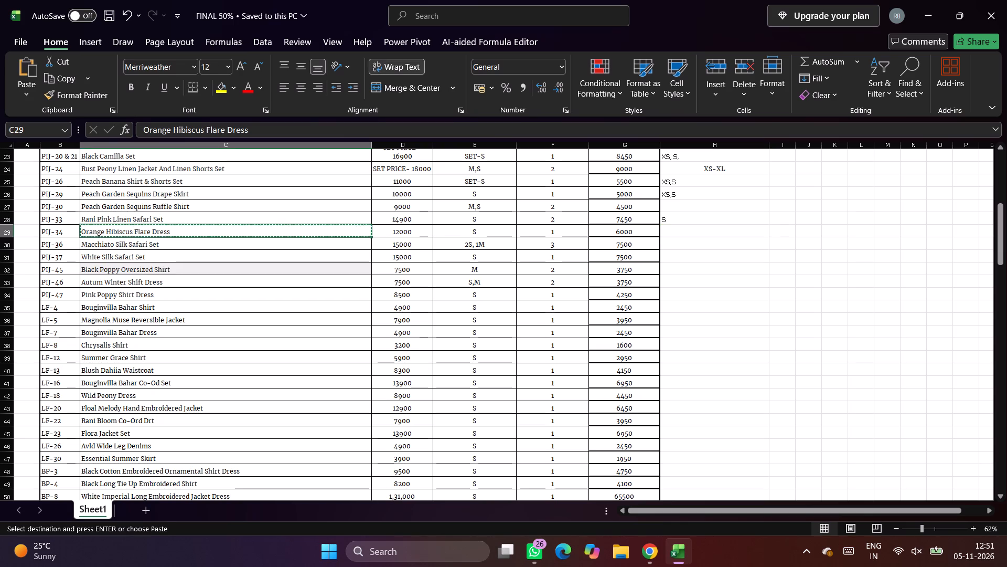
pyautogui.hotkey('alt', 'Tab')
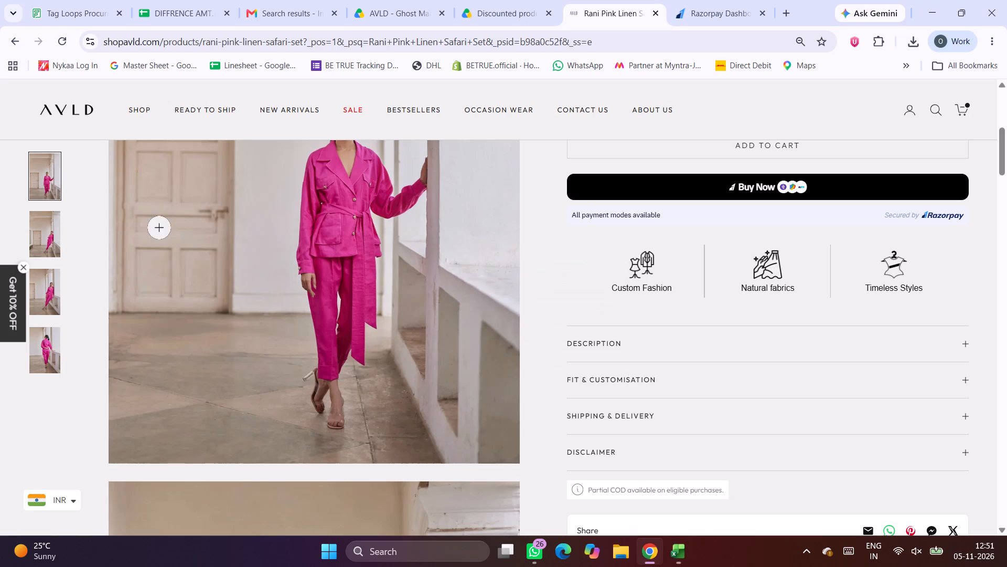
pyautogui.click(934, 112)
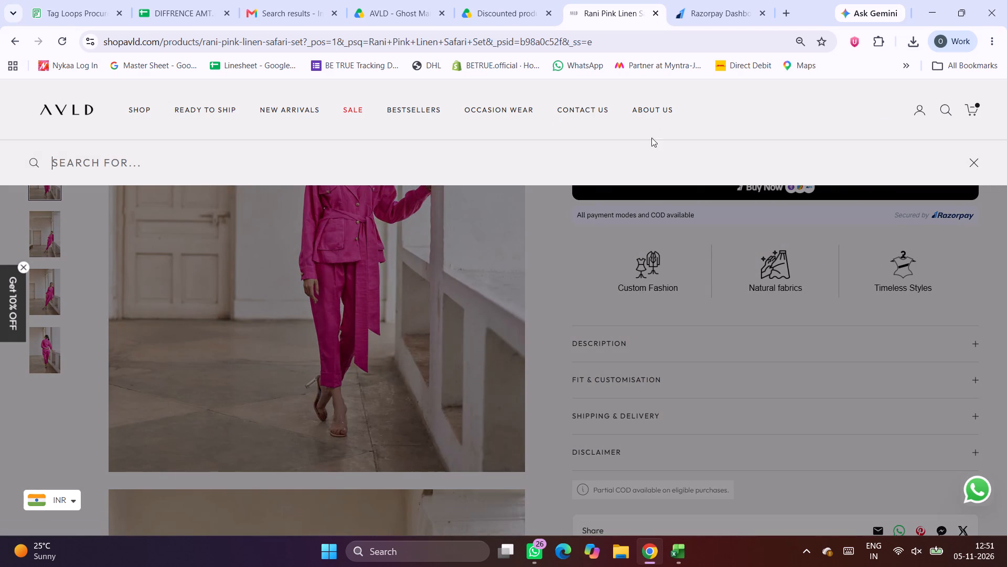
pyautogui.hotkey('ctrl', 'v')
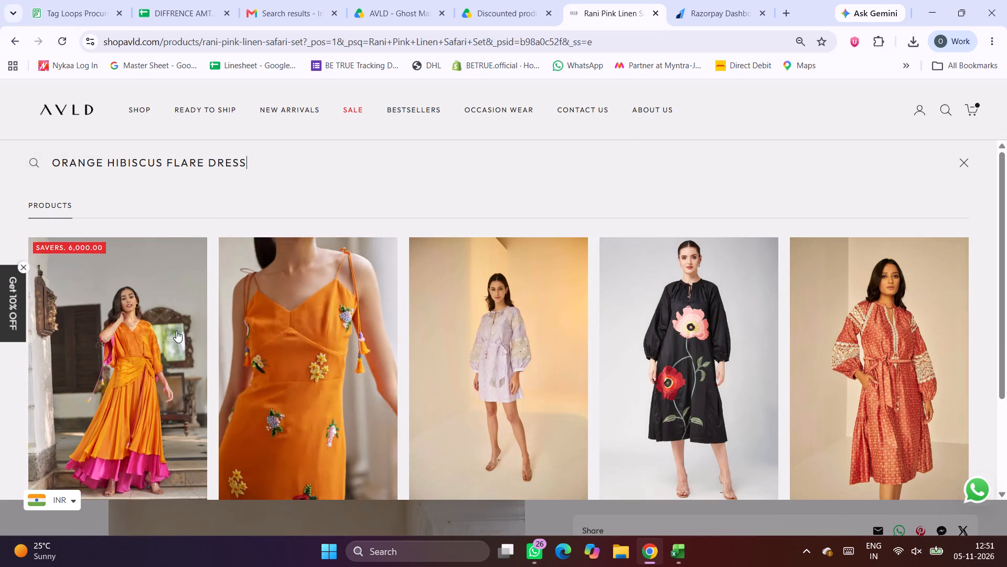
pyautogui.click(174, 331)
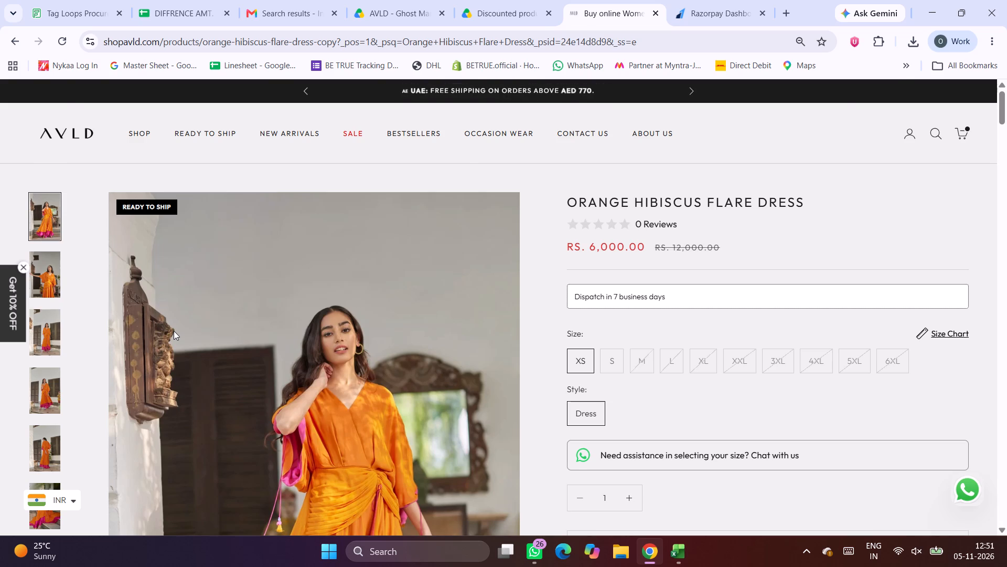
# In the Excel sale list, enter the sizes "XS,S" in H29 for the Orange Hibiscus Flare Dress.
pyautogui.hotkey('alt', 'Tab')
pyautogui.click(689, 232)
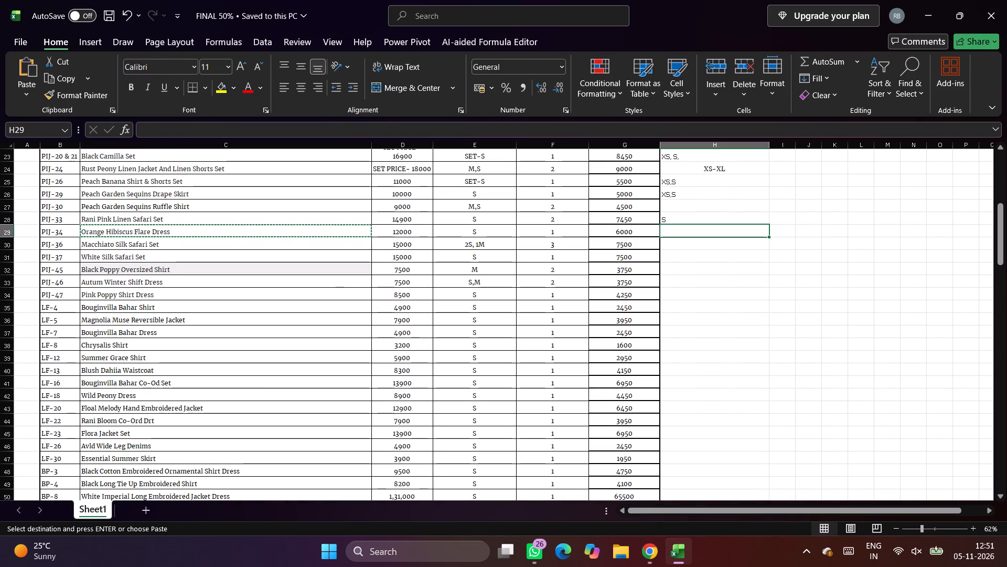
pyautogui.write('XS,S')
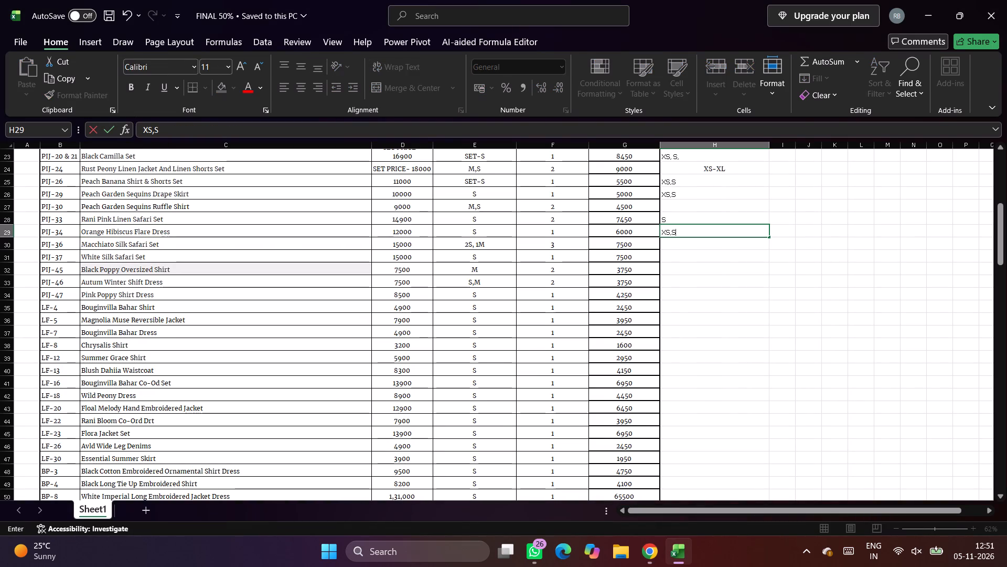
pyautogui.click(678, 242)
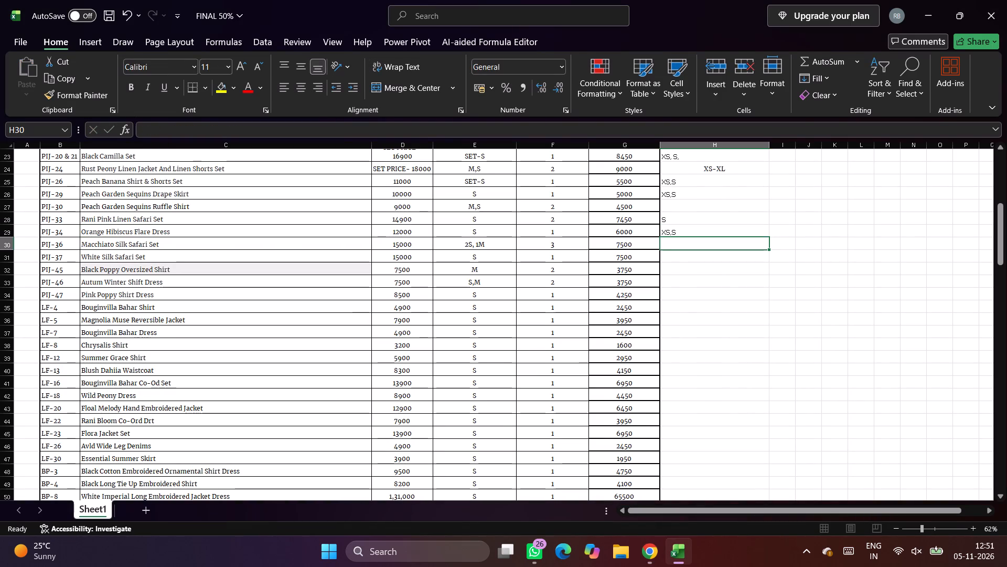
# Copy the Macchiato Silk Safari Set name from C30, search the AVLD shop in Chrome and open its product page.
pyautogui.click(90, 246)
pyautogui.hotkey('ctrl', 'c')
pyautogui.hotkey('alt', 'Tab')
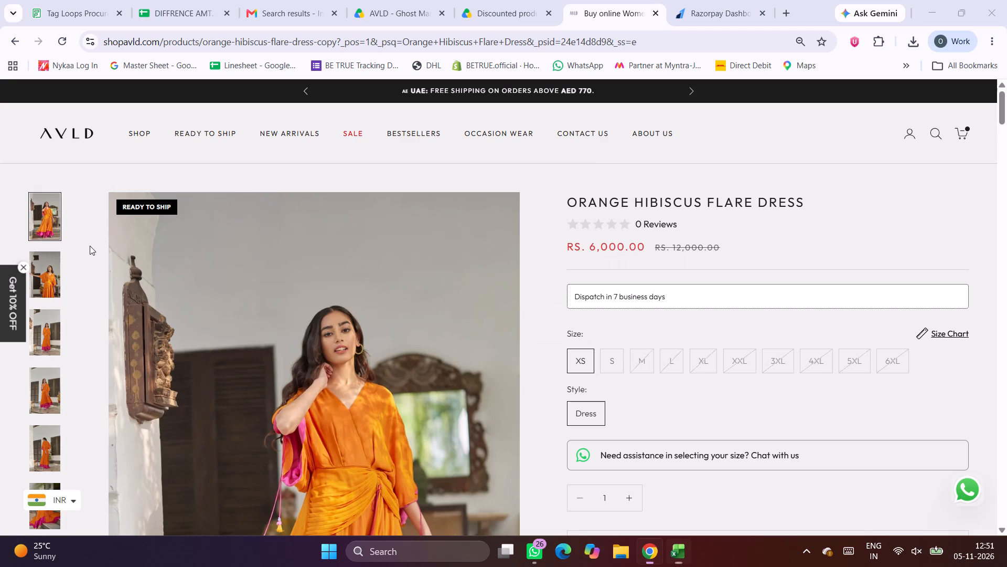
pyautogui.click(935, 130)
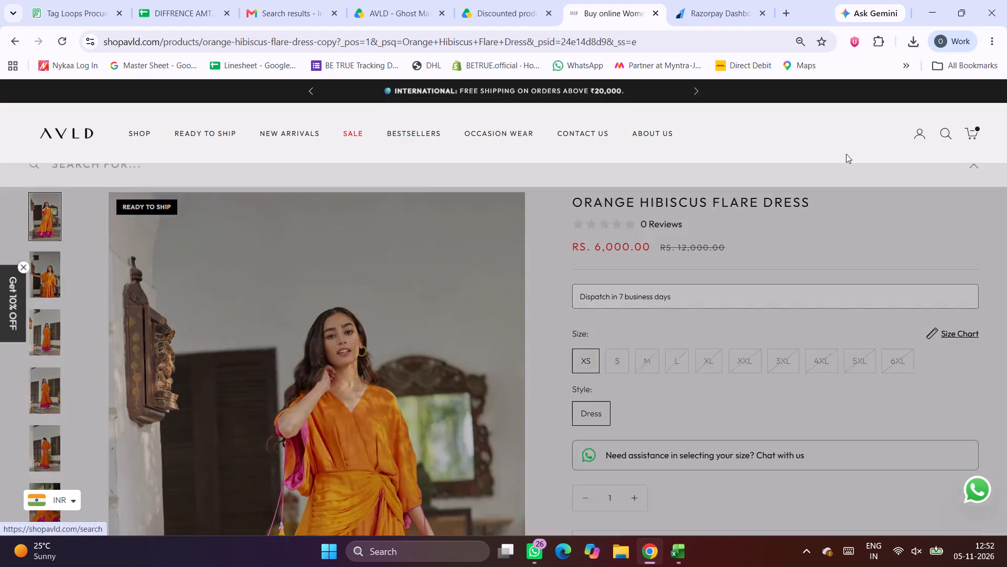
pyautogui.hotkey('ctrl', 'v')
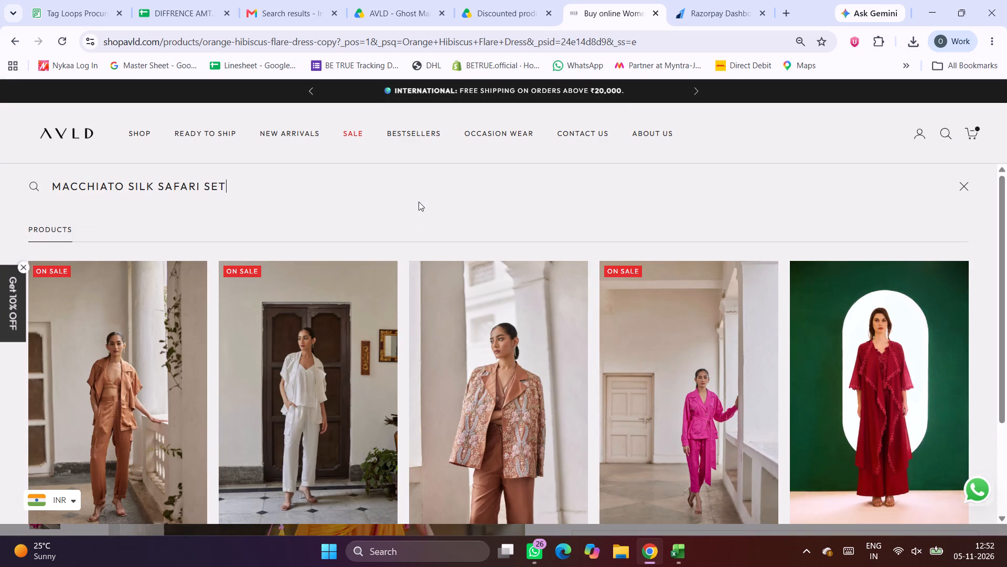
pyautogui.click(82, 424)
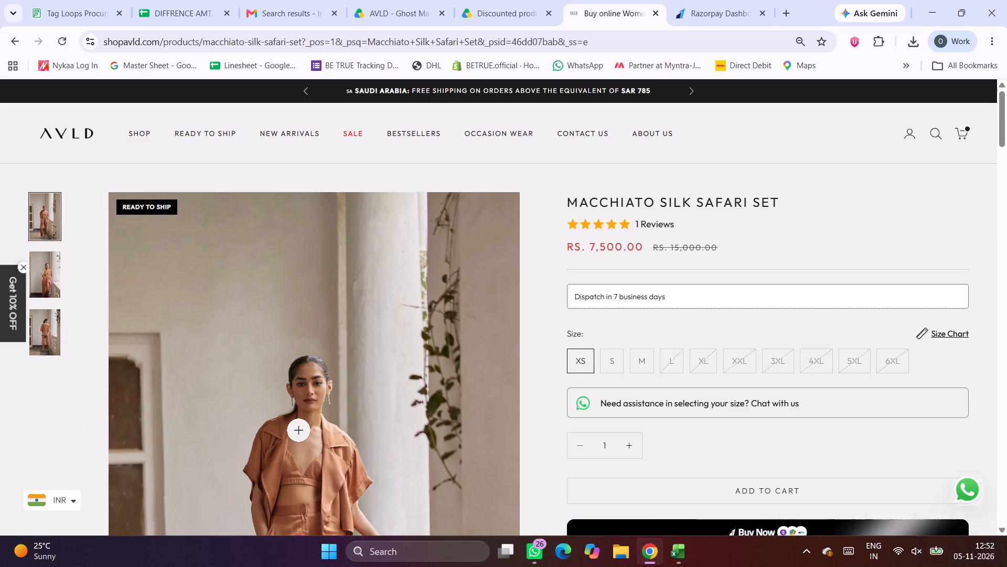
# In the Excel sale list, enter the sizes "XS-M" in H30 for the Macchiato Silk Safari Set and save the workbook.
pyautogui.hotkey('alt', 'Tab')
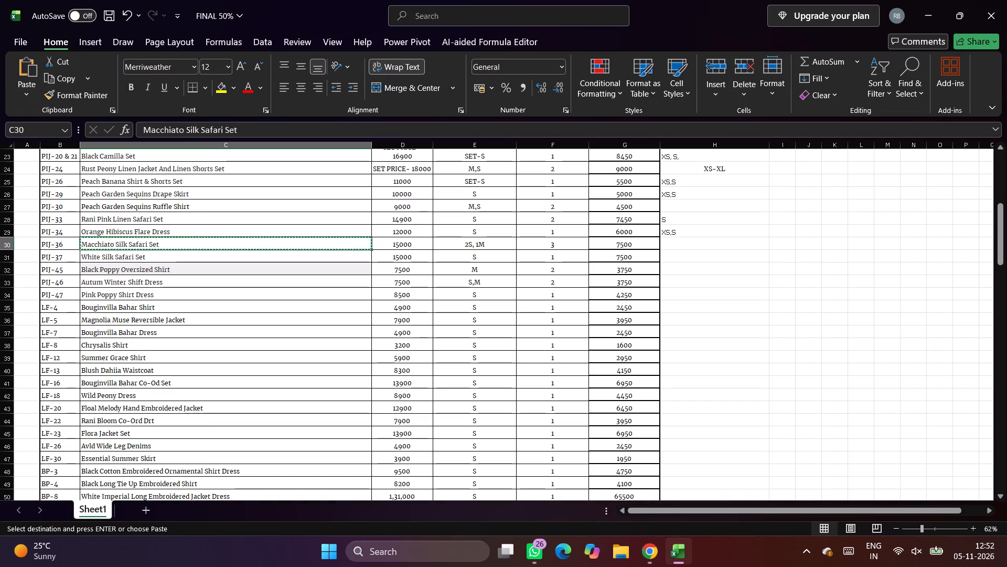
pyautogui.click(674, 247)
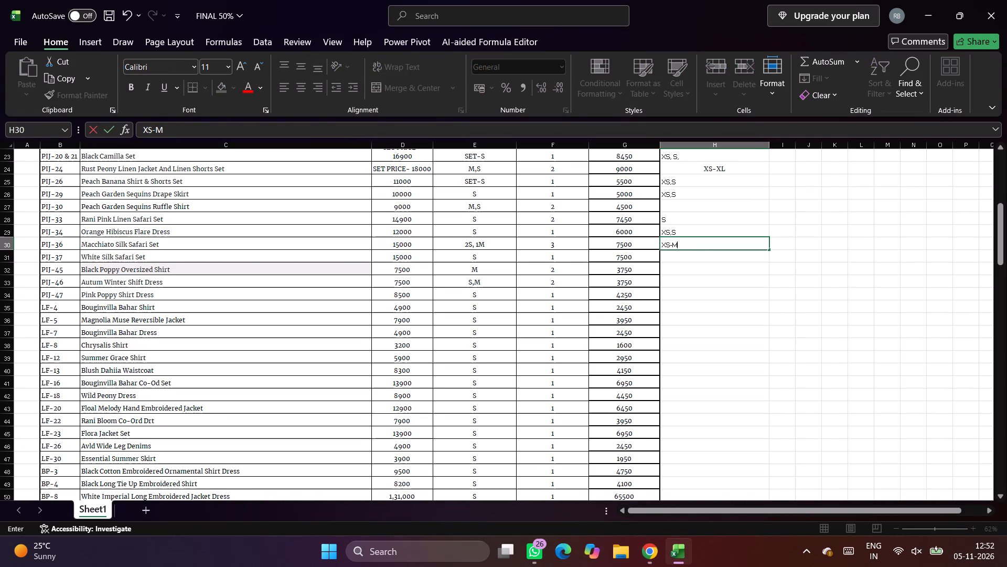
pyautogui.click(766, 323)
pyautogui.click(689, 254)
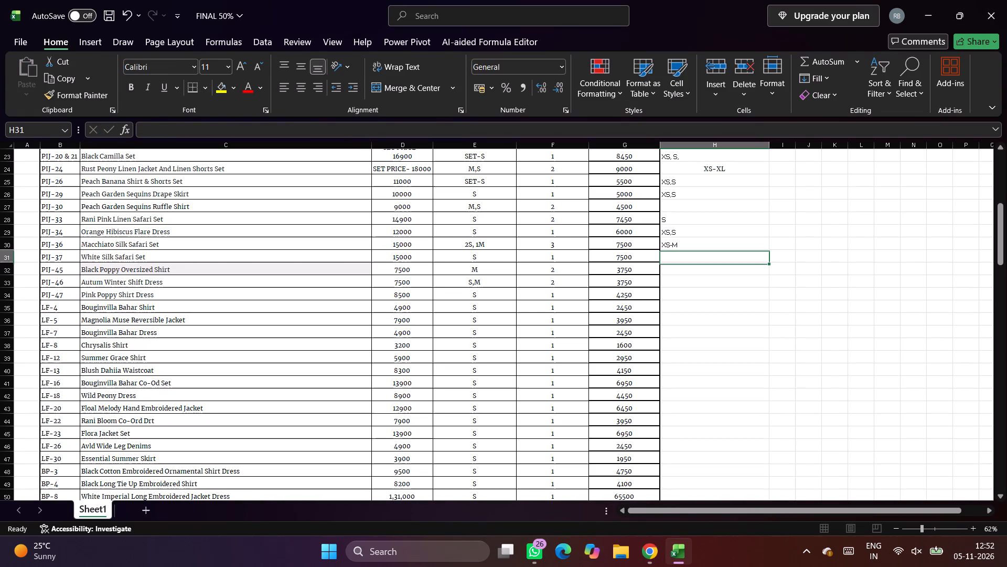
pyautogui.hotkey('ctrl', 's')
# Copy the White Silk Safari Set name from C31, search the AVLD shop in Chrome and open its product page.
pyautogui.scroll(-9, 689, 254)
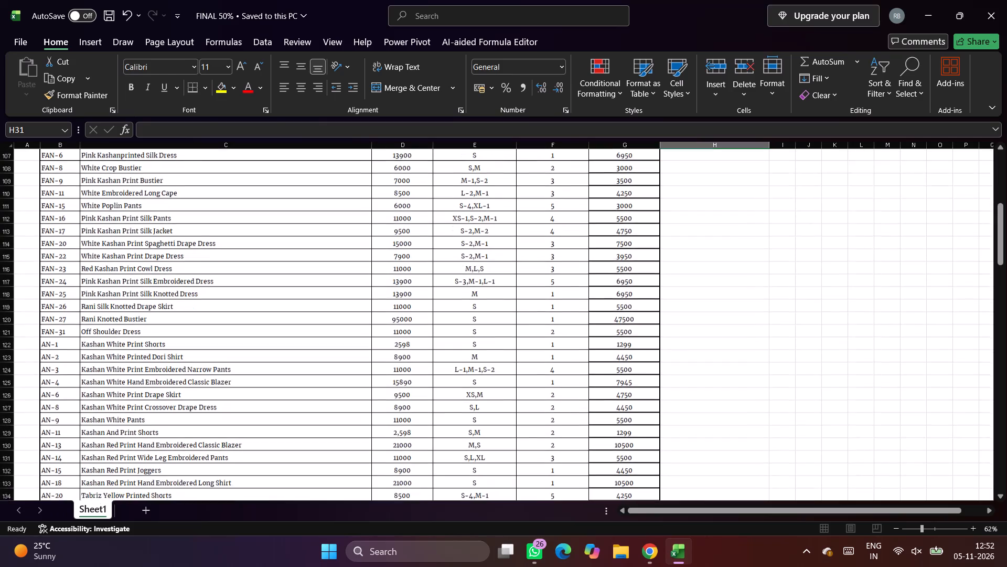
pyautogui.scroll(-4, 689, 254)
pyautogui.scroll(9, 689, 254)
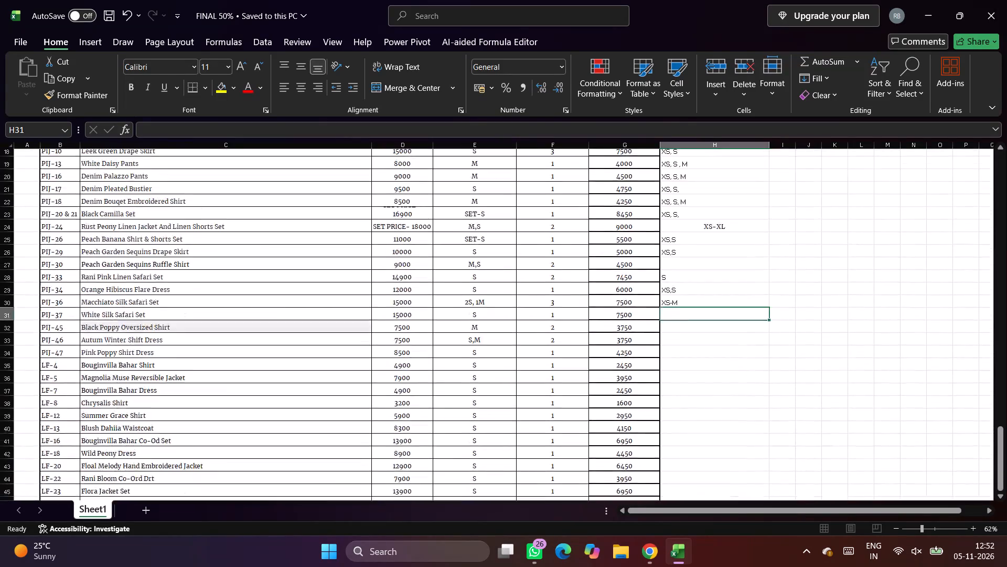
pyautogui.scroll(-4, 716, 362)
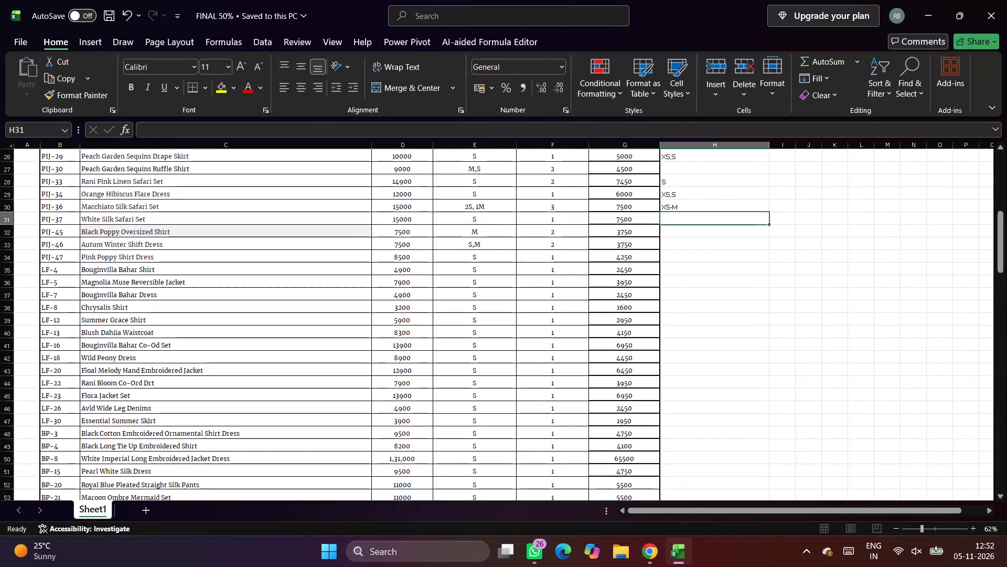
pyautogui.click(112, 214)
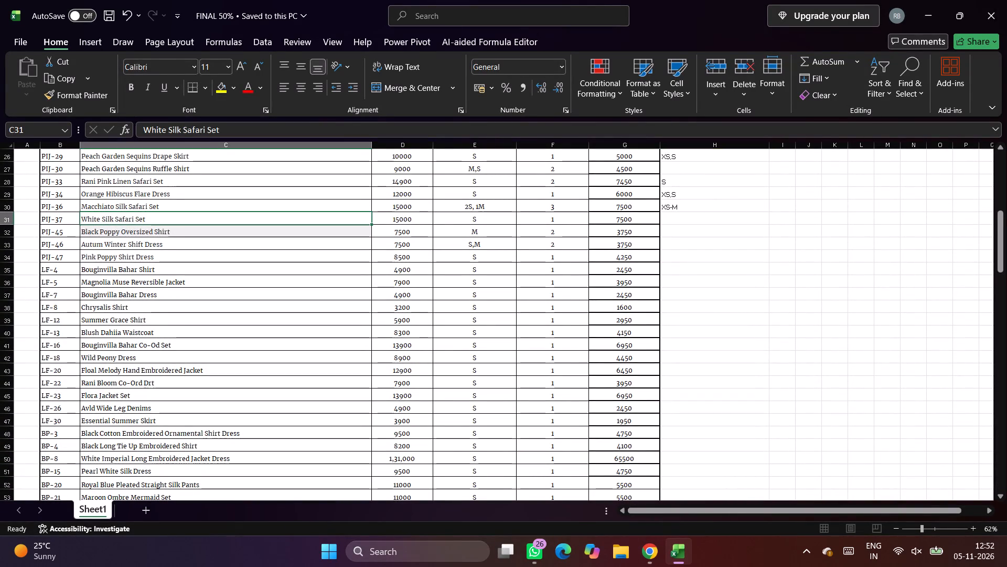
pyautogui.hotkey('ctrl', 'c')
pyautogui.hotkey('alt', 'Tab')
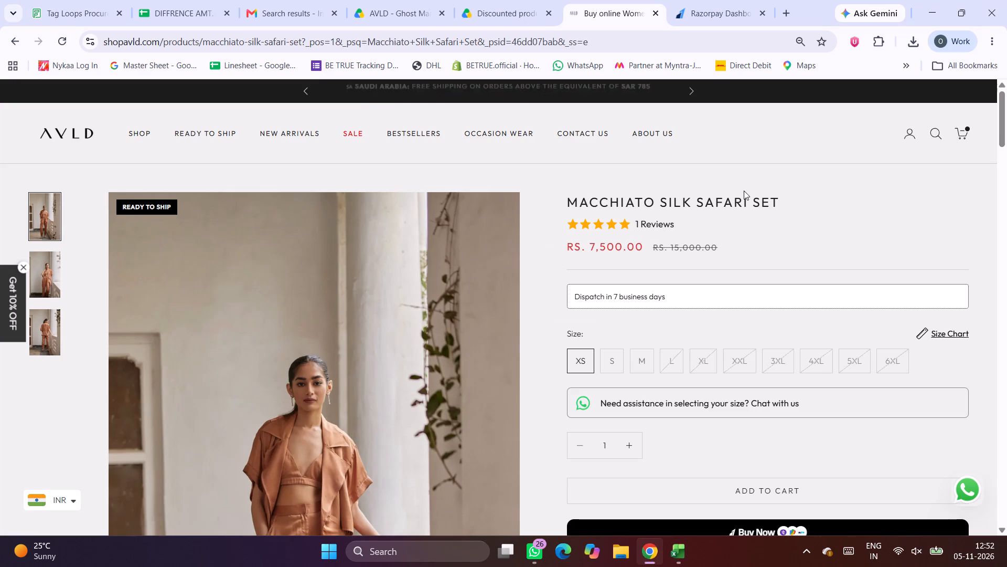
pyautogui.click(931, 131)
pyautogui.hotkey('ctrl', 'v')
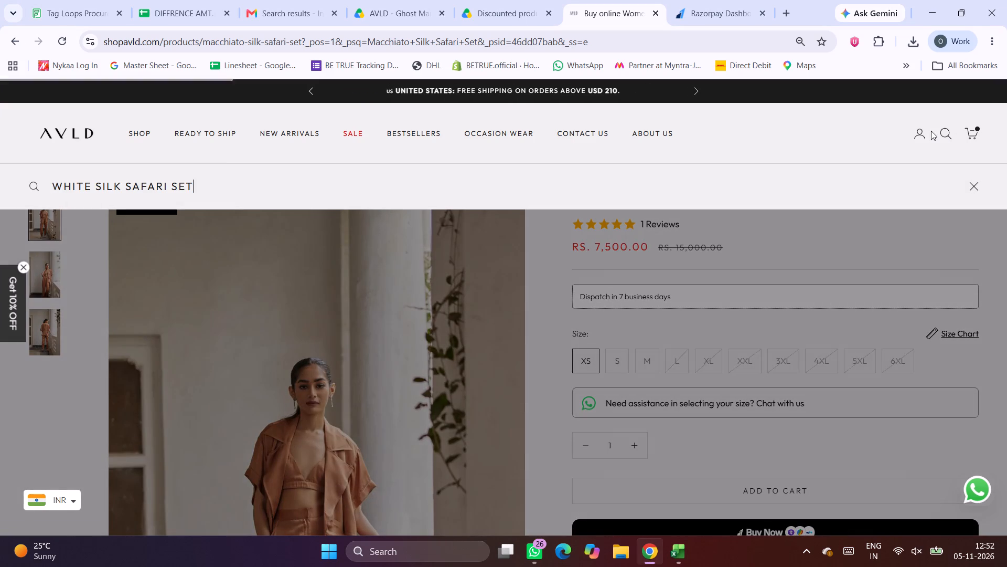
pyautogui.click(137, 393)
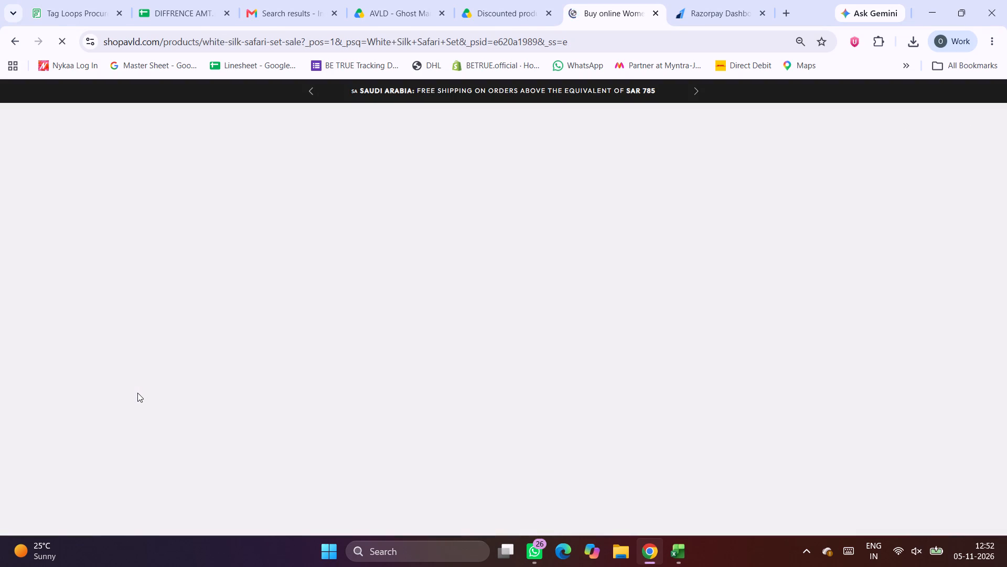
# In the Excel sale list, enter the sizes "XS,S" in H31 for the White Silk Safari Set.
pyautogui.hotkey('alt', 'Tab')
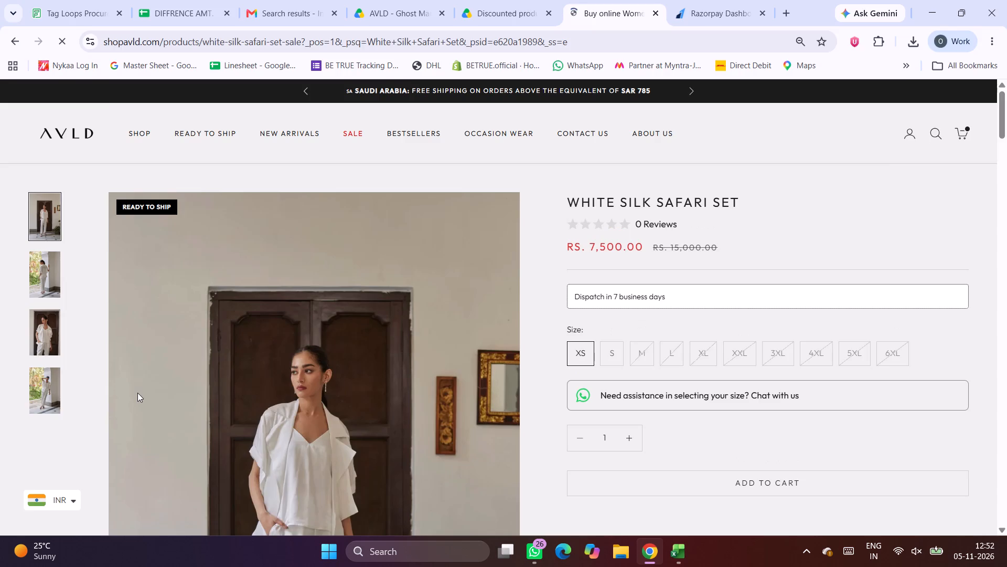
pyautogui.click(664, 215)
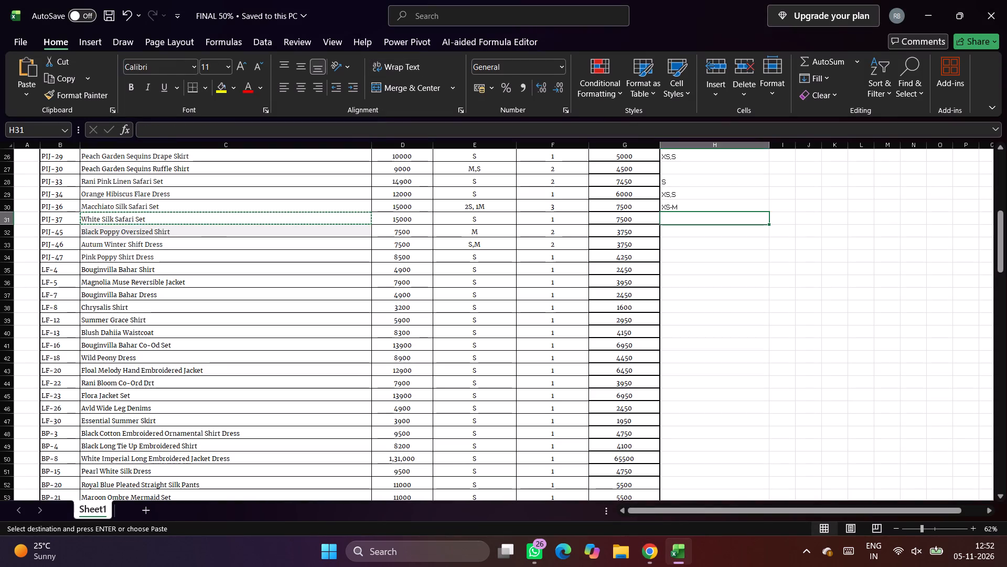
pyautogui.press('s')
pyautogui.press('BackSpace')
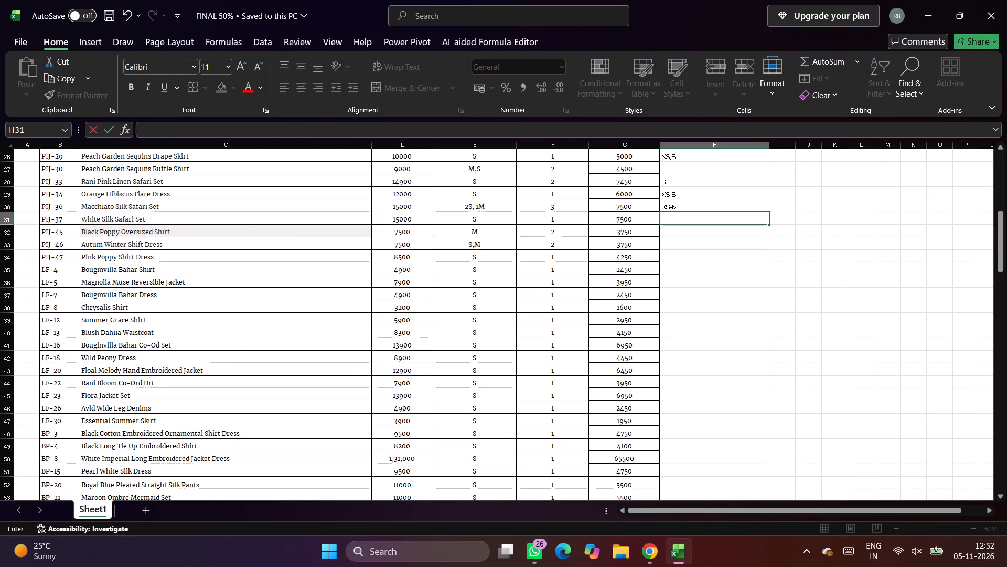
pyautogui.press('BackSpace')
pyautogui.write('XS,S')
# Copy the Autum Winter Shift Dress name from C33, search the AVLD shop in Chrome and open its product page.
pyautogui.click(284, 246)
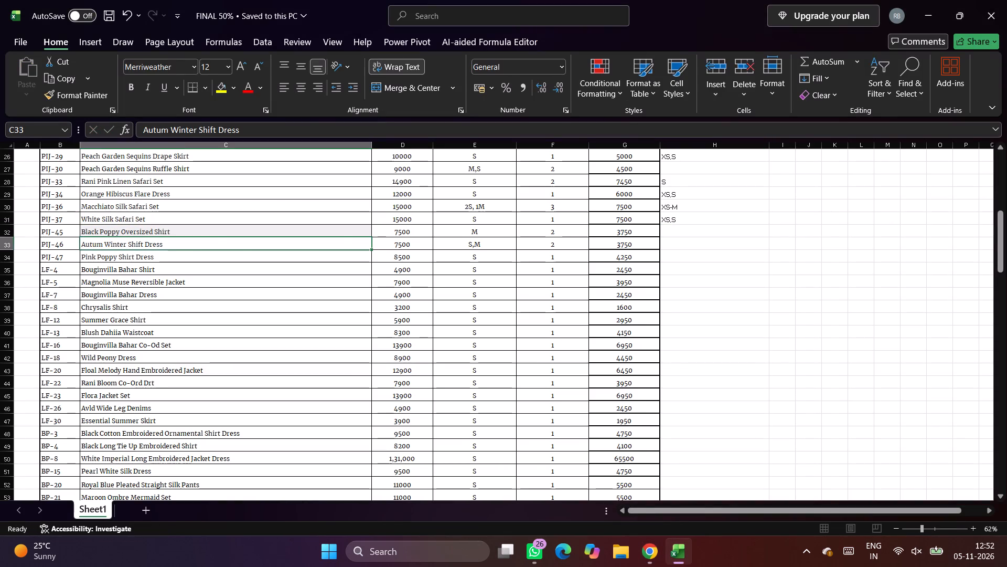
pyautogui.hotkey('ctrl', 'c')
pyautogui.press('Tab')
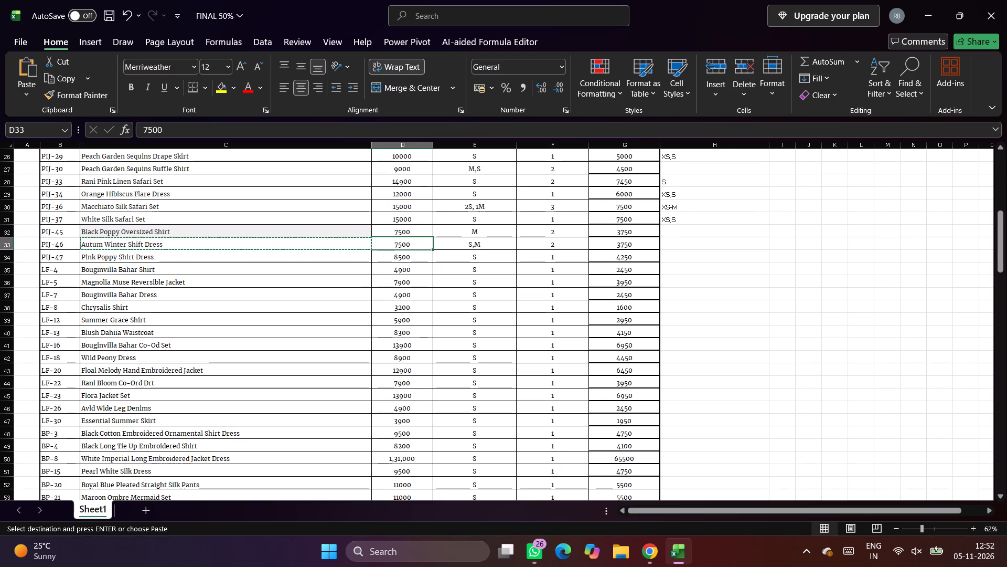
pyautogui.click(246, 246)
pyautogui.hotkey('ctrl', 'c')
pyautogui.hotkey('alt', 'Tab')
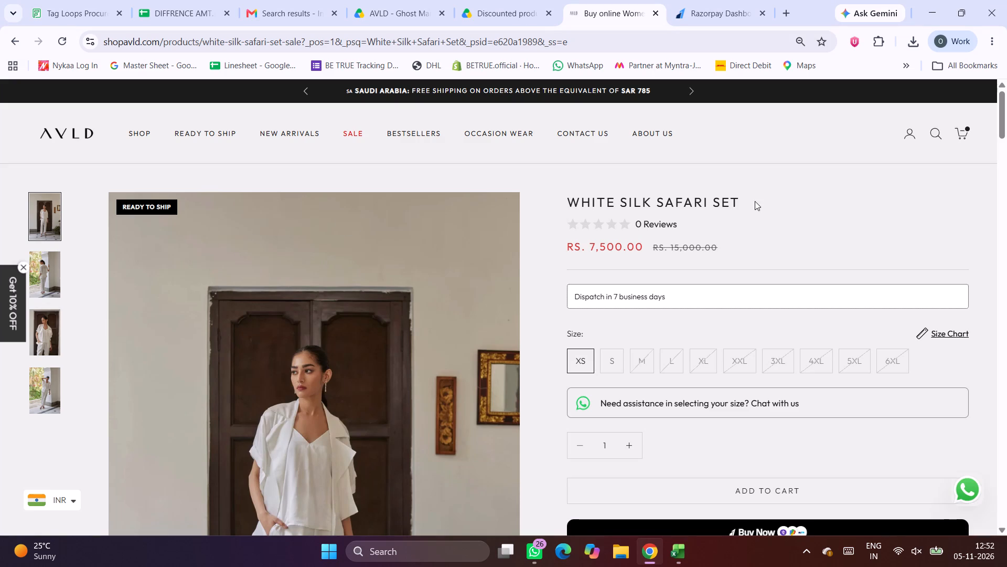
pyautogui.click(937, 133)
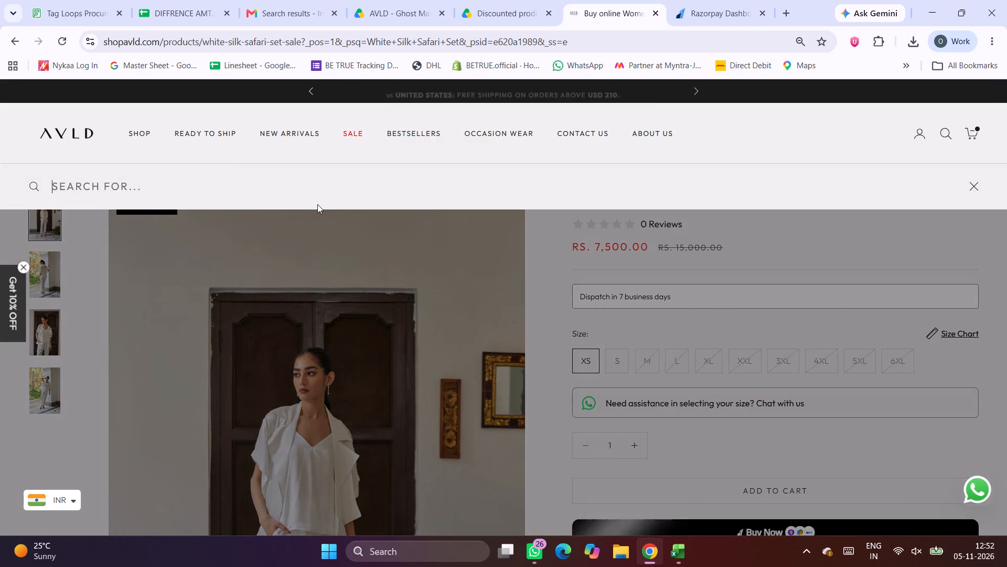
pyautogui.hotkey('ctrl', 'v')
pyautogui.scroll(-2, 388, 247)
pyautogui.click(148, 318)
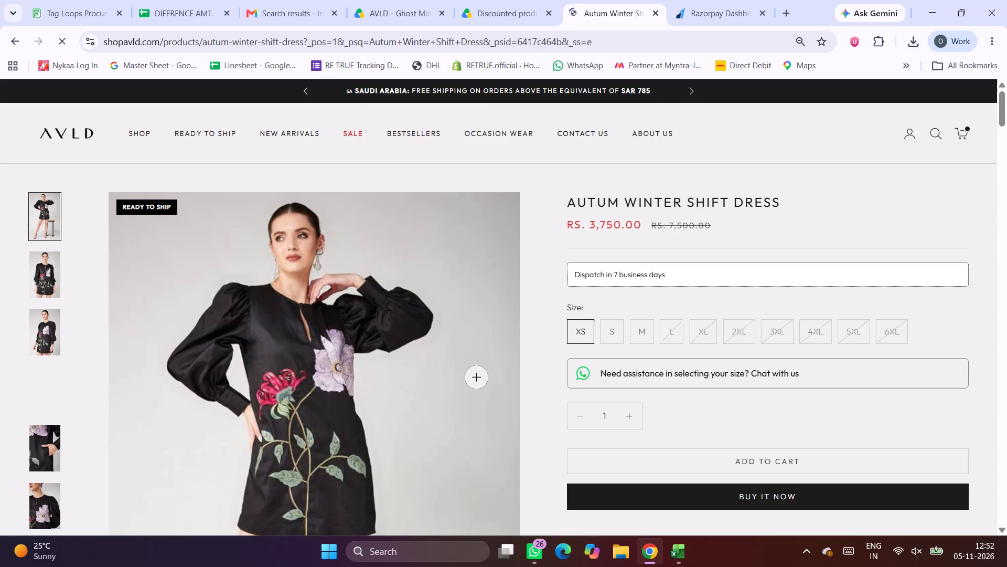
# In the Excel sale list, enter the sizes "XS-M" in H33 for the Autum Winter Shift Dress.
pyautogui.hotkey('alt', 'Tab')
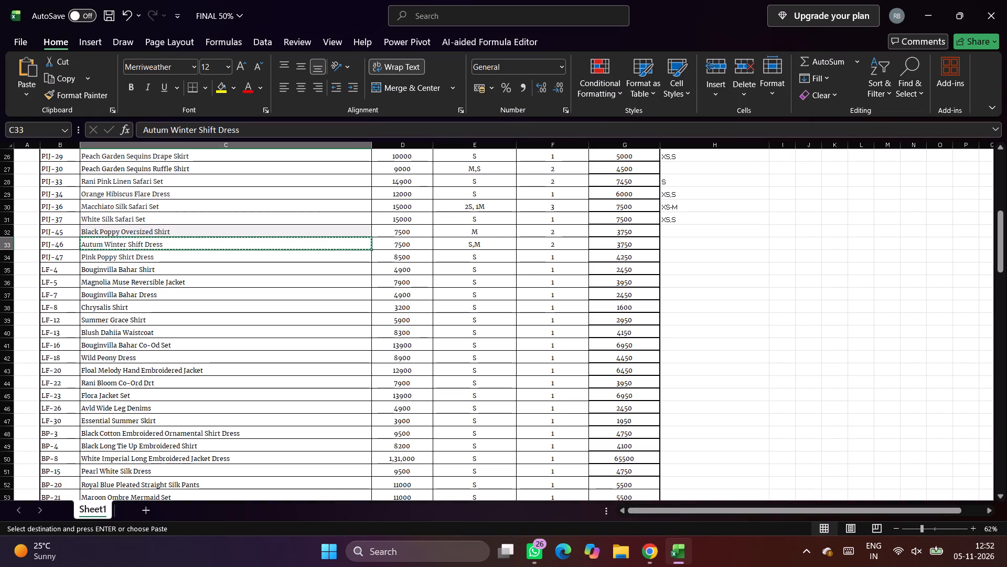
pyautogui.click(673, 243)
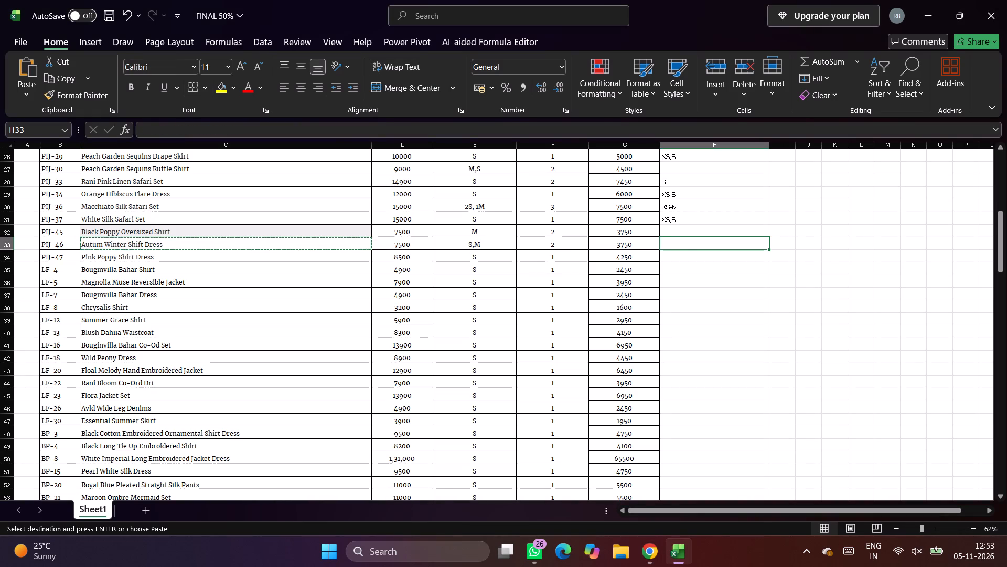
pyautogui.write('XS-M')
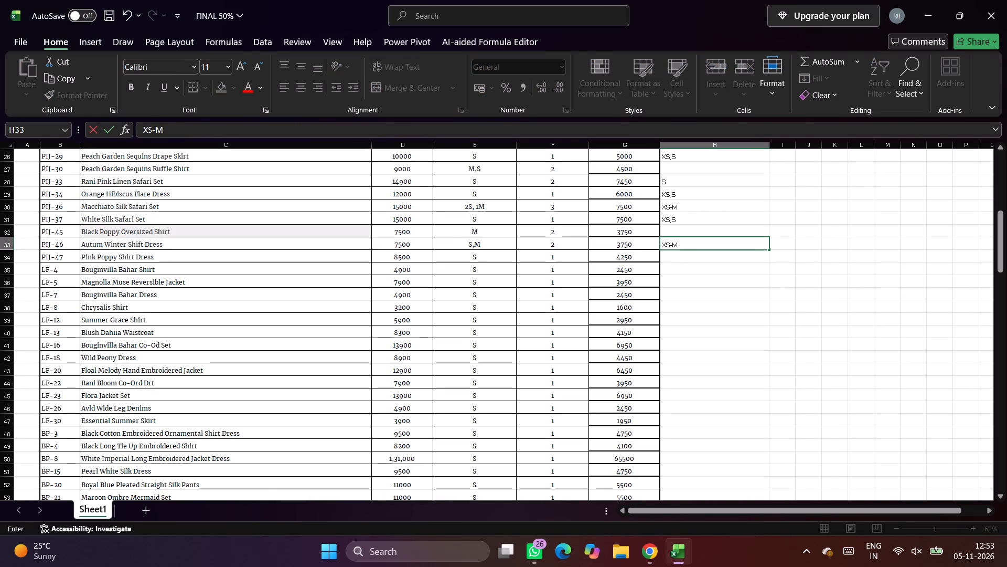
# Copy the Black Poppy Oversized Shirt name from C32, search the AVLD shop in Chrome and open its product page.
pyautogui.click(183, 232)
pyautogui.hotkey('ctrl', 'c')
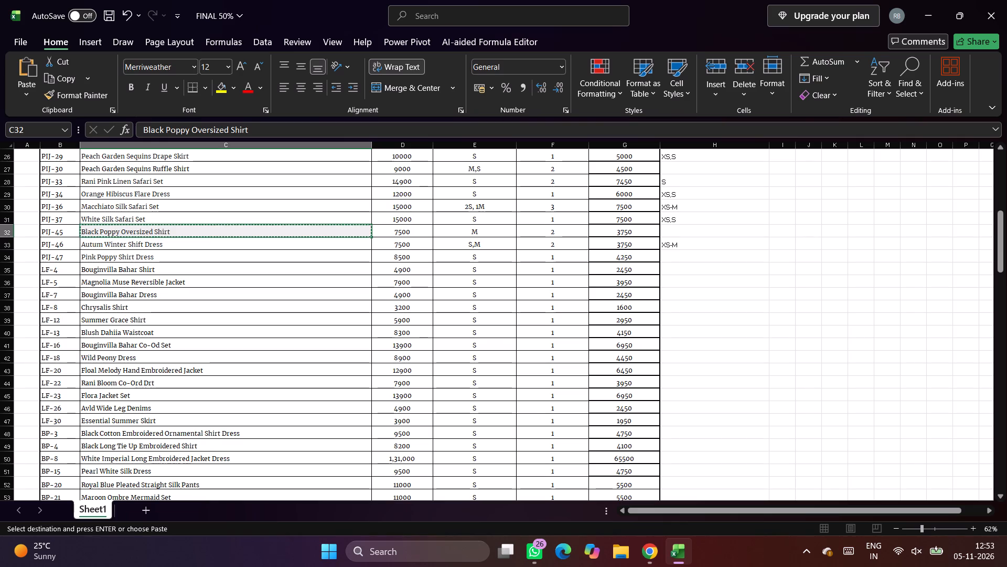
pyautogui.hotkey('alt', 'Tab')
pyautogui.click(929, 127)
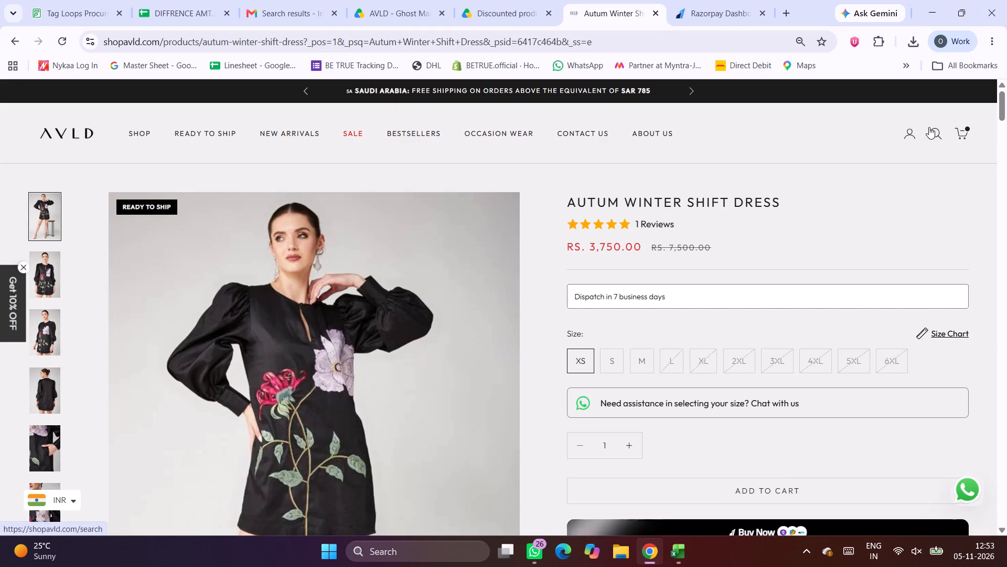
pyautogui.hotkey('ctrl', 'v')
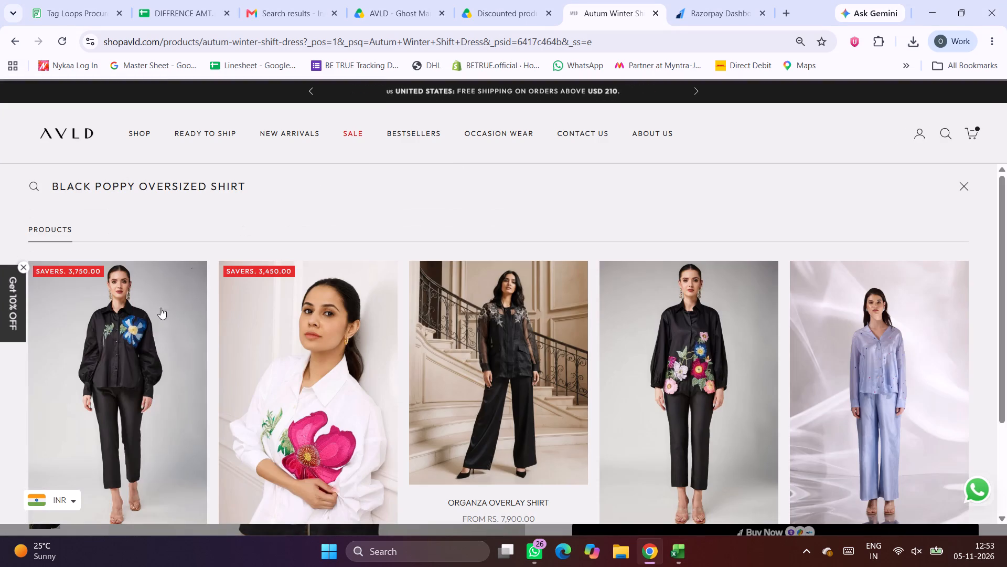
pyautogui.click(111, 396)
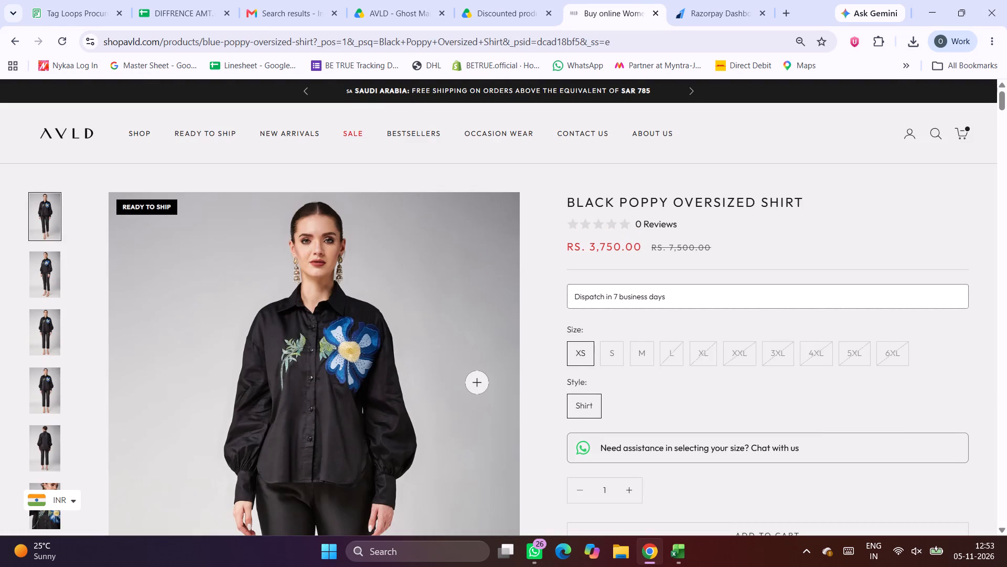
# In the Excel sale list, fill H32 from the cell above and edit the Black Poppy Oversized Shirt sizes to "XS,-M".
pyautogui.hotkey('alt', 'Tab')
pyautogui.click(696, 234)
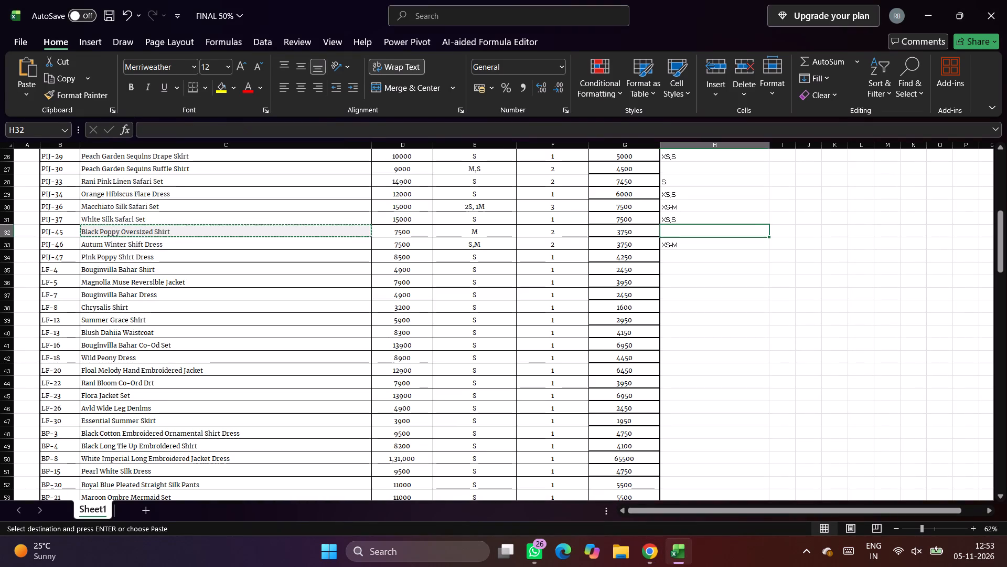
pyautogui.hotkey('ctrl', 'd')
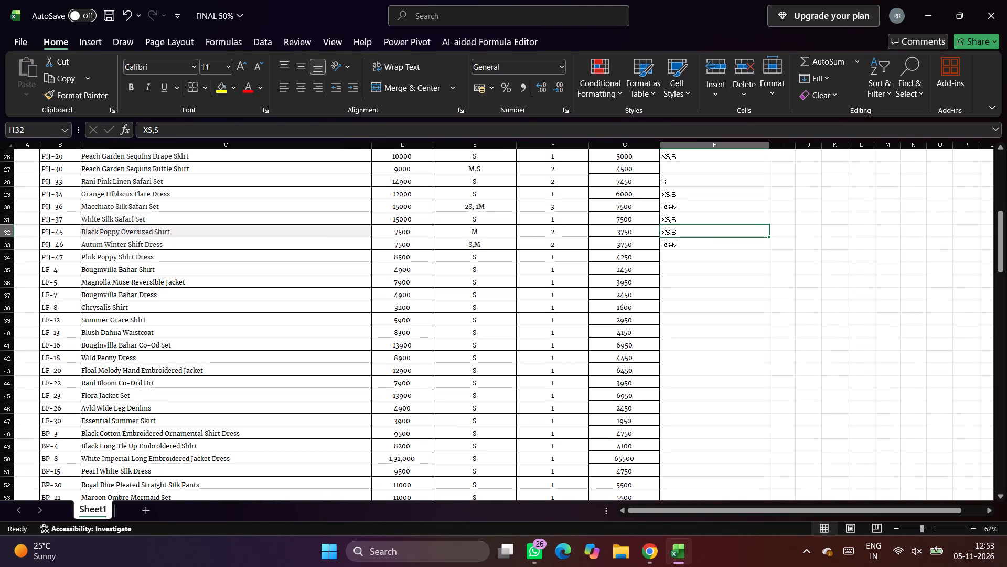
pyautogui.doubleClick(687, 228)
pyautogui.click(687, 228)
pyautogui.press('BackSpace')
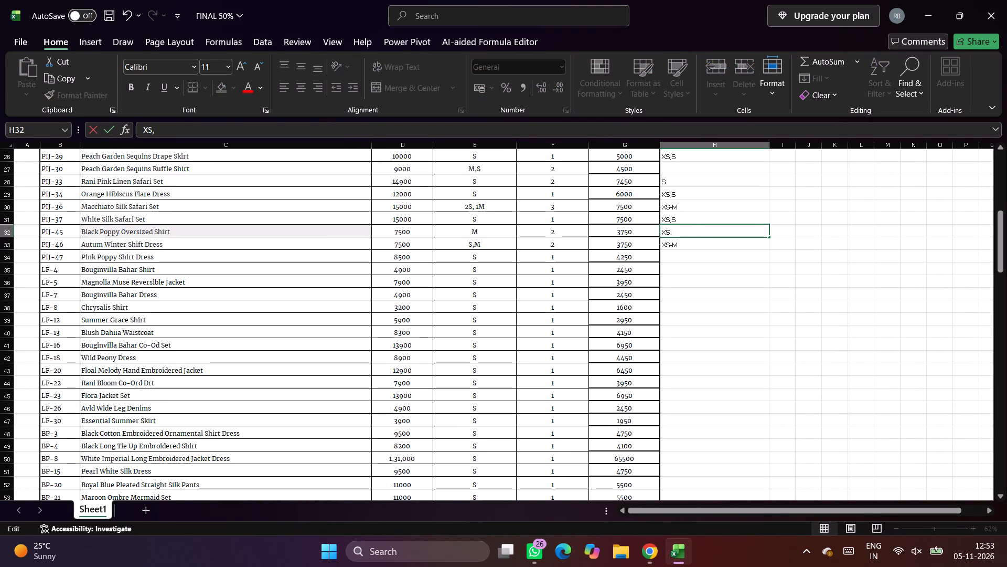
pyautogui.write('-M')
# Replace the Black Poppy Oversized Shirt sizes in H32 with a copy of "XS-M" from H33 and save the workbook.
pyautogui.click(670, 243)
pyautogui.hotkey('ctrl', 'c')
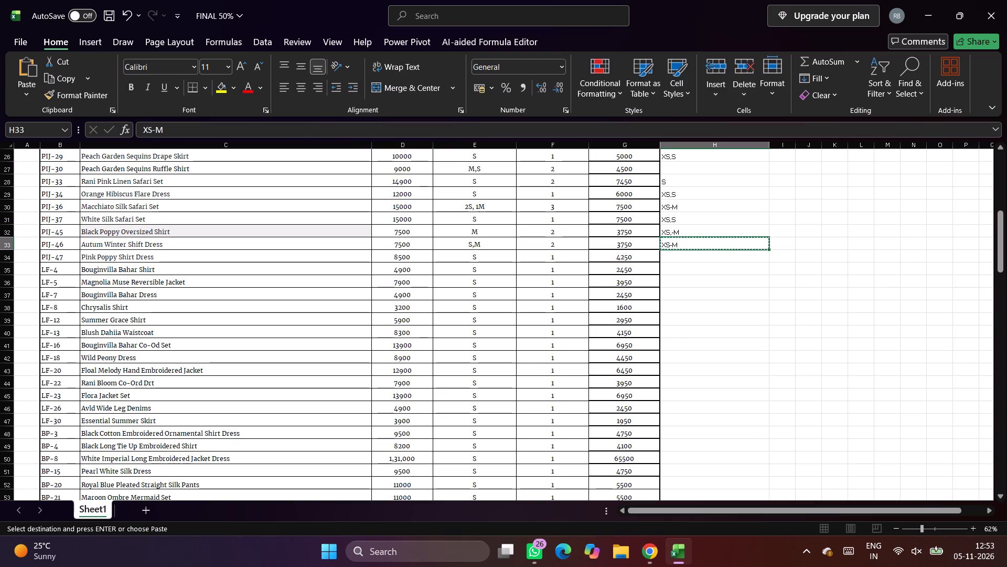
pyautogui.click(696, 228)
pyautogui.hotkey('ctrl', 'v')
pyautogui.click(679, 253)
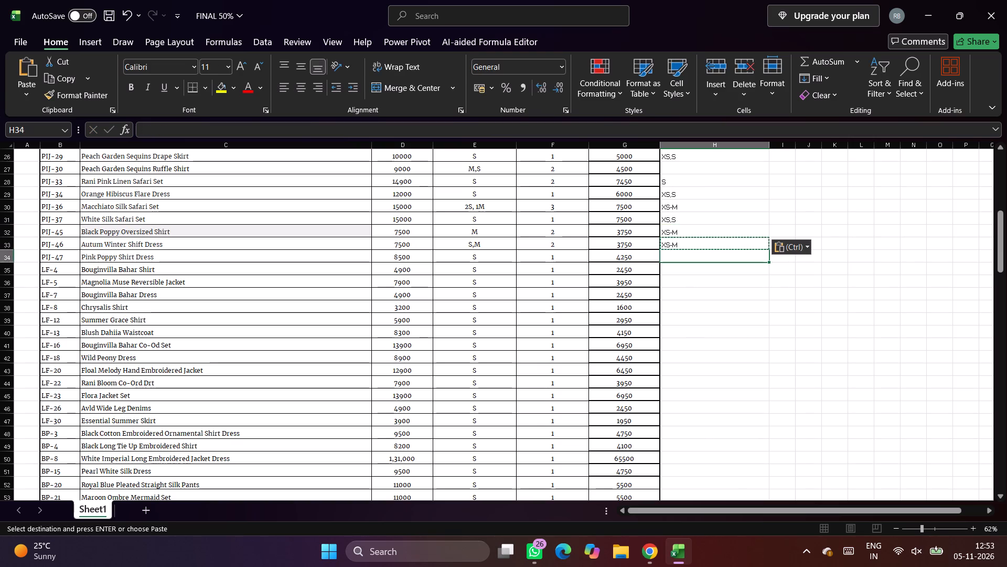
pyautogui.hotkey('ctrl', 's')
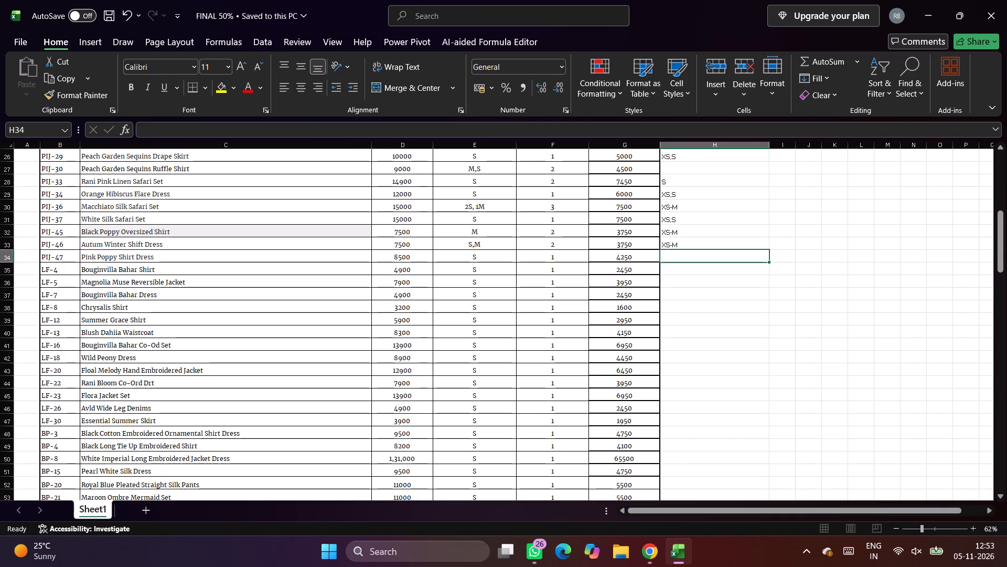
# Copy the Pink Poppy Shirt Dress name from C34, search the AVLD shop in Chrome and open its product page.
pyautogui.scroll(-1, 679, 253)
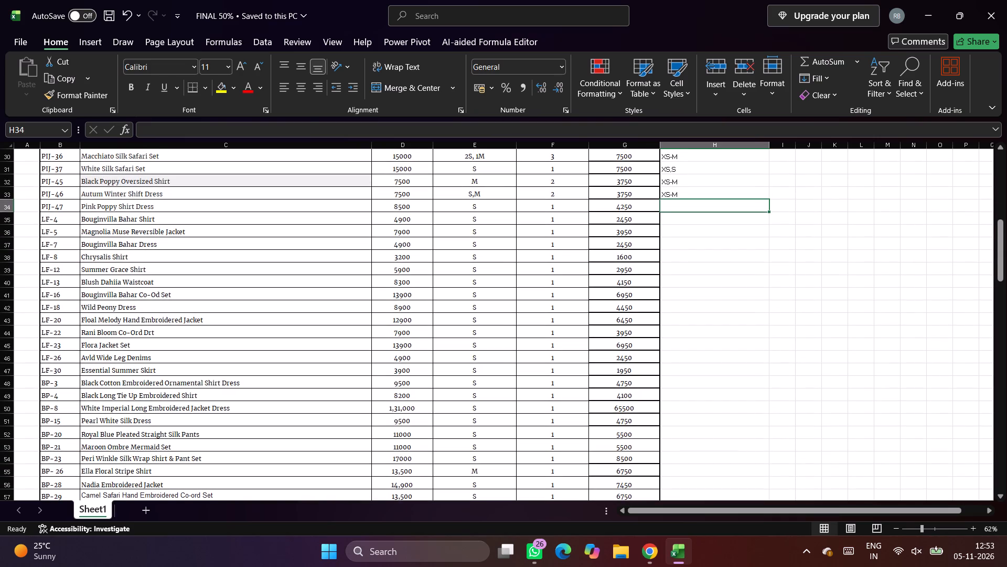
pyautogui.click(8, 205)
pyautogui.click(162, 207)
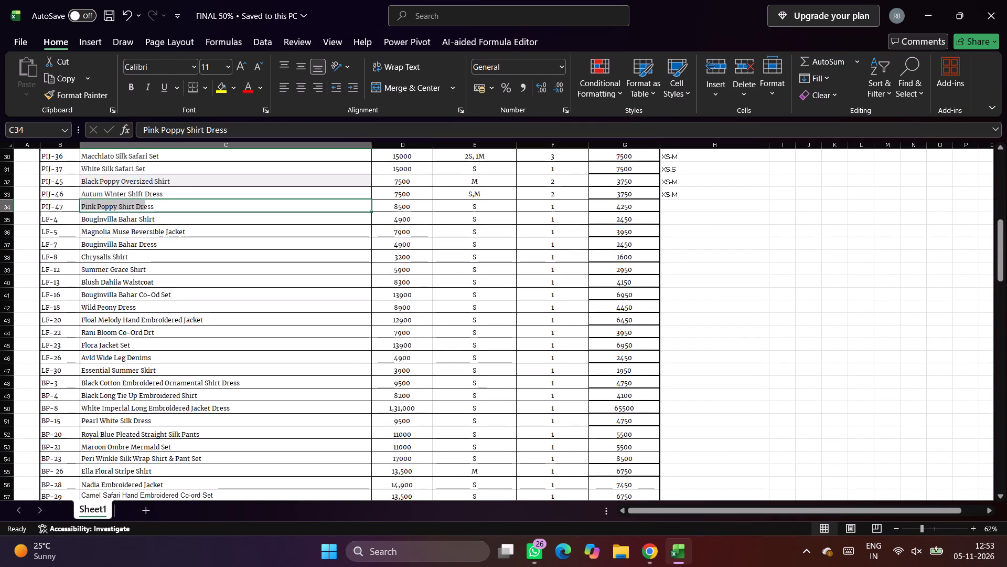
pyautogui.hotkey('ctrl', 'c')
pyautogui.hotkey('alt', 'Tab')
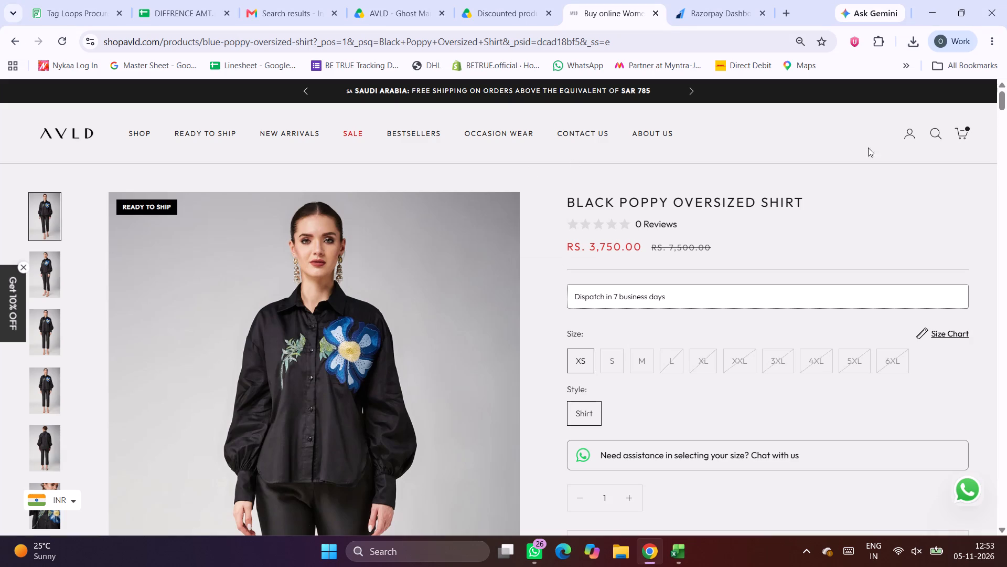
pyautogui.click(944, 140)
pyautogui.click(932, 130)
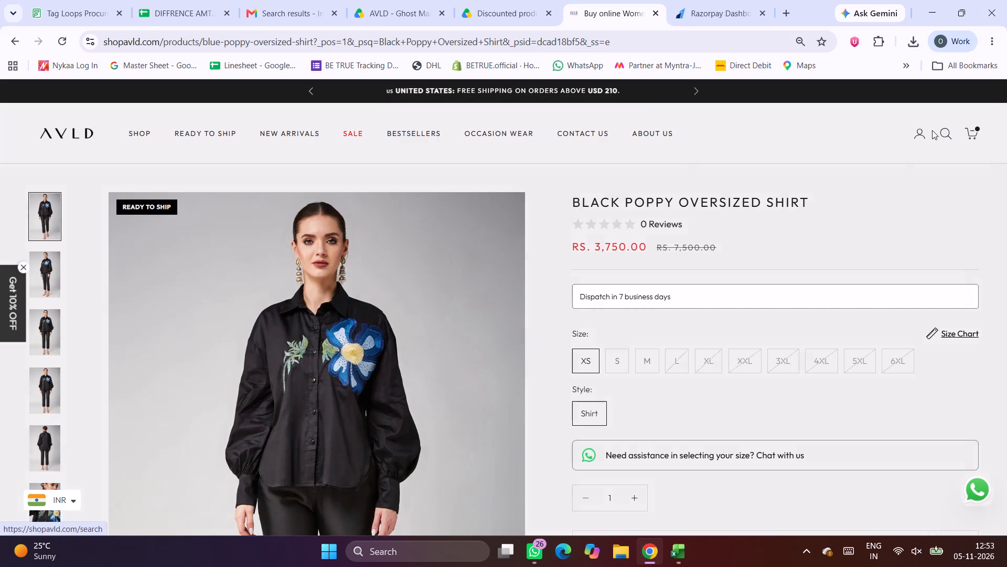
pyautogui.hotkey('ctrl', 'v')
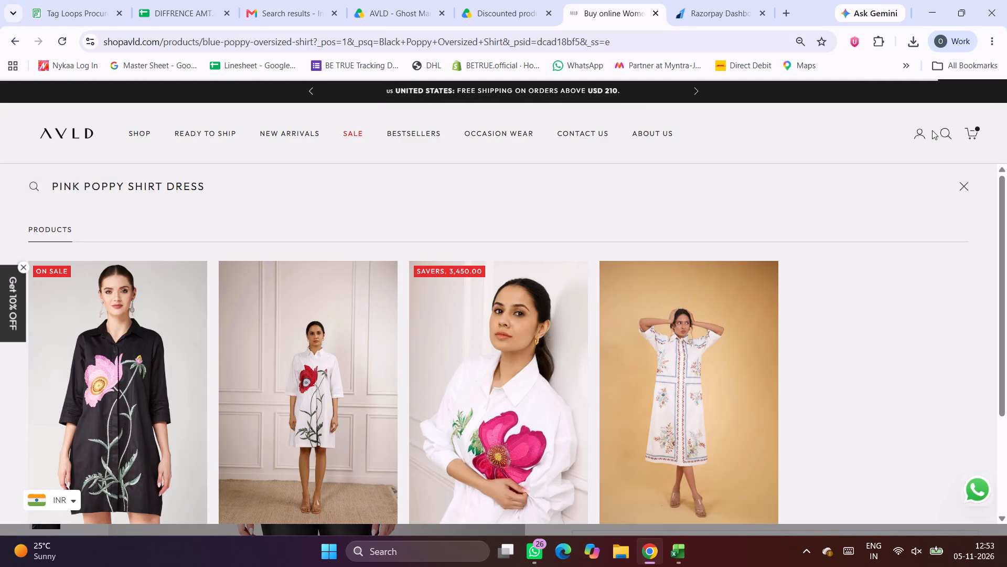
pyautogui.click(101, 370)
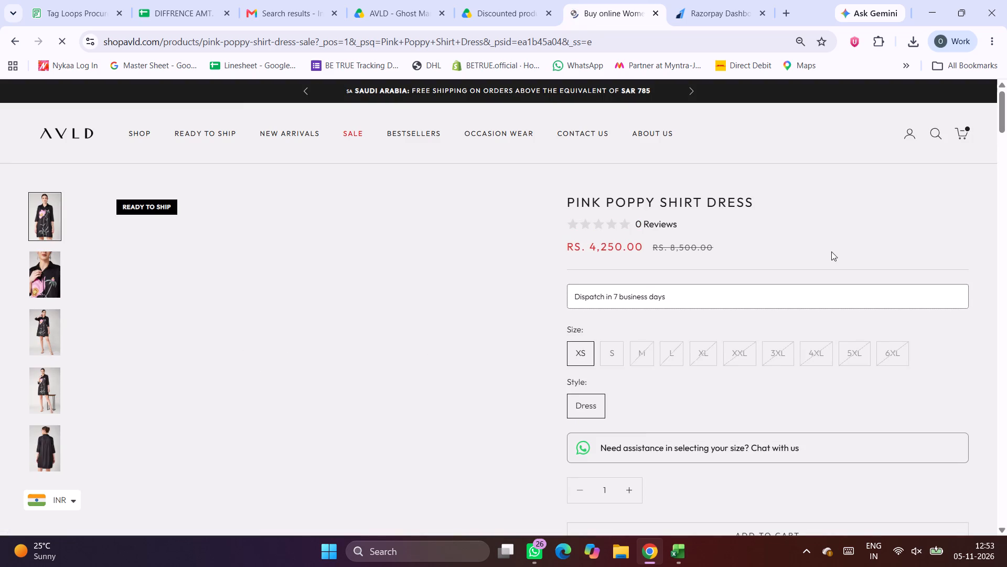
# In the Excel sale list, copy "XS,S" from H31 into H34 for the Pink Poppy Shirt Dress, save, and recheck the product page.
pyautogui.hotkey('alt', 'Tab')
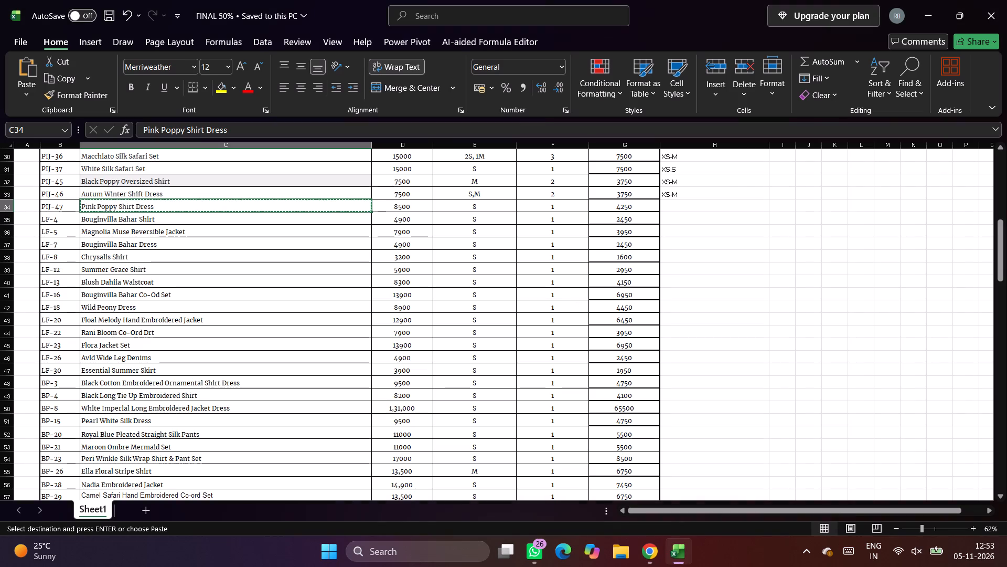
pyautogui.click(682, 209)
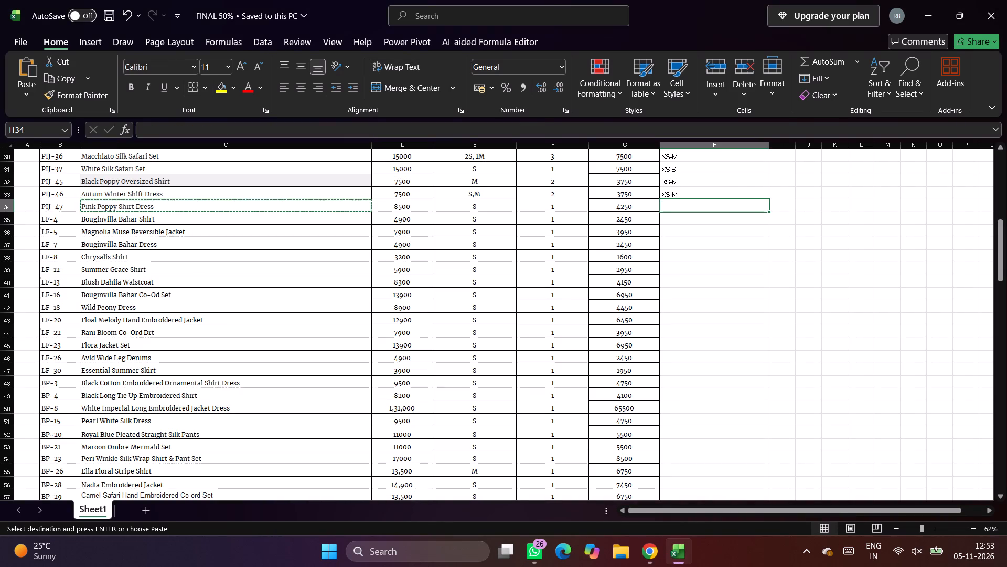
pyautogui.click(677, 169)
pyautogui.hotkey('ctrl', 'c')
pyautogui.click(684, 208)
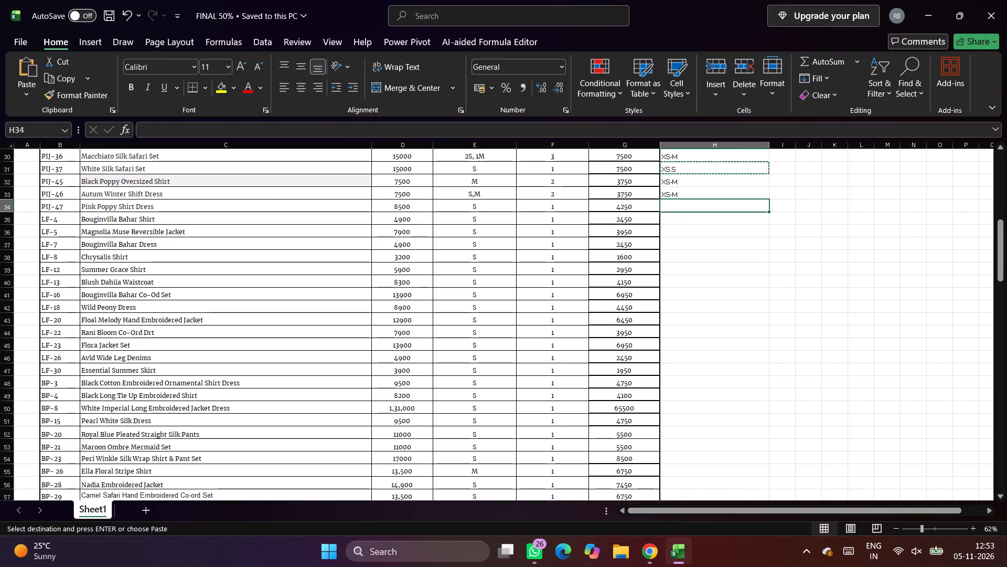
pyautogui.hotkey('ctrl', 'v')
pyautogui.hotkey('ctrl', 's')
pyautogui.hotkey('alt', 'Tab')
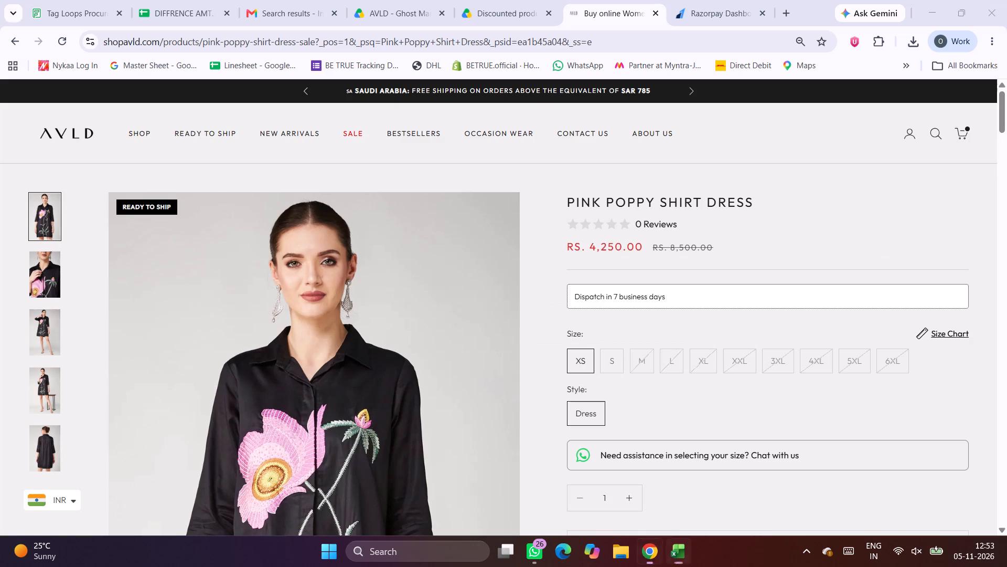
pyautogui.hotkey('alt', 'Tab')
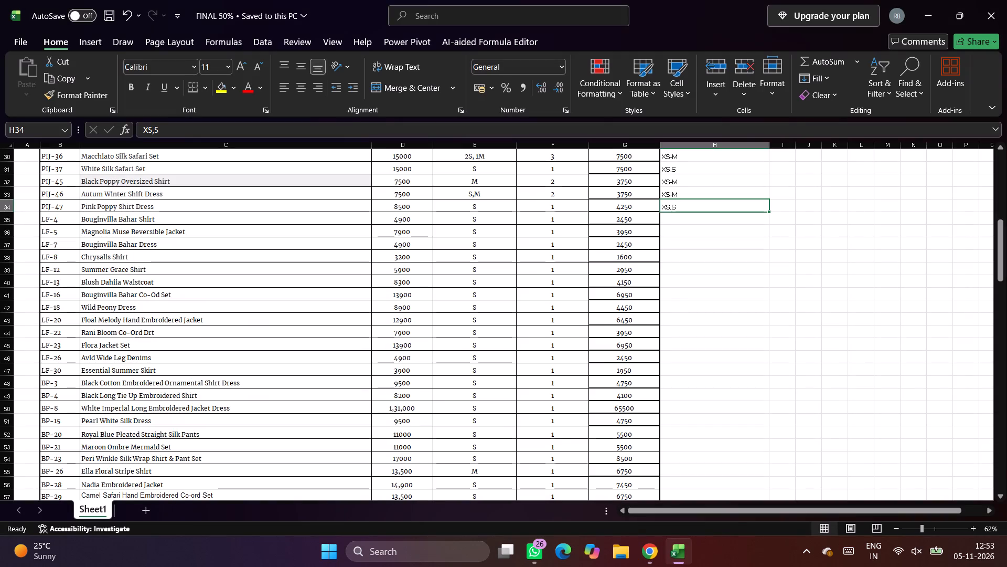
# Copy the Bouginvilla Bahar Shirt name from C35, search the AVLD shop in Chrome and open its product page.
pyautogui.click(684, 223)
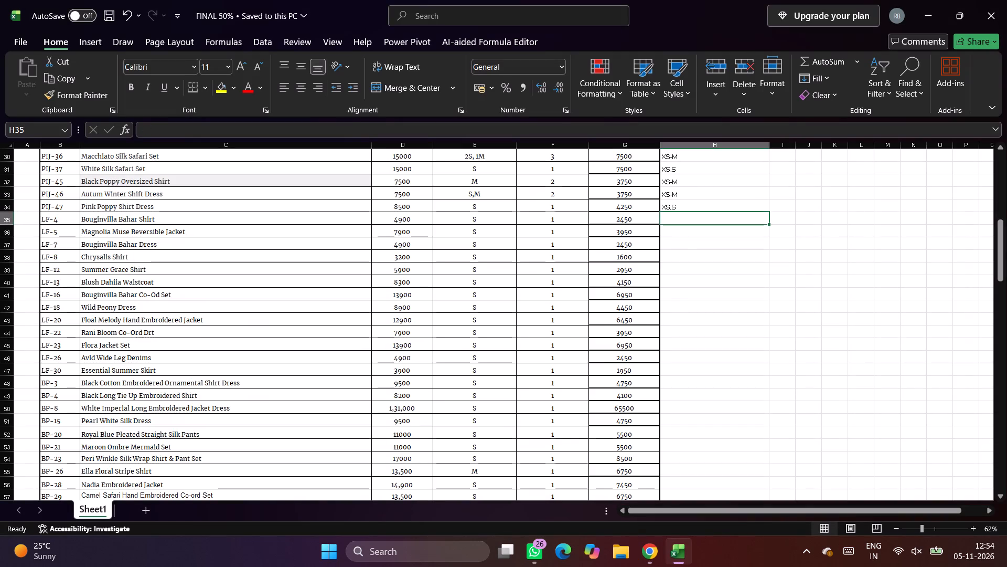
pyautogui.click(95, 219)
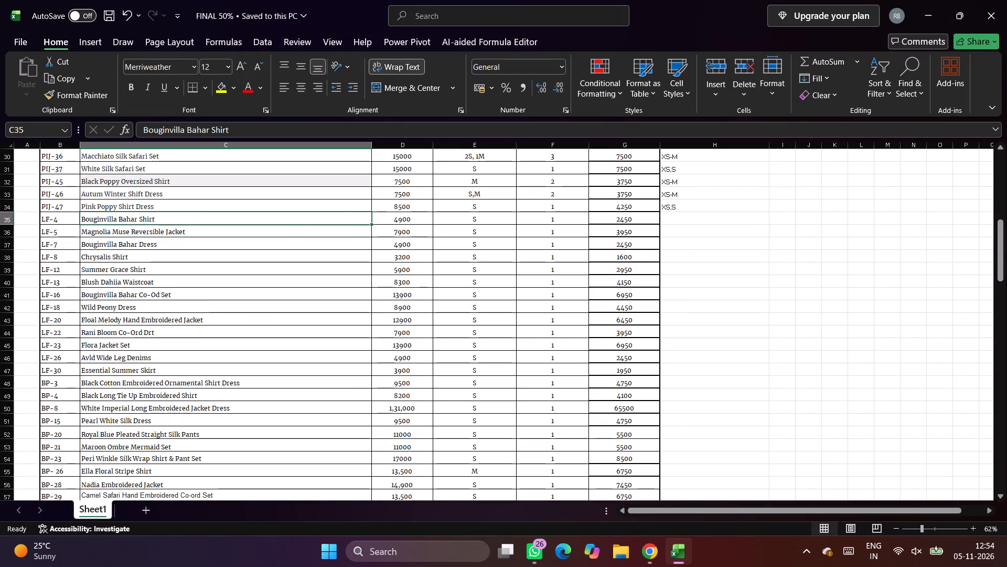
pyautogui.hotkey('ctrl', 'c')
pyautogui.hotkey('alt', 'Tab')
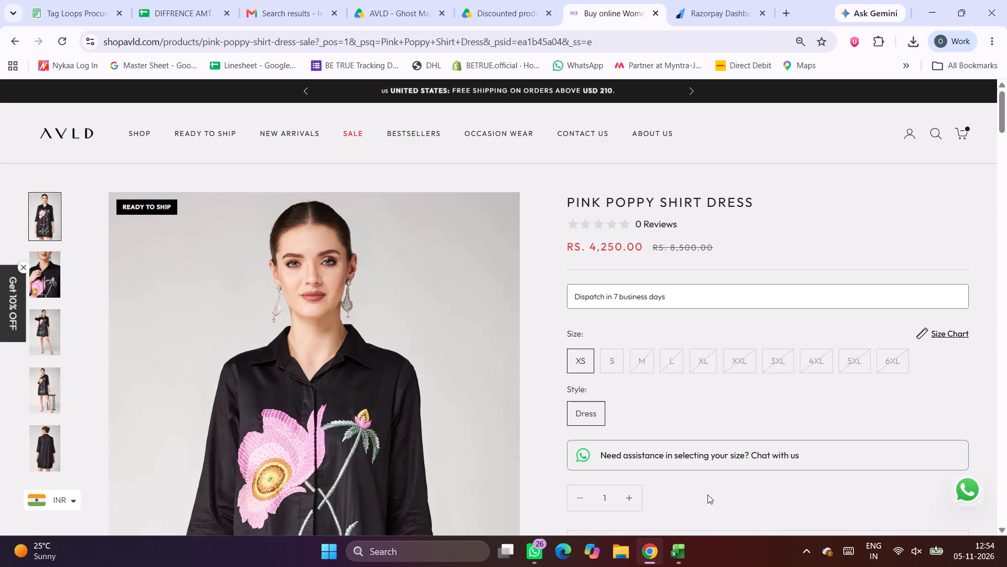
pyautogui.click(934, 141)
pyautogui.click(937, 136)
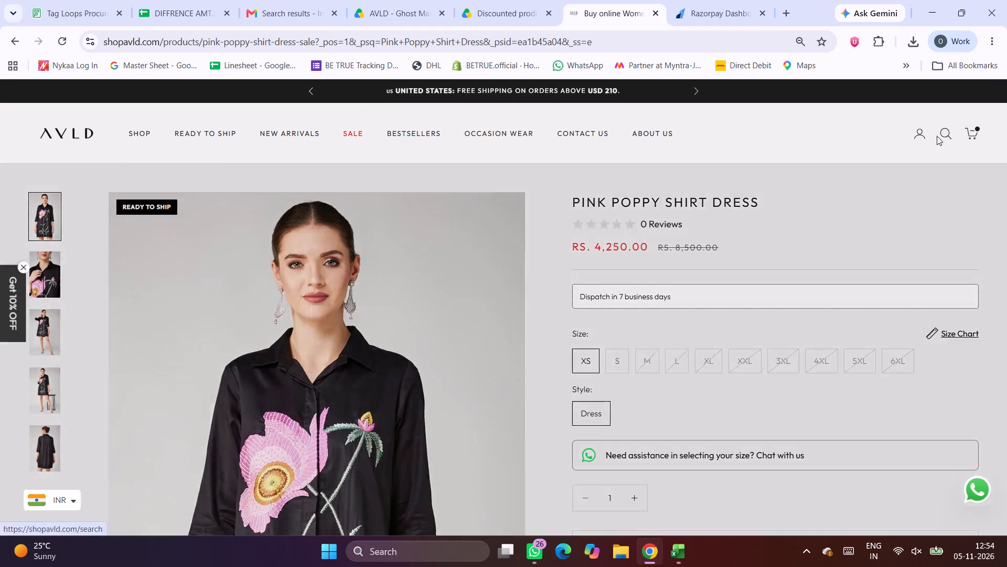
pyautogui.hotkey('ctrl', 'v')
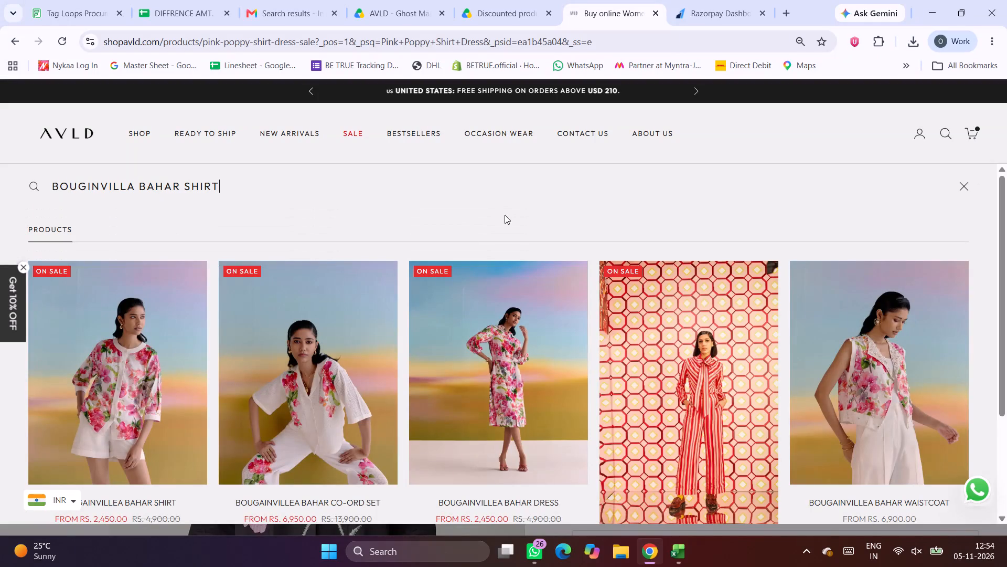
pyautogui.click(113, 327)
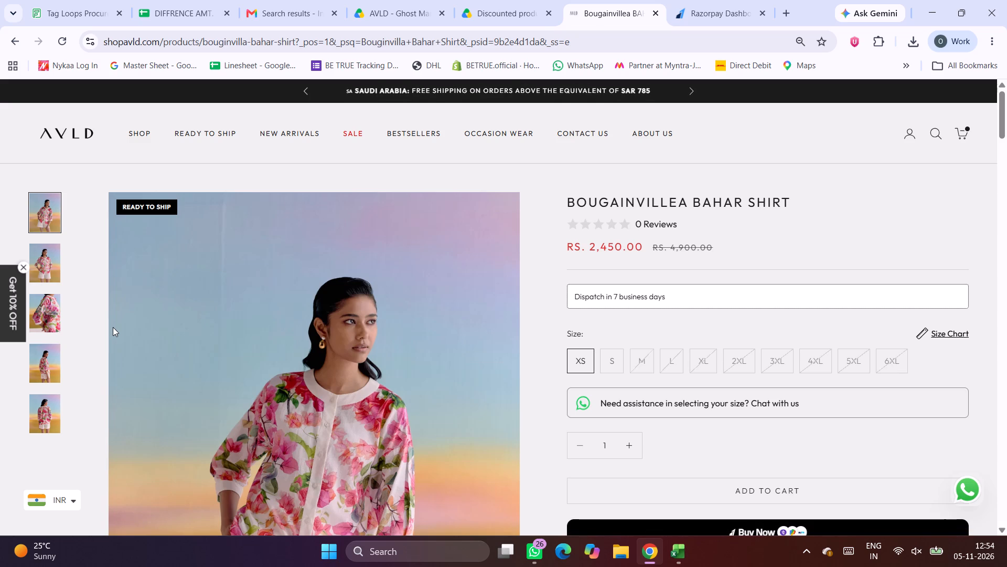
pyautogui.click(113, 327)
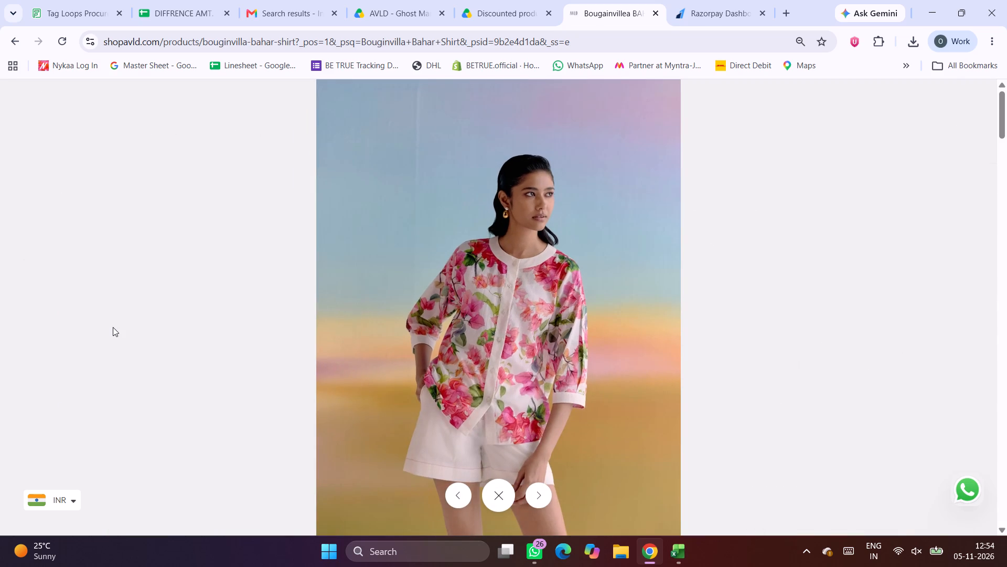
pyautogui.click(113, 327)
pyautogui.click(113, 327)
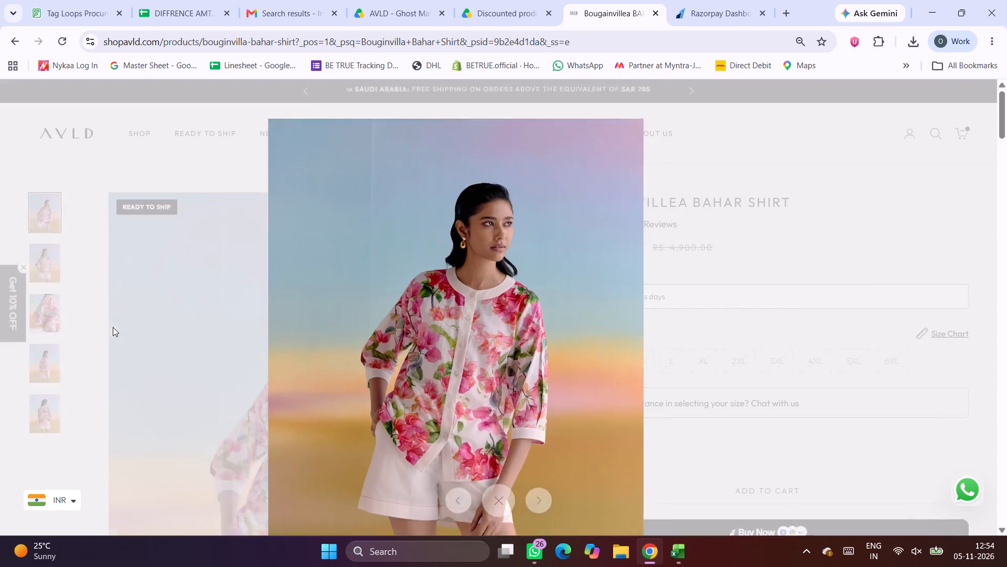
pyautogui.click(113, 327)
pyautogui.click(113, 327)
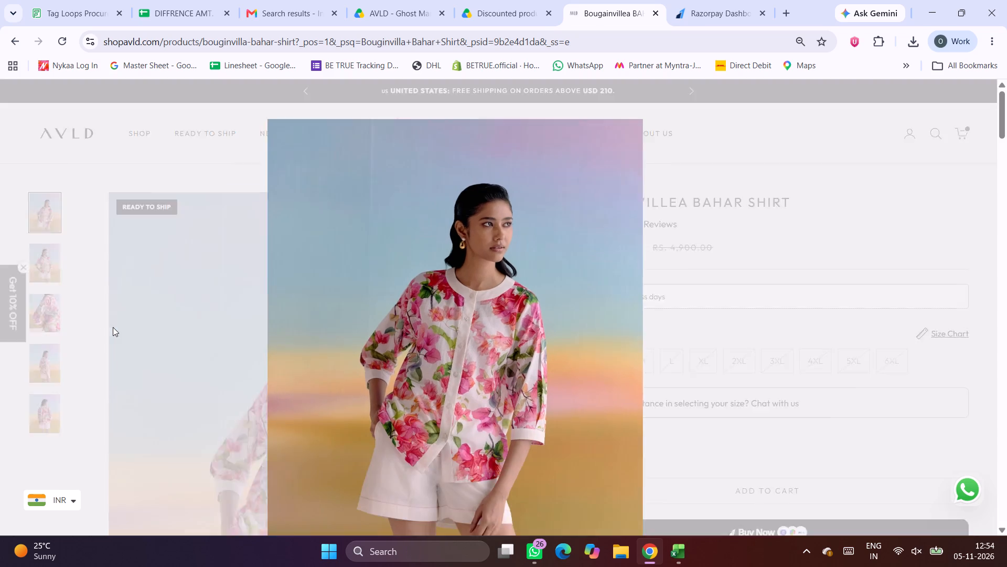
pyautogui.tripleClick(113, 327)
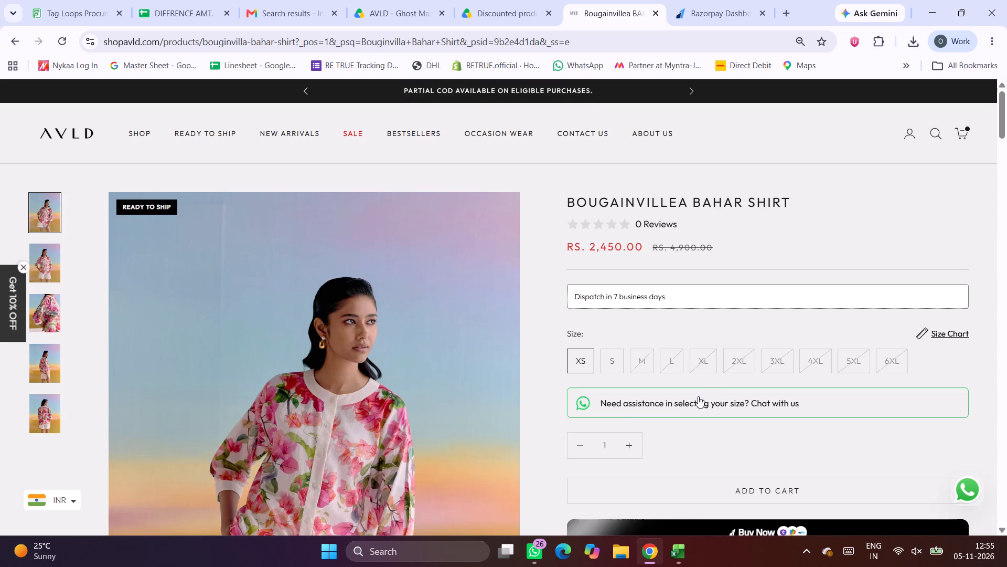
# In the Excel sale list, copy "XS,S" from H34 into H35 for the Bouginvilla Bahar Shirt and save the workbook.
pyautogui.hotkey('alt', 'Tab')
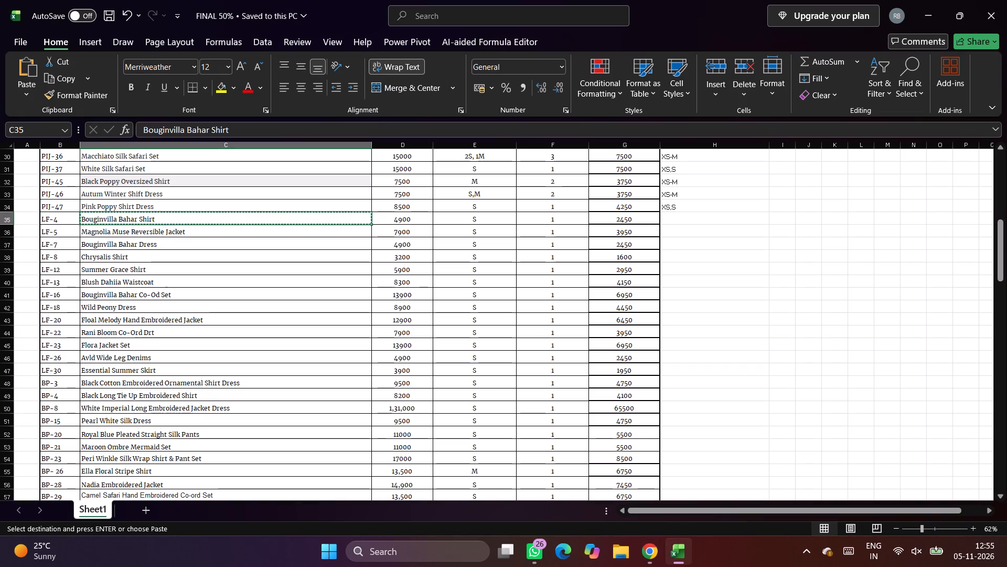
pyautogui.click(671, 217)
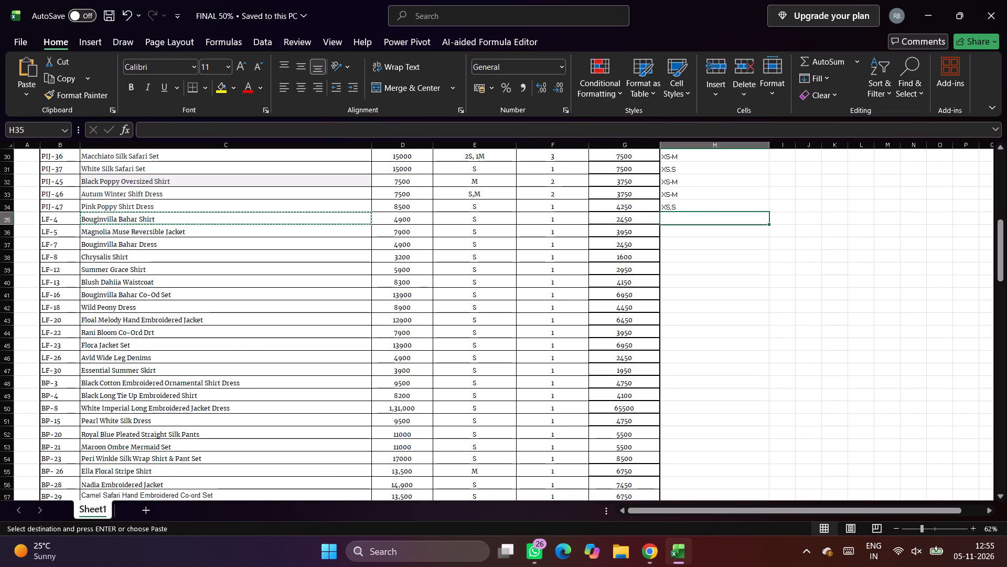
pyautogui.click(685, 209)
pyautogui.hotkey('ctrl', 'c')
pyautogui.click(683, 219)
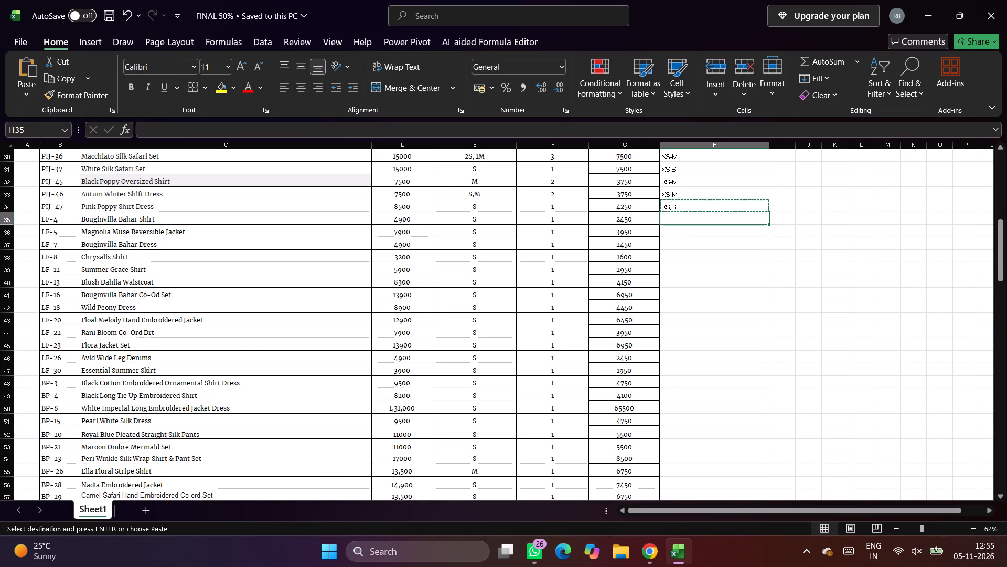
pyautogui.hotkey('ctrl', 'v')
pyautogui.click(676, 230)
pyautogui.hotkey('ctrl', 's')
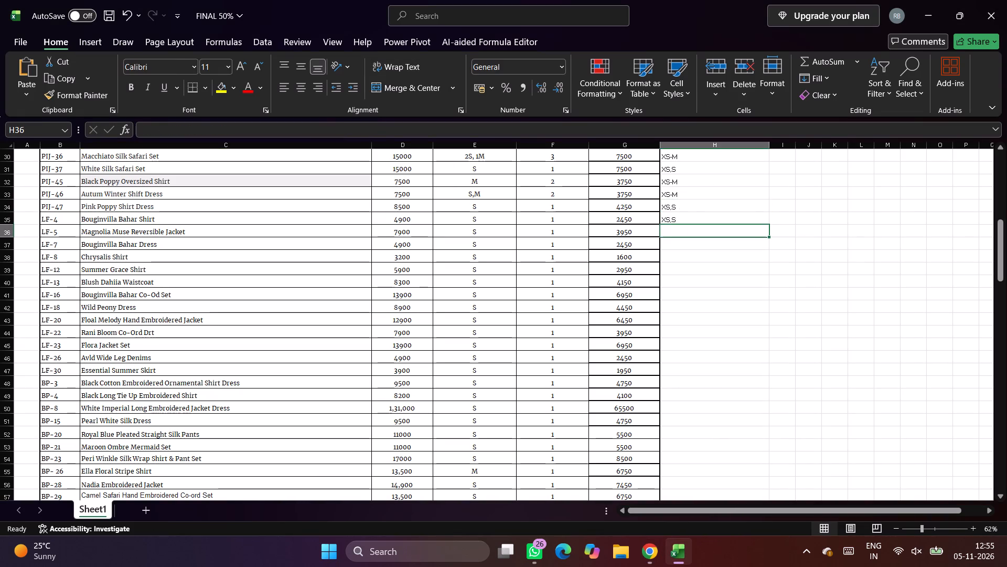
# Copy the Magnolia Muse Reversible Jacket name from C36, search the AVLD shop in Chrome and open its product page.
pyautogui.click(266, 229)
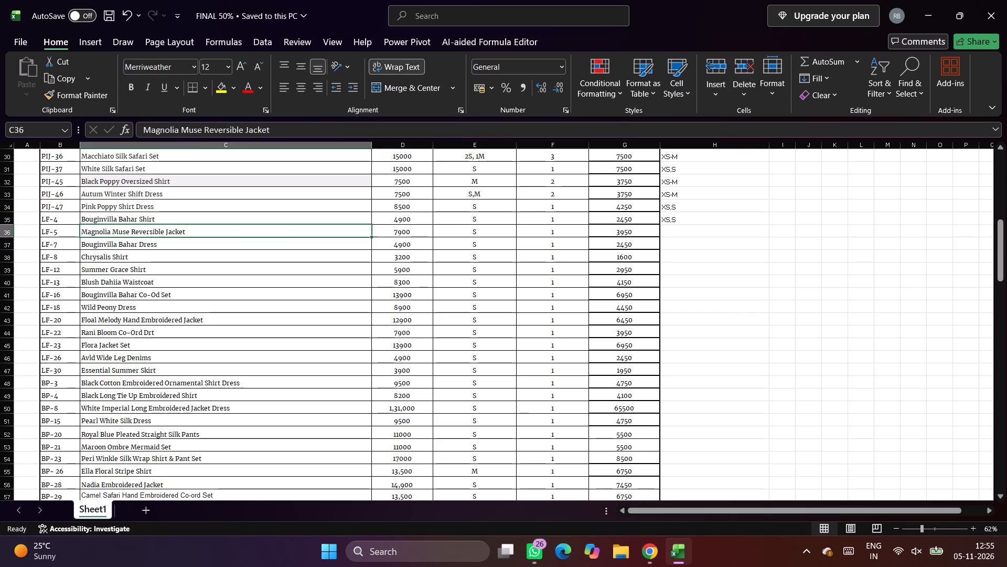
pyautogui.hotkey('ctrl', 'c')
pyautogui.hotkey('alt', 'Tab')
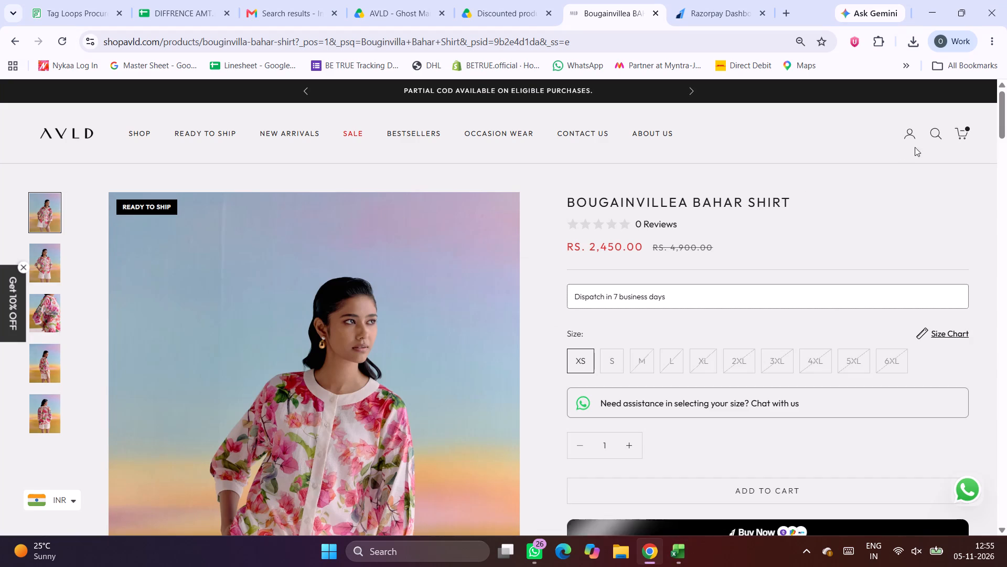
pyautogui.click(928, 138)
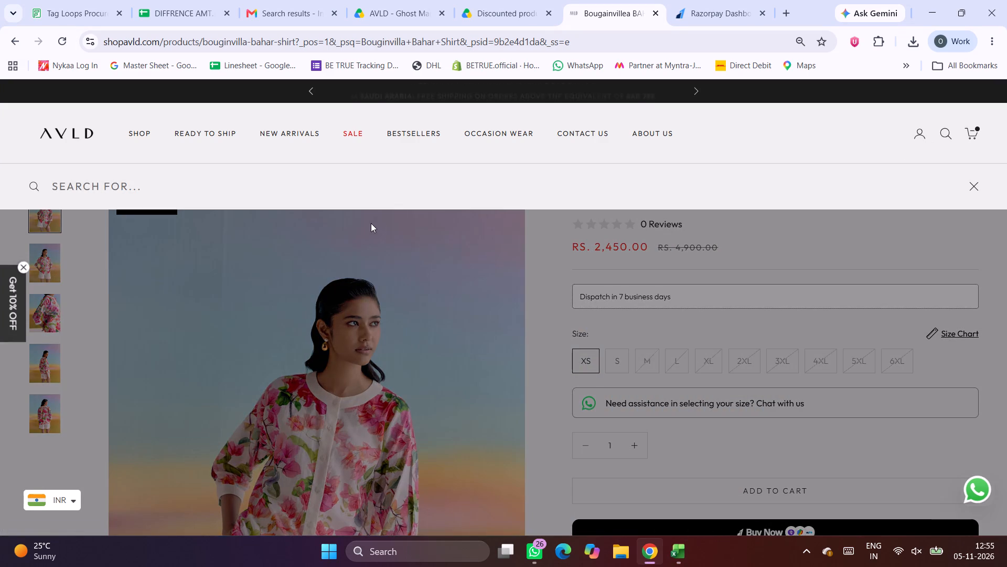
pyautogui.hotkey('ctrl', 'v')
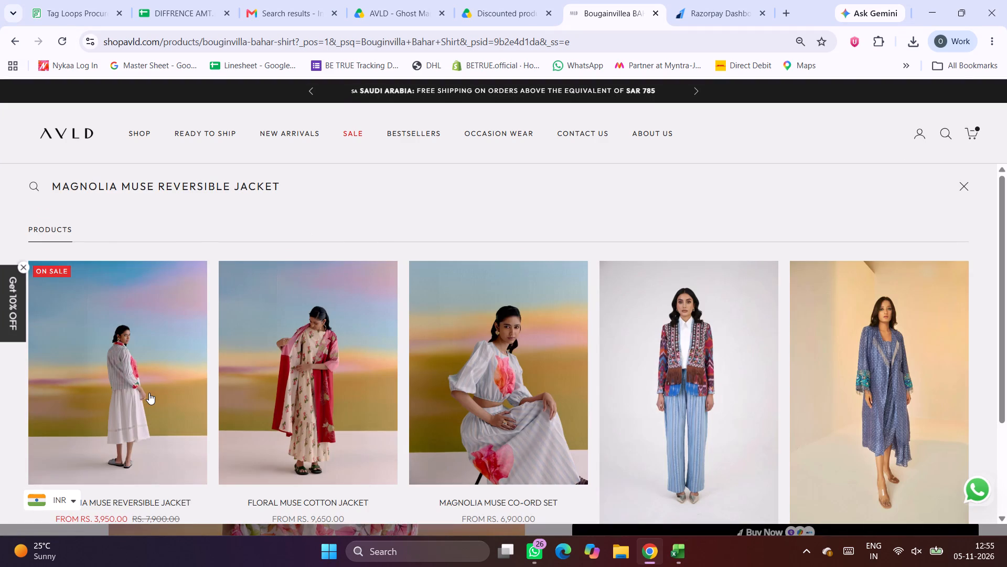
pyautogui.click(149, 393)
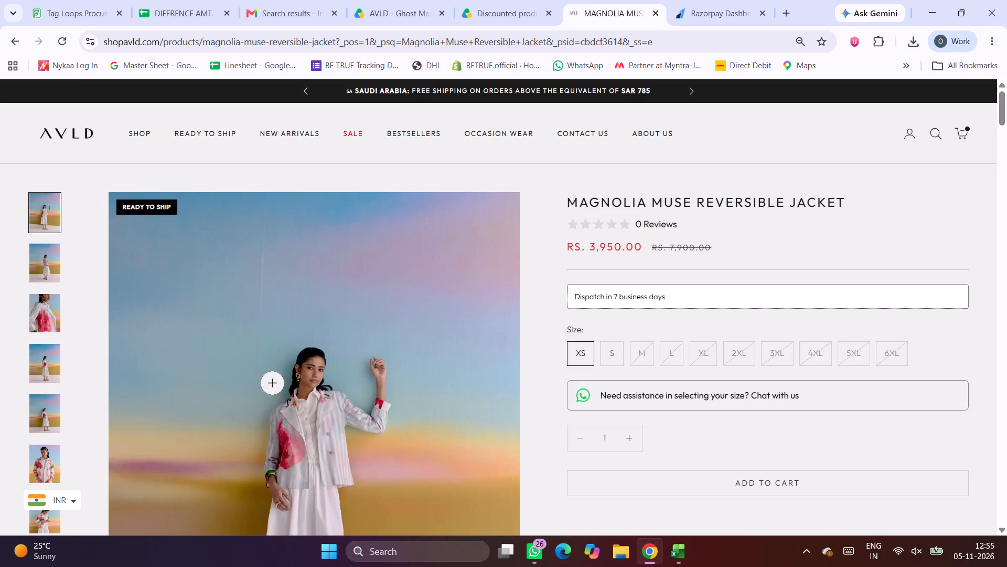
# In the Excel sale list, copy "XS,S" from H35 into H36 for the Magnolia Muse Reversible Jacket and save the workbook.
pyautogui.hotkey('alt', 'Tab')
pyautogui.click(684, 227)
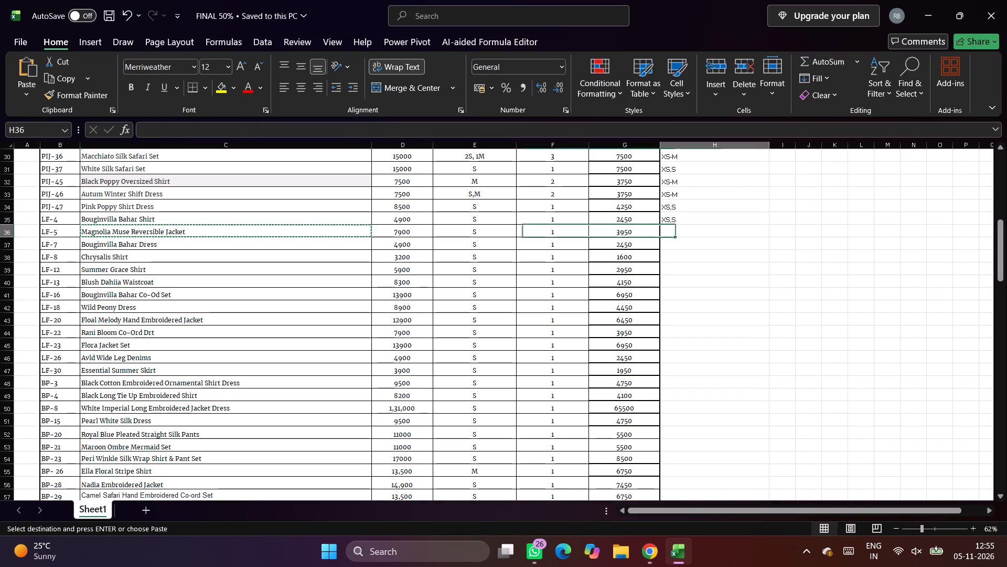
pyautogui.hotkey('ctrl', 'v')
pyautogui.click(687, 222)
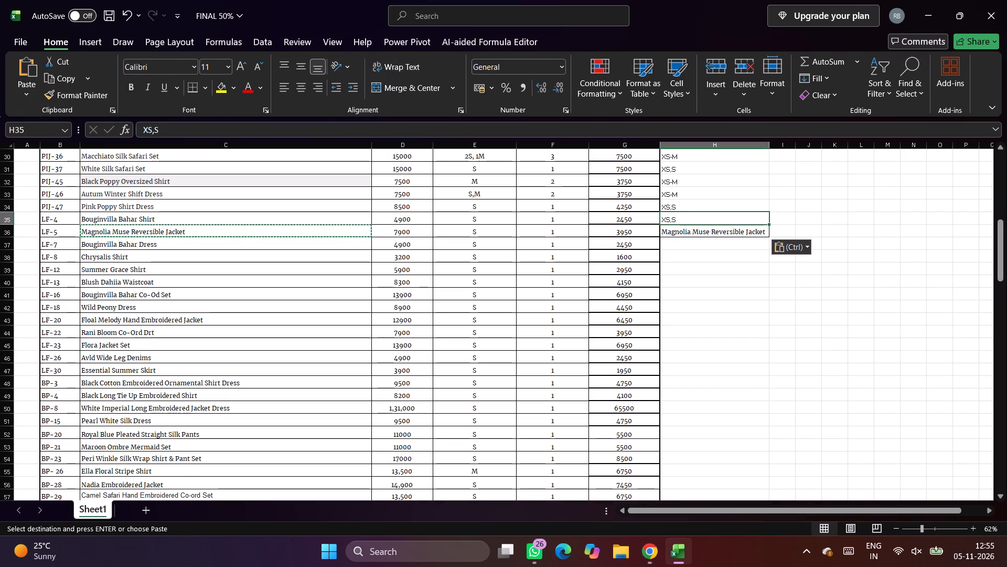
pyautogui.hotkey('ctrl', 'c')
pyautogui.click(670, 228)
pyautogui.hotkey('ctrl', 'v')
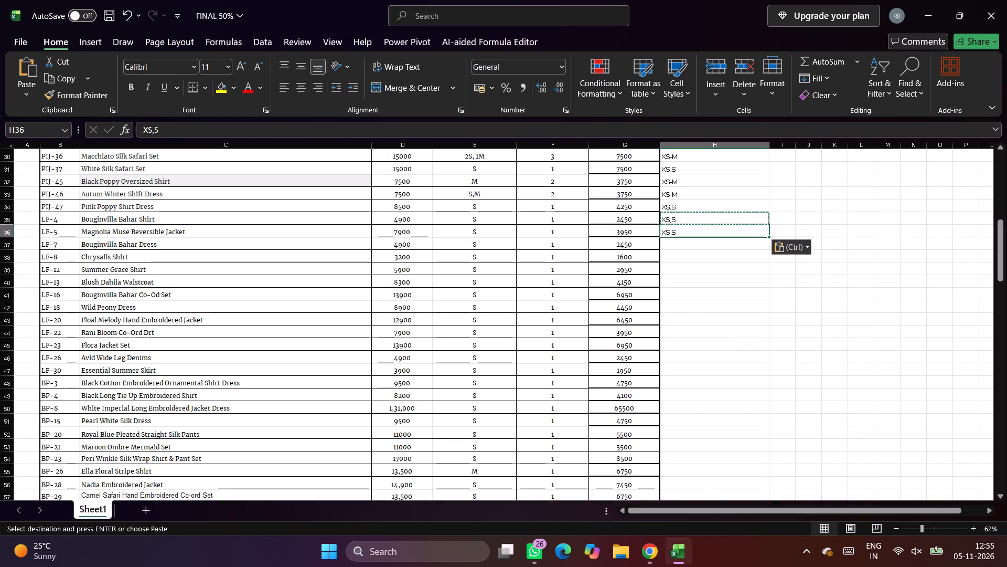
pyautogui.hotkey('ctrl', 's')
pyautogui.click(677, 245)
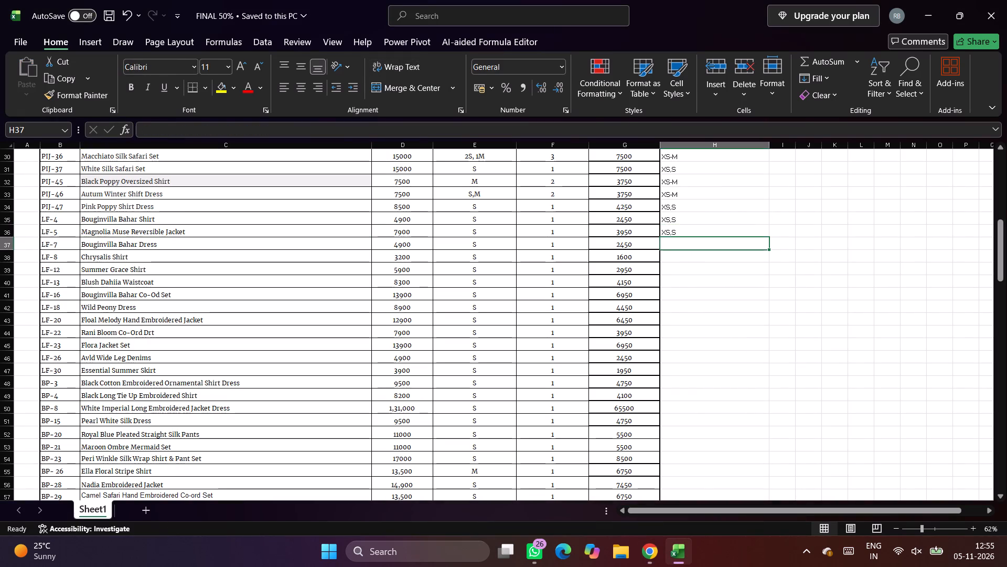
# Copy the Bouginvilla Bahar Dress name from C37, search the AVLD shop in Chrome and open its product page.
pyautogui.click(97, 243)
pyautogui.hotkey('ctrl', 'c')
pyautogui.hotkey('alt', 'Tab')
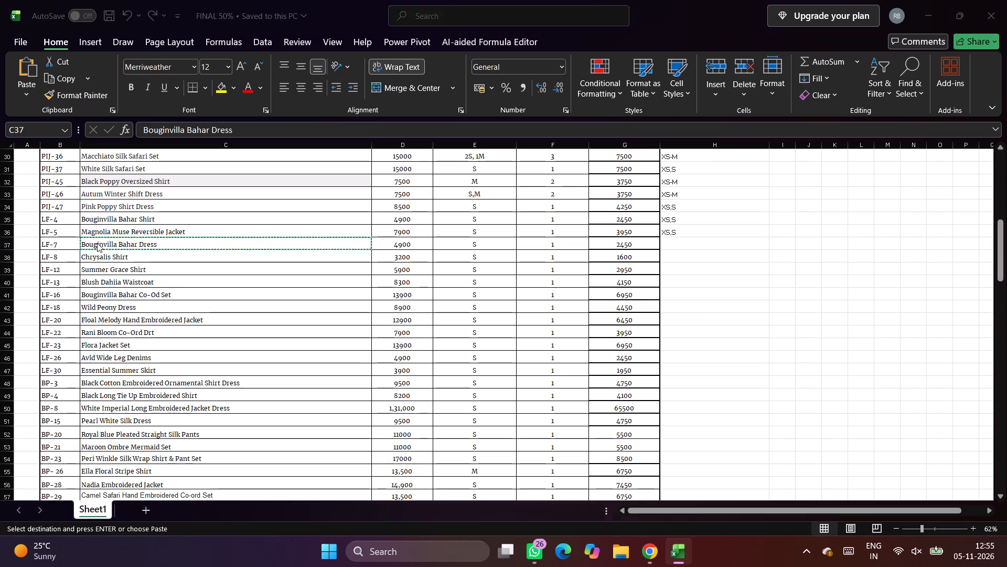
pyautogui.click(941, 129)
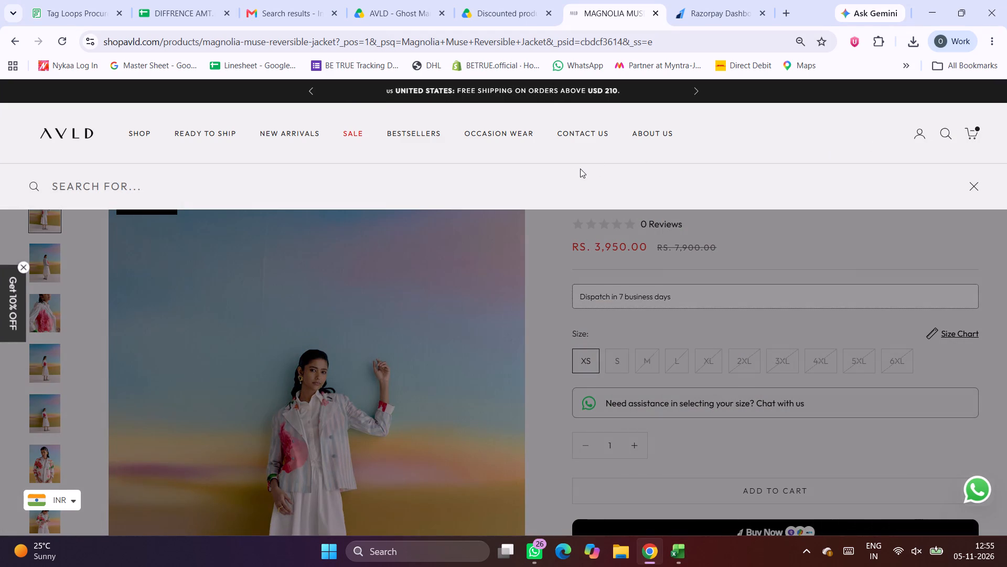
pyautogui.hotkey('ctrl', 'v')
pyautogui.click(139, 361)
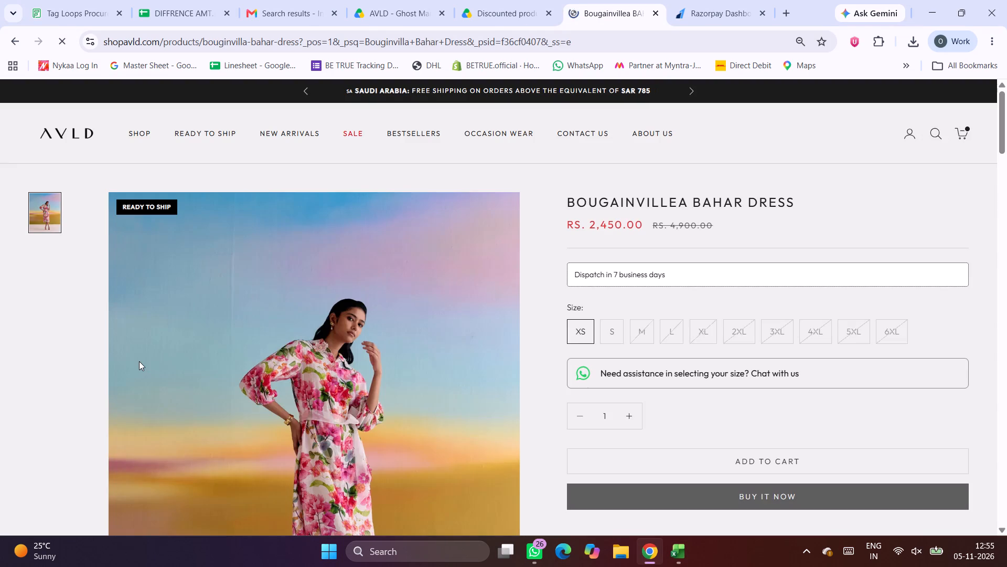
# In the Excel sale list, copy "XS,S" from H36 into H37 for the Bouginvilla Bahar Dress, save, and recheck the product page.
pyautogui.hotkey('alt', 'Tab')
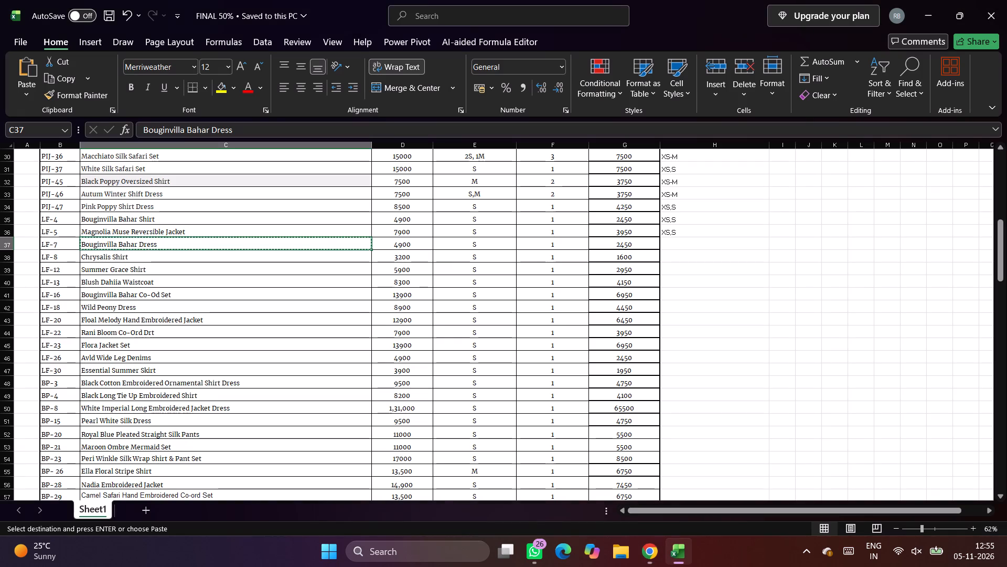
pyautogui.click(689, 231)
pyautogui.hotkey('ctrl', 'c')
pyautogui.click(676, 243)
pyautogui.hotkey('ctrl', 'v')
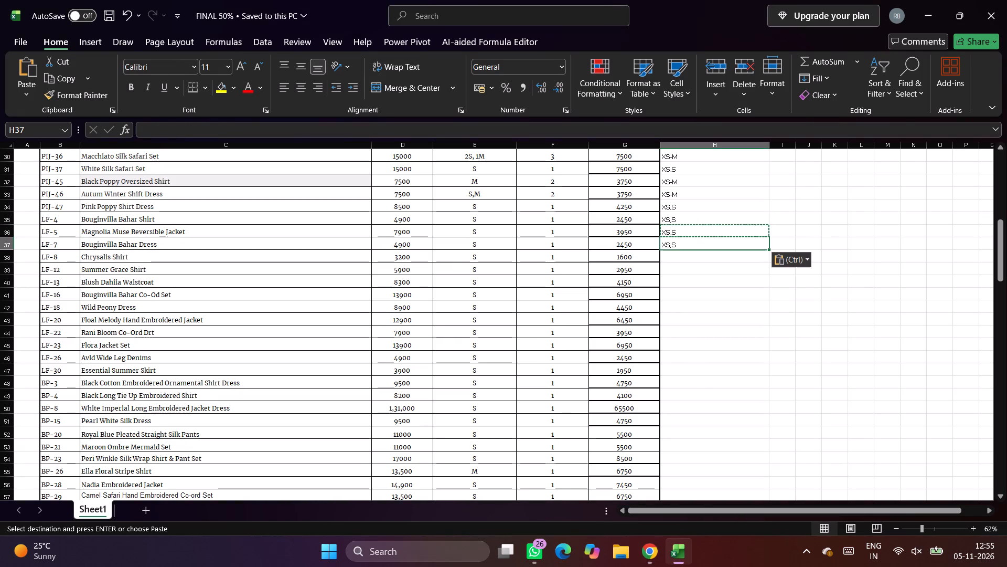
pyautogui.hotkey('ctrl', 's')
pyautogui.hotkey('alt', 'Tab')
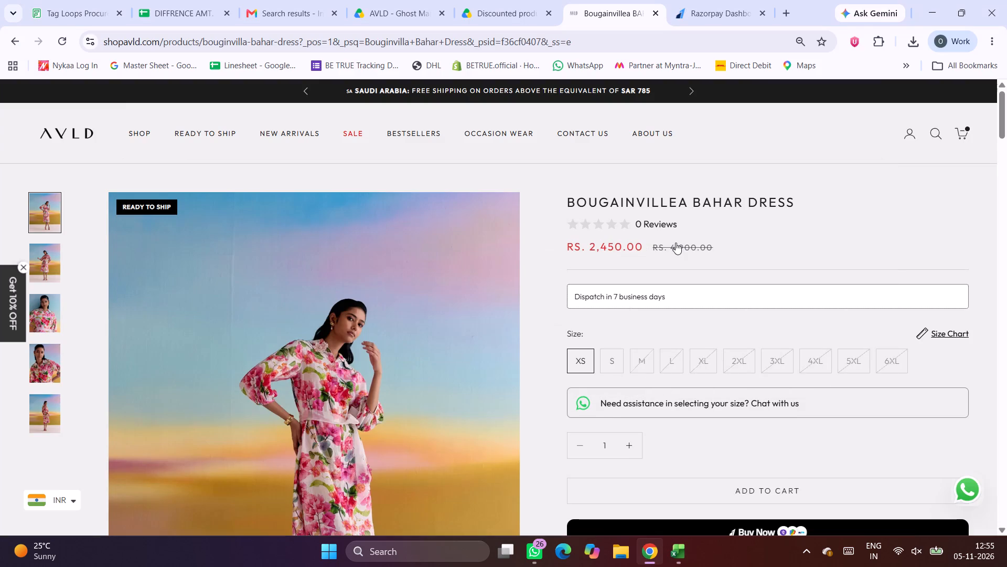
# Copy the Chrysalis Shirt name from C38 in Excel, search the AVLD shop in Chrome and open its product page.
pyautogui.hotkey('alt', 'Tab')
pyautogui.scroll(-1, 754, 340)
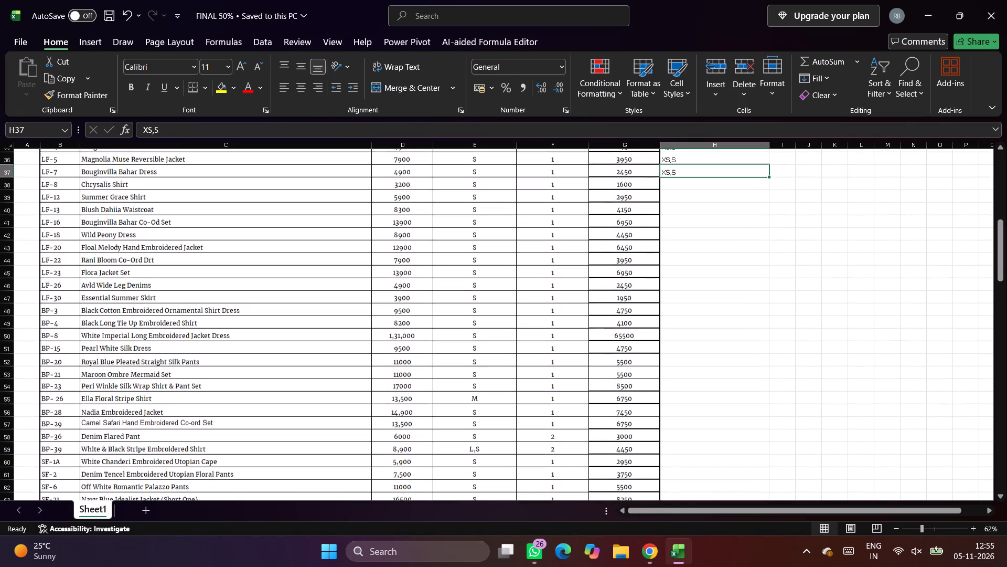
pyautogui.scroll(-1, 754, 340)
pyautogui.click(180, 172)
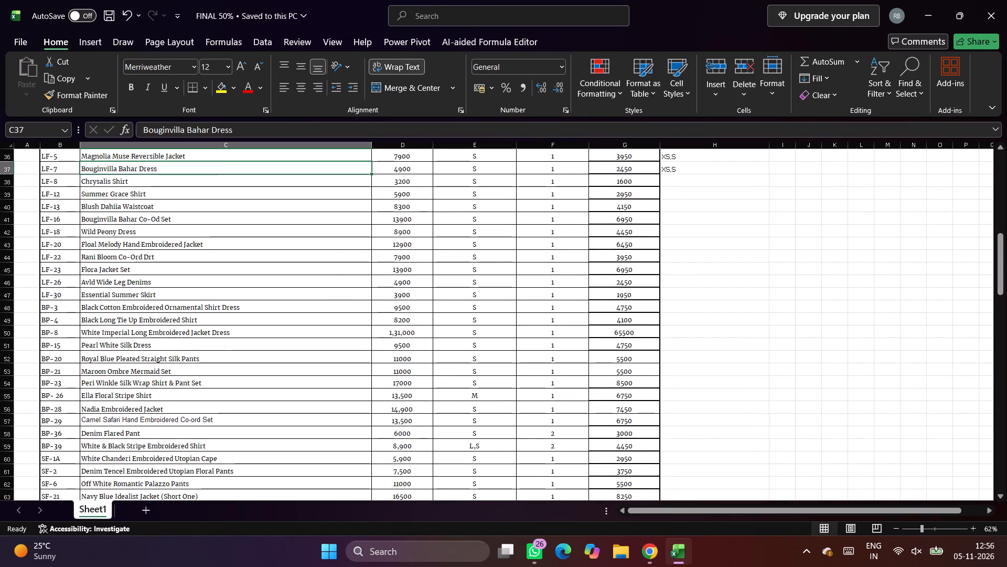
pyautogui.click(102, 181)
pyautogui.hotkey('ctrl', 'c')
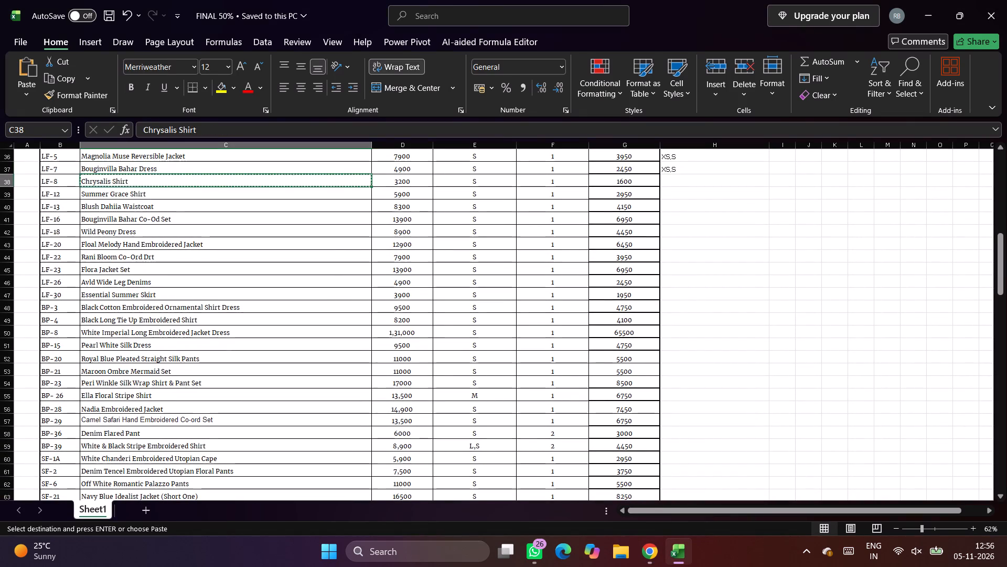
pyautogui.hotkey('alt', 'Tab')
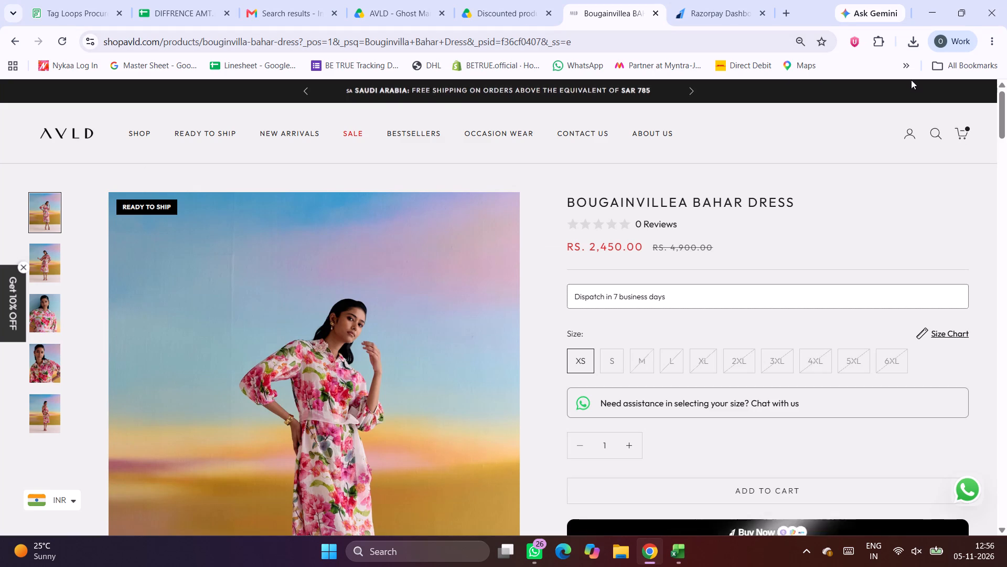
pyautogui.click(931, 129)
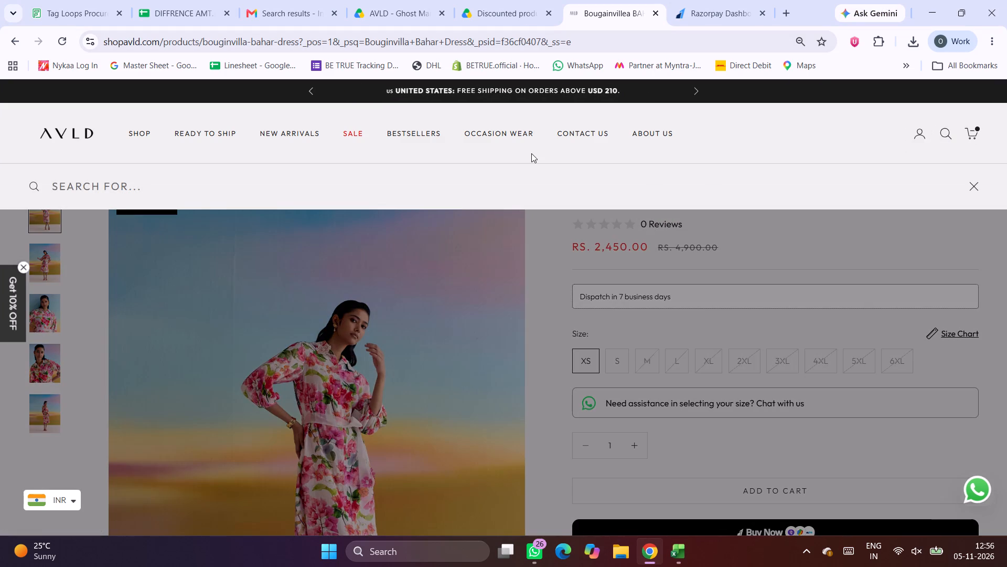
pyautogui.hotkey('ctrl', 'v')
pyautogui.click(75, 377)
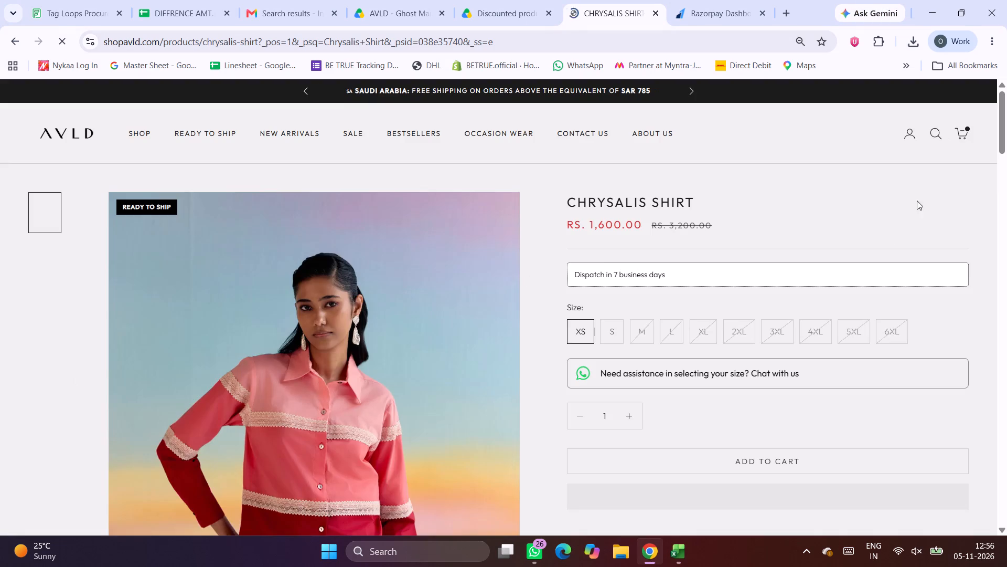
# In the Excel sale list, copy "XS,S" from H37 into H38 for the Chrysalis Shirt.
pyautogui.hotkey('alt', 'Tab')
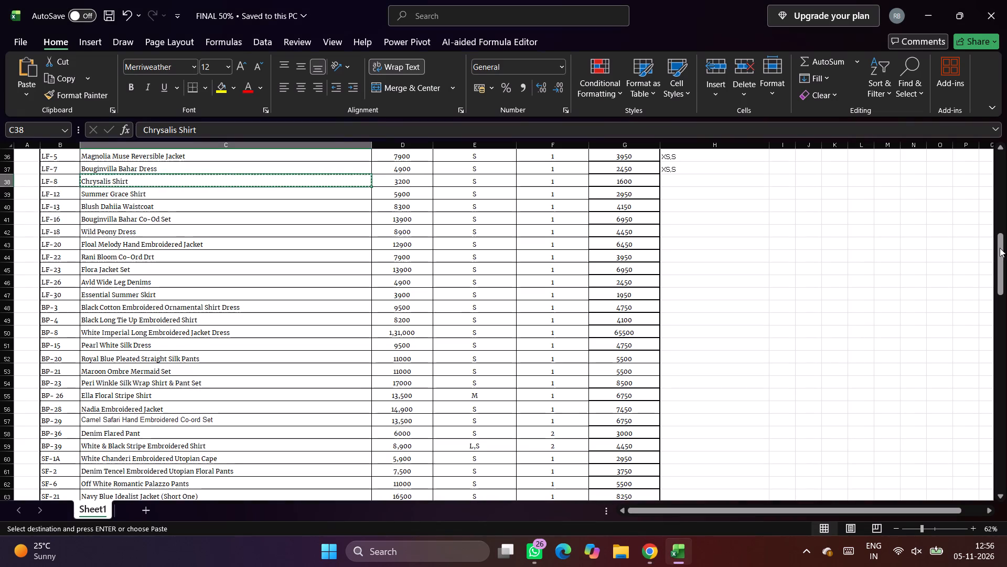
pyautogui.click(676, 182)
pyautogui.click(673, 164)
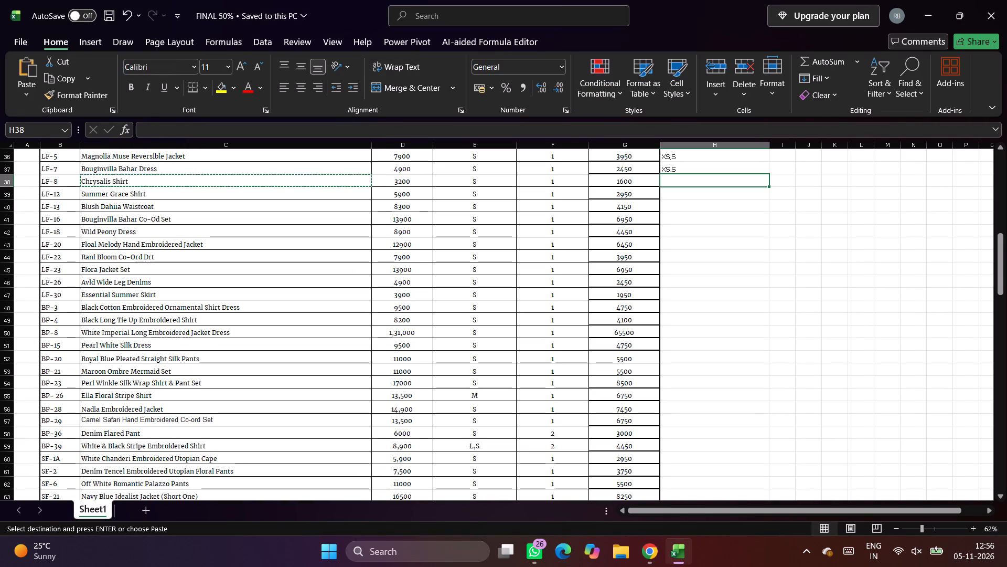
pyautogui.hotkey('ctrl', 'c')
pyautogui.click(662, 181)
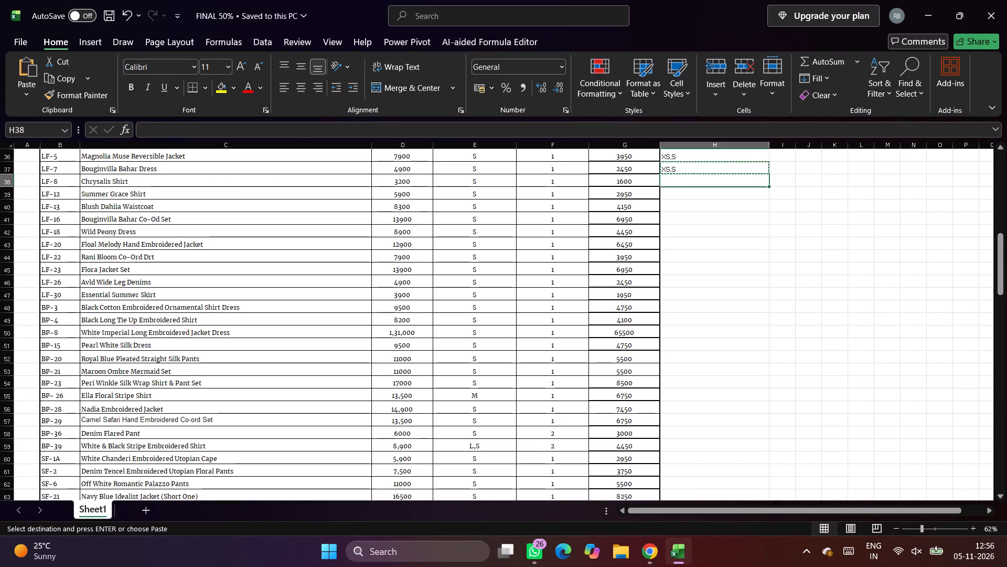
pyautogui.hotkey('ctrl', 'v')
pyautogui.click(703, 192)
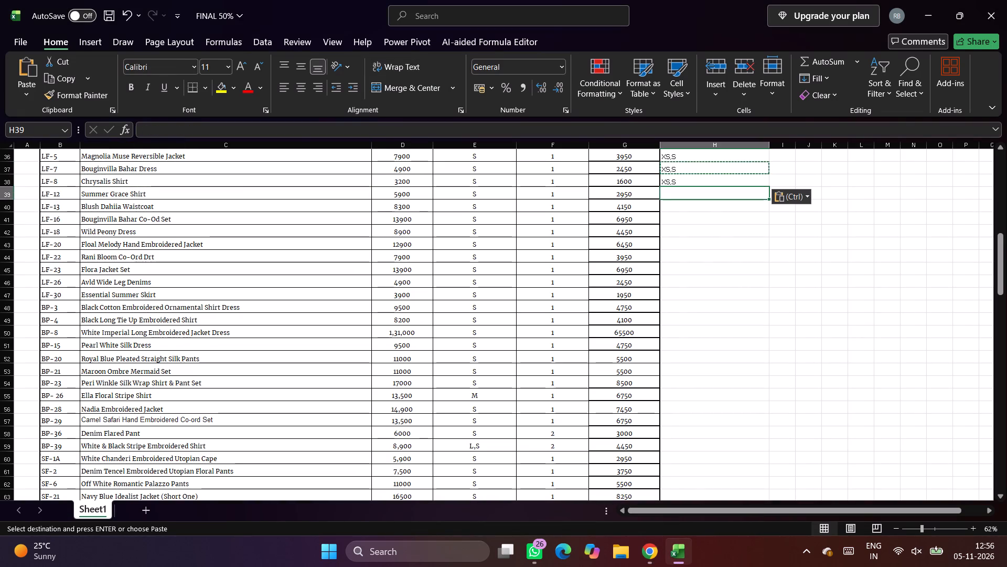
# Copy the Summer Grace Shirt name from C39, search the AVLD shop in Chrome and open its product page.
pyautogui.click(116, 191)
pyautogui.hotkey('ctrl', 'c')
pyautogui.hotkey('alt', 'Tab')
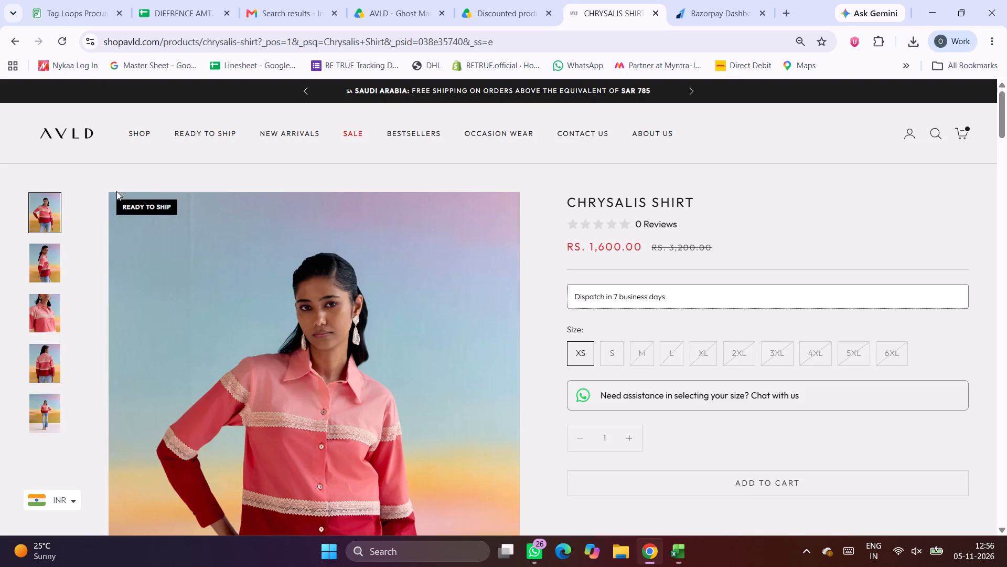
pyautogui.click(935, 129)
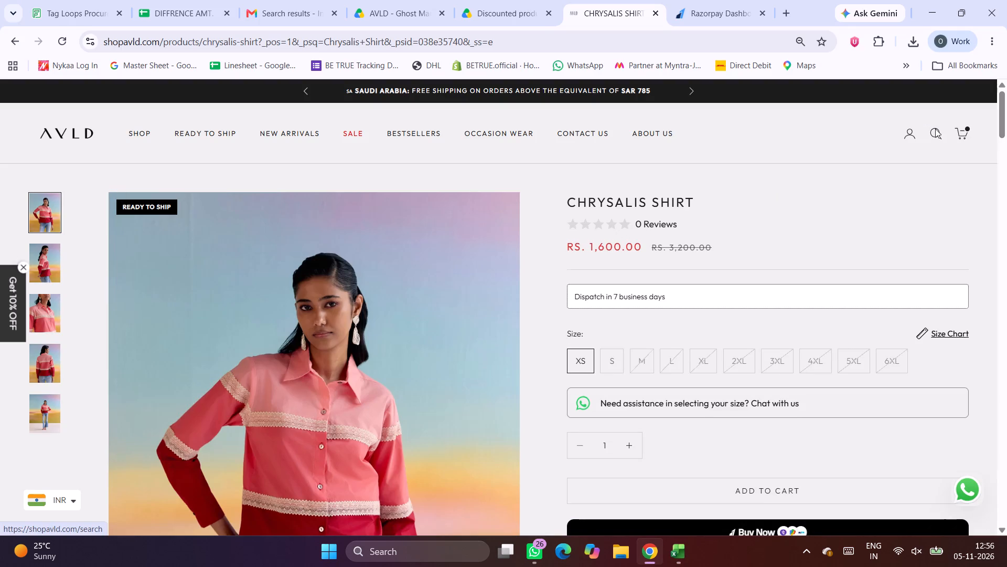
pyautogui.hotkey('ctrl', 'v')
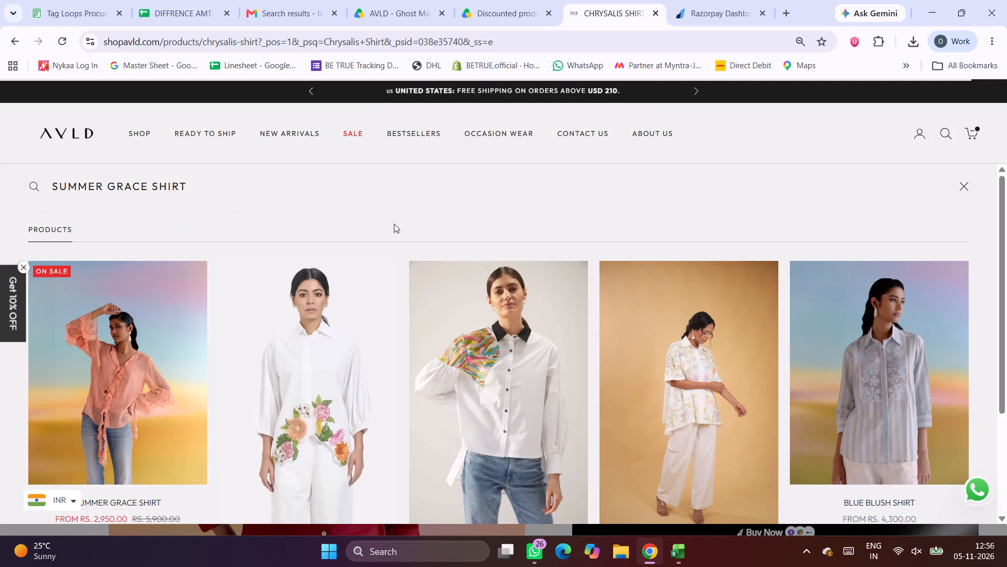
pyautogui.click(100, 433)
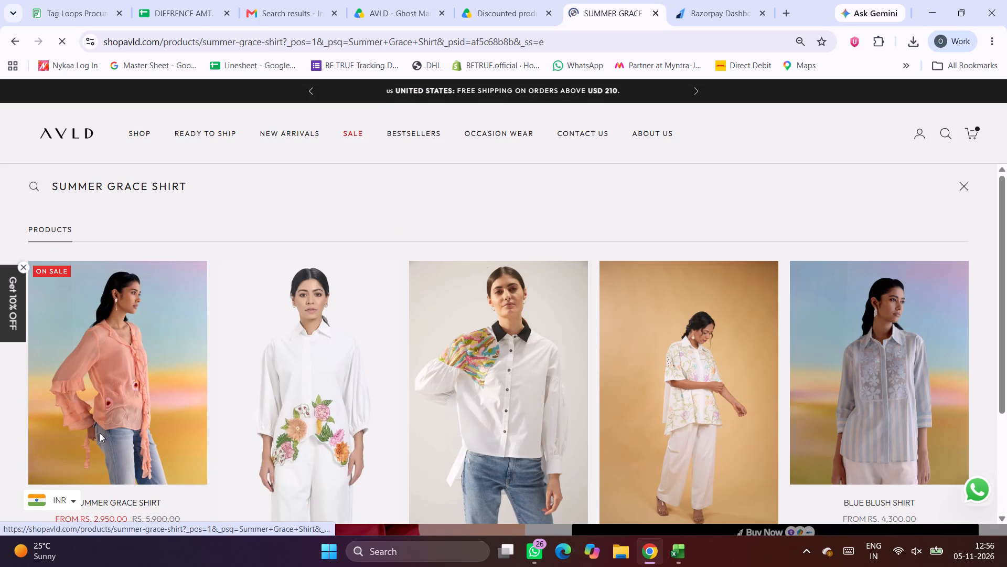
# In the Excel sale list, fill "XS,S" down from H38 into H39 for the Summer Grace Shirt and save the workbook.
pyautogui.hotkey('alt', 'Tab')
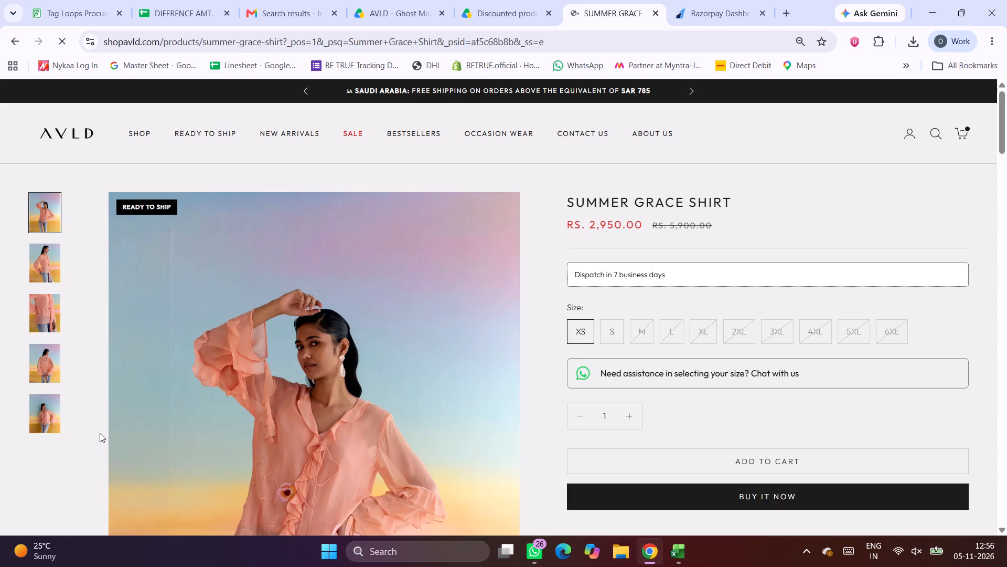
pyautogui.click(681, 194)
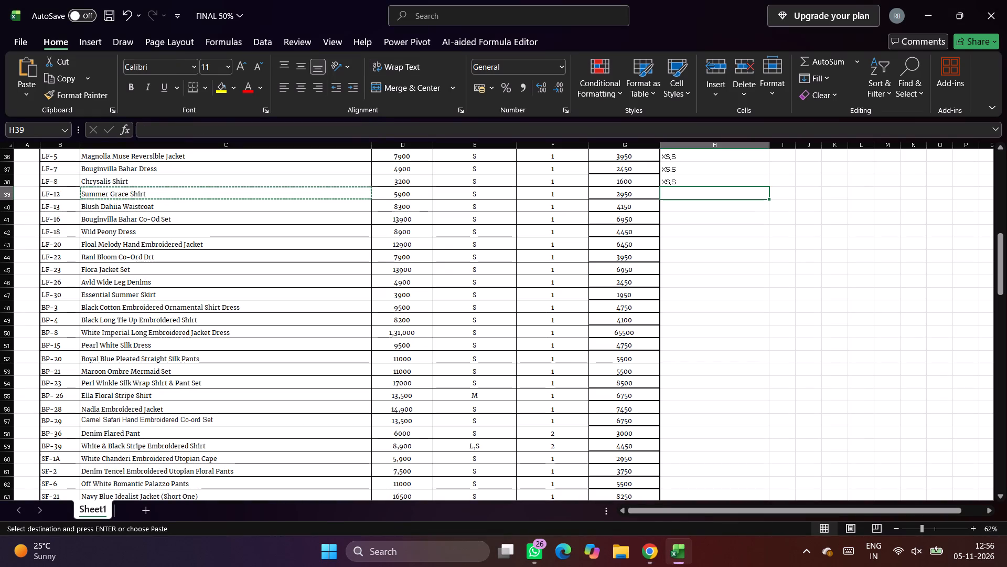
pyautogui.hotkey('ctrl', 'd')
pyautogui.click(697, 208)
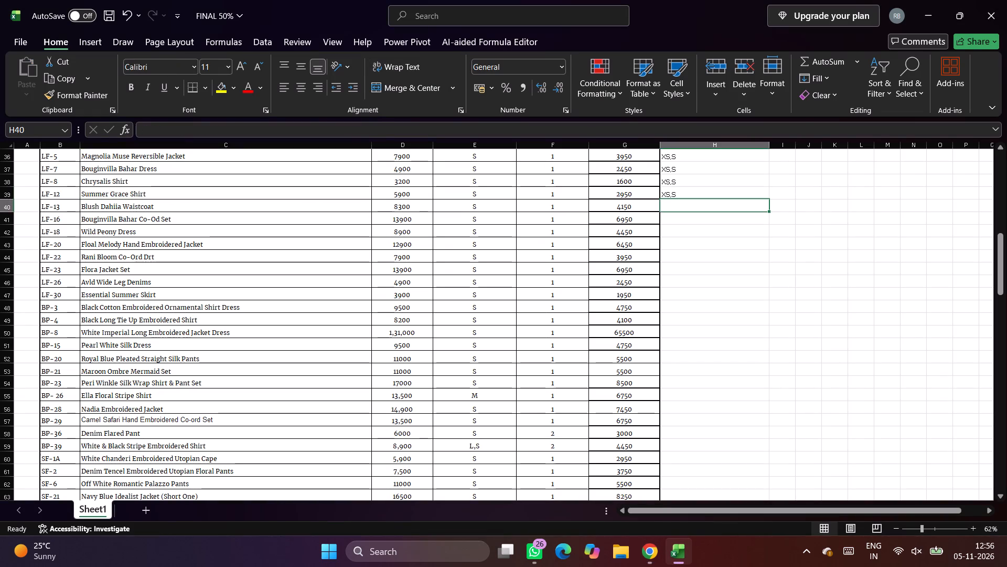
pyautogui.hotkey('ctrl', 's')
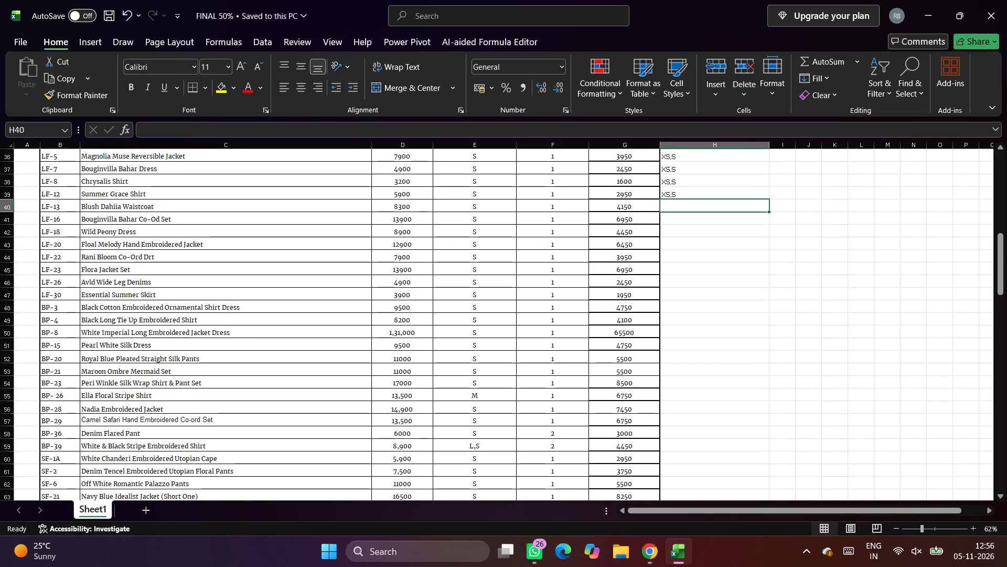
# Copy the Blush Dahiia Waistcoat name from C40, search the AVLD shop in Chrome and open the Blush Dahlia Waistcoat page.
pyautogui.click(115, 205)
pyautogui.hotkey('ctrl', 'c')
pyautogui.hotkey('alt', 'Tab')
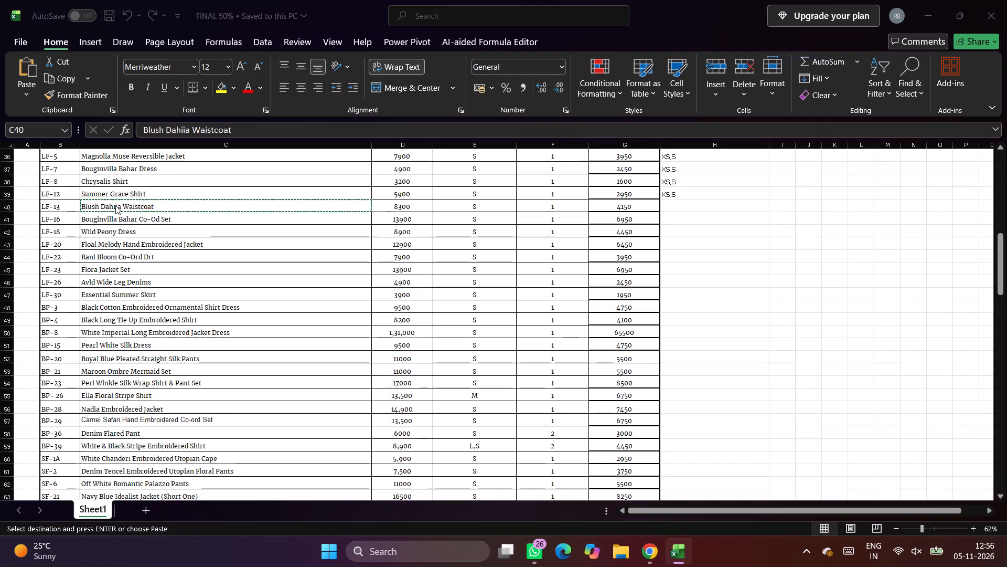
pyautogui.click(935, 136)
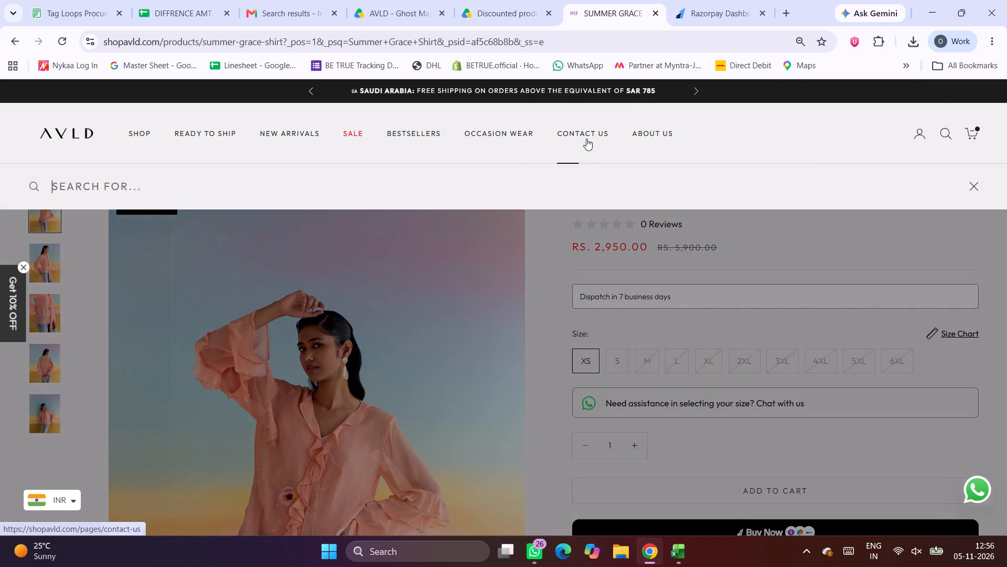
pyautogui.hotkey('ctrl', 'v')
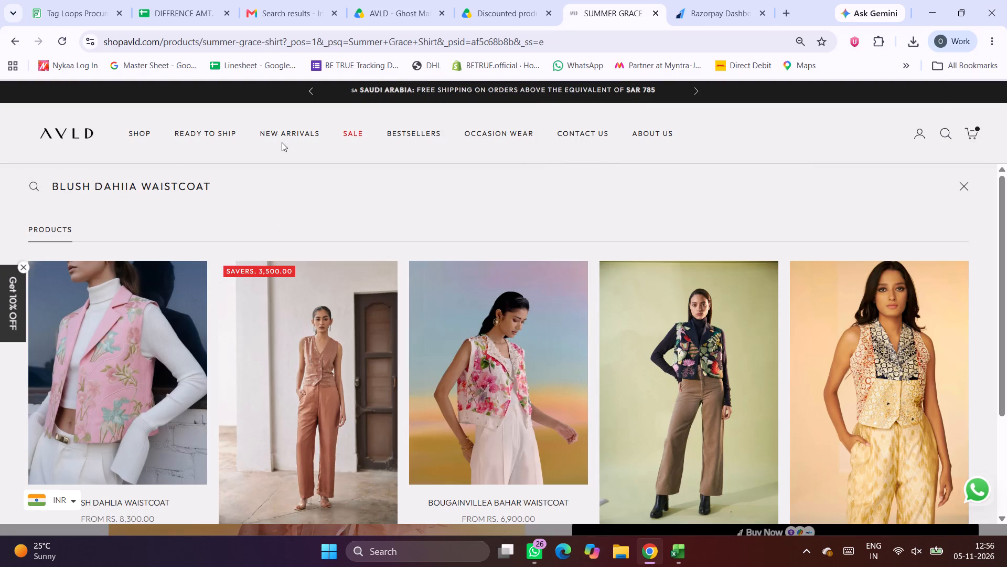
pyautogui.click(141, 403)
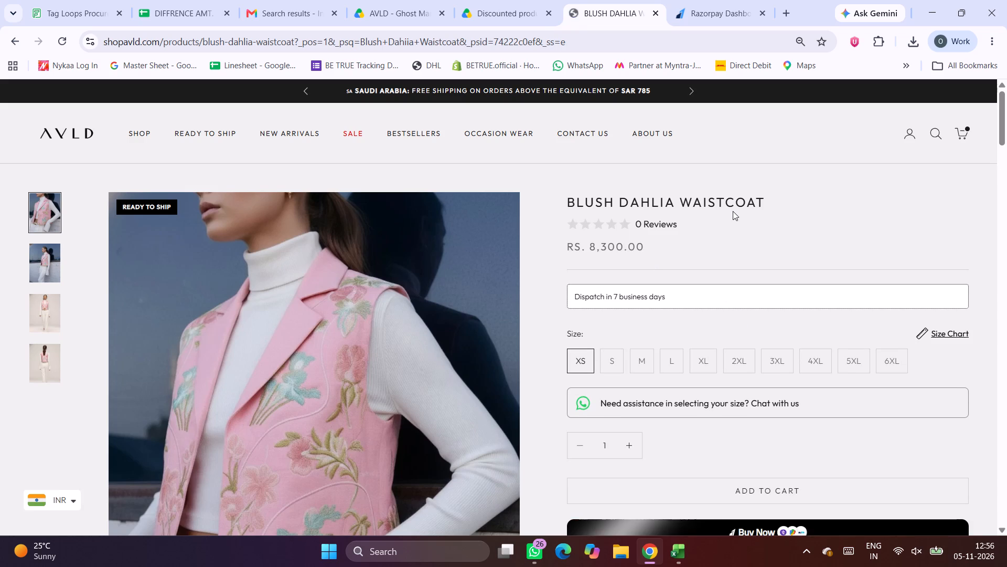
# In the Excel sale list, enter "XS-6XL" in H40 for the Blush Dahiia Waistcoat and save the workbook.
pyautogui.hotkey('alt', 'Tab')
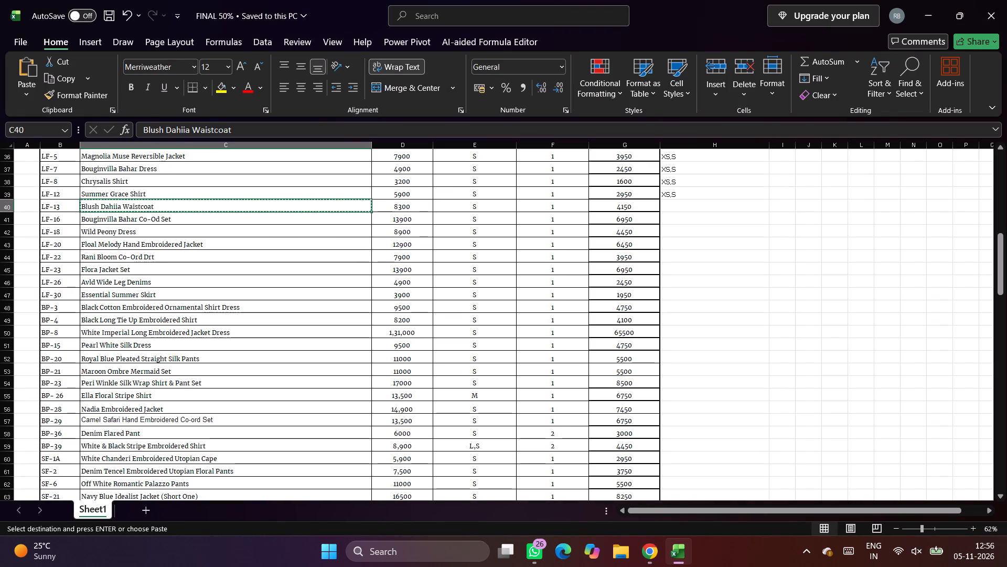
pyautogui.click(10, 209)
pyautogui.click(0, 209)
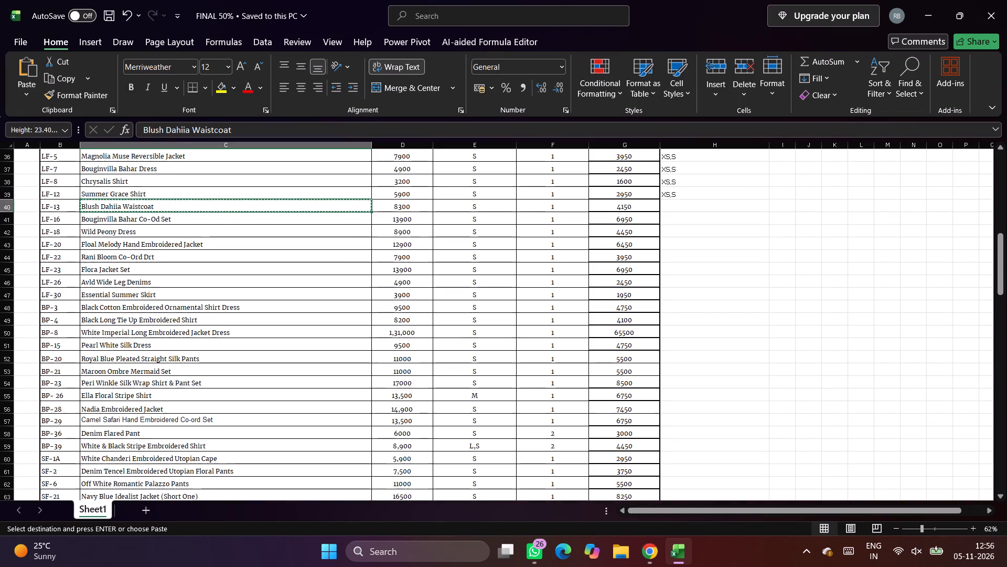
pyautogui.click(2, 207)
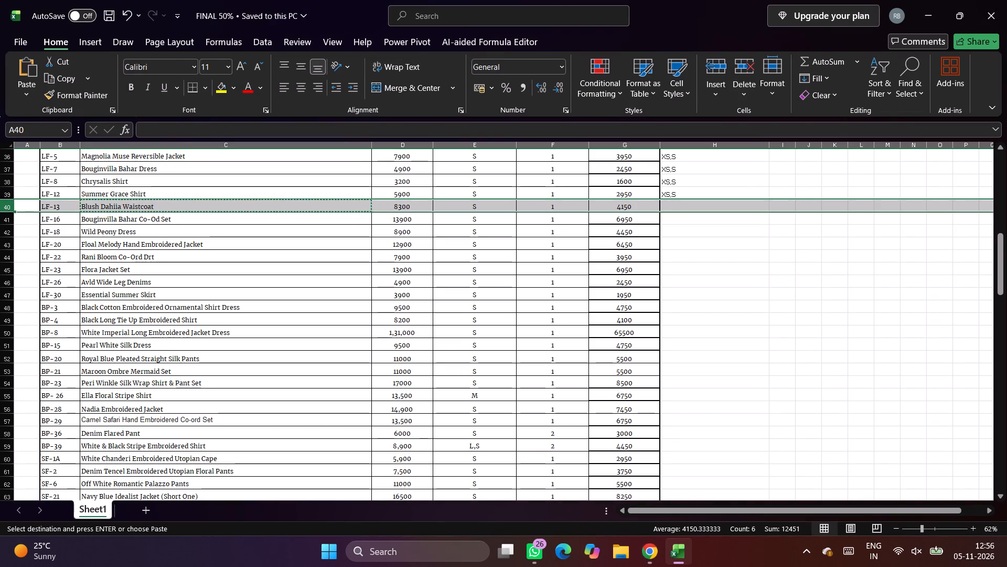
pyautogui.click(694, 204)
pyautogui.write('XS-')
pyautogui.write('6XL')
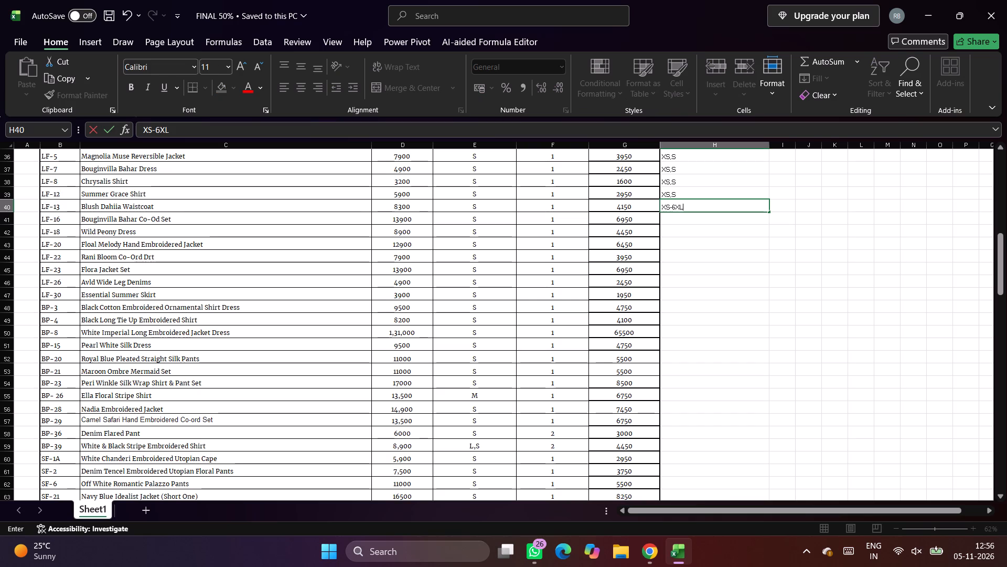
pyautogui.click(691, 232)
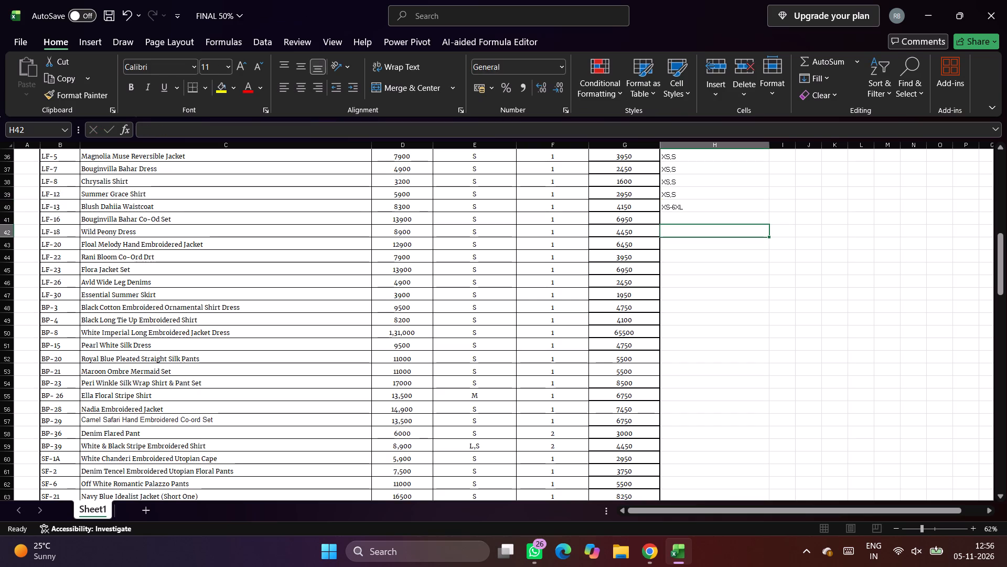
pyautogui.hotkey('ctrl', 's')
pyautogui.click(678, 212)
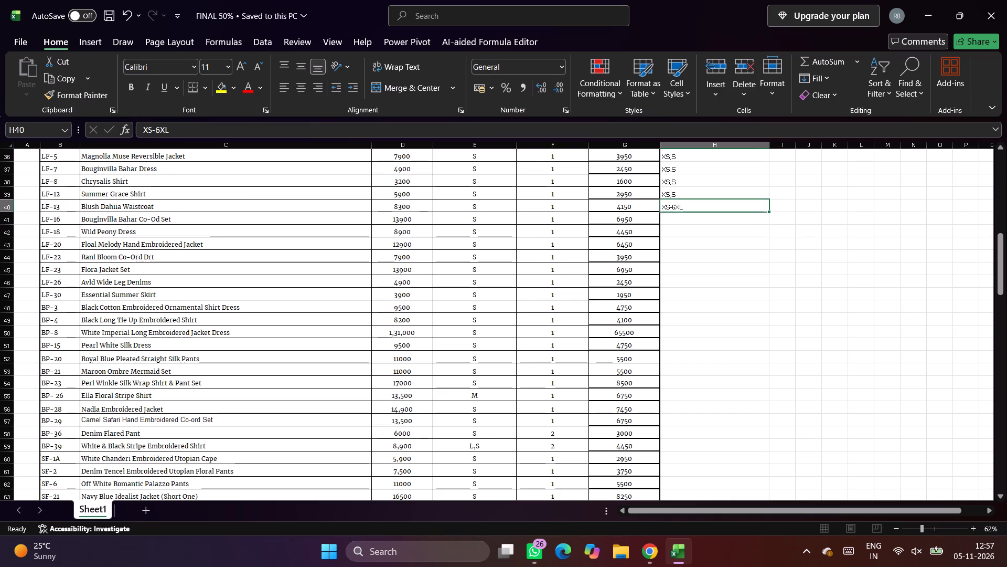
# Copy the Bouginvilla Bahar Co-Od Set name from C41, search the AVLD shop in Chrome and open the Bougainvillea Bahar Co-ord Set page.
pyautogui.click(654, 223)
pyautogui.click(685, 218)
pyautogui.scroll(-1, 685, 218)
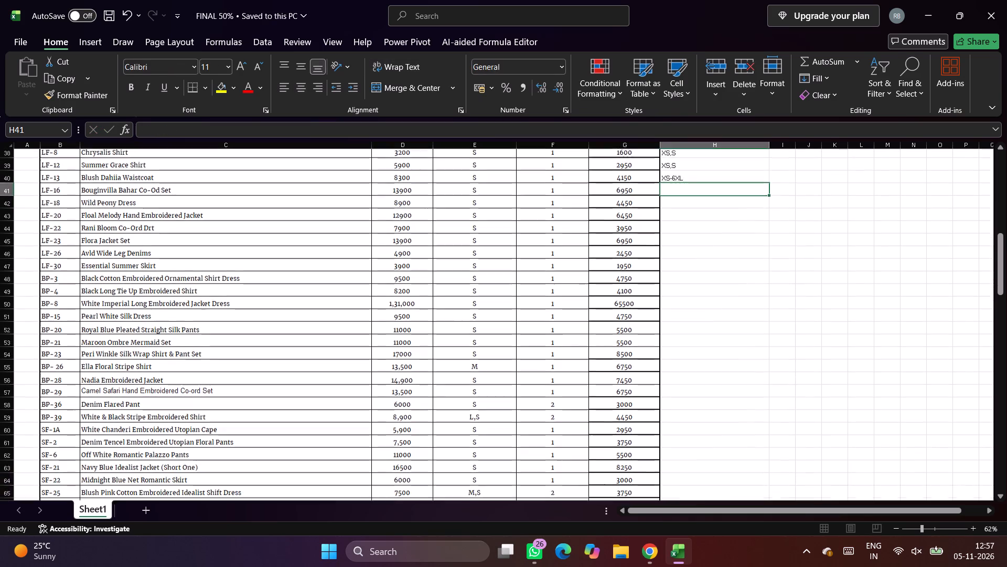
pyautogui.scroll(-1, 685, 218)
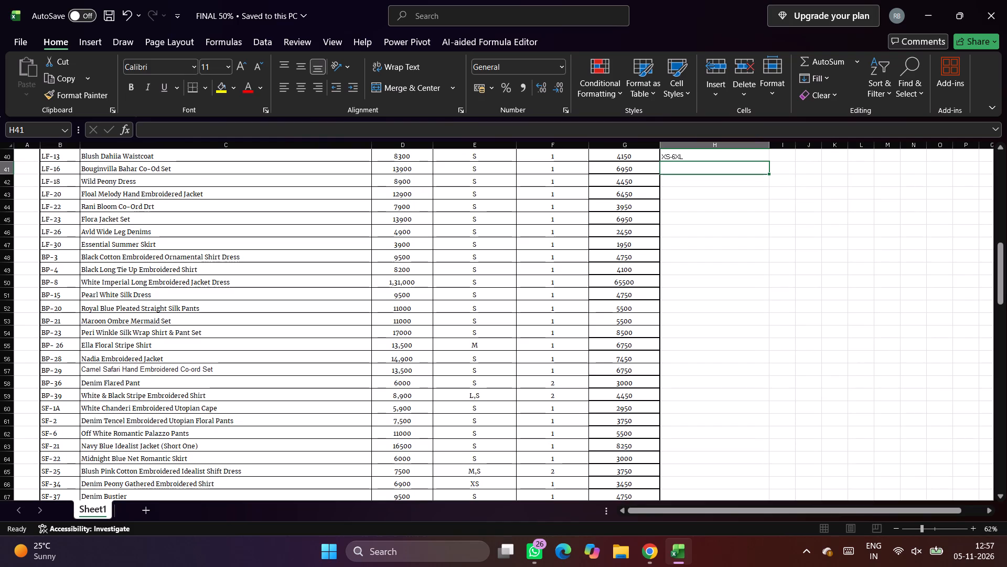
pyautogui.click(104, 167)
pyautogui.hotkey('ctrl', 'c')
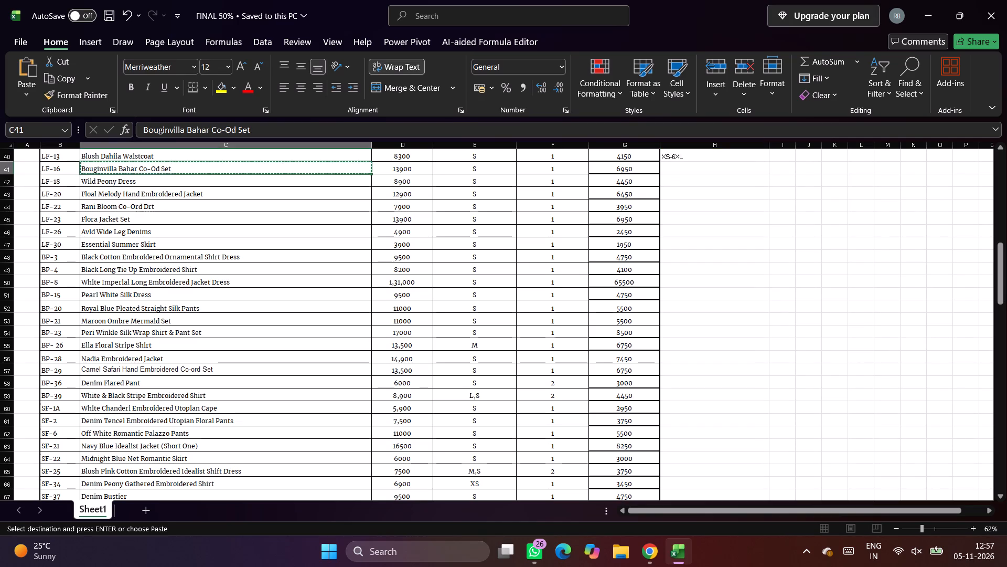
pyautogui.hotkey('alt', 'Tab')
pyautogui.click(944, 128)
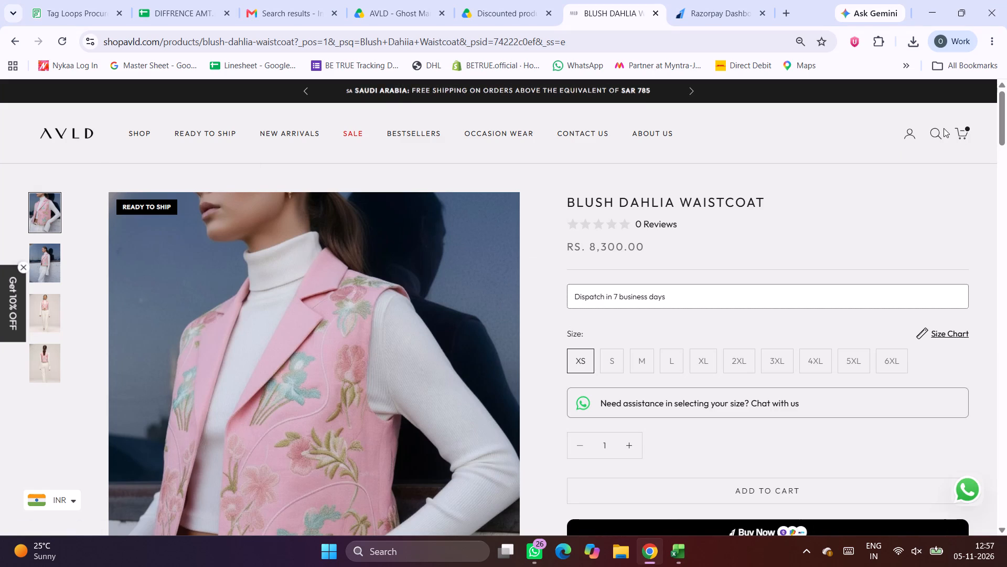
pyautogui.click(934, 136)
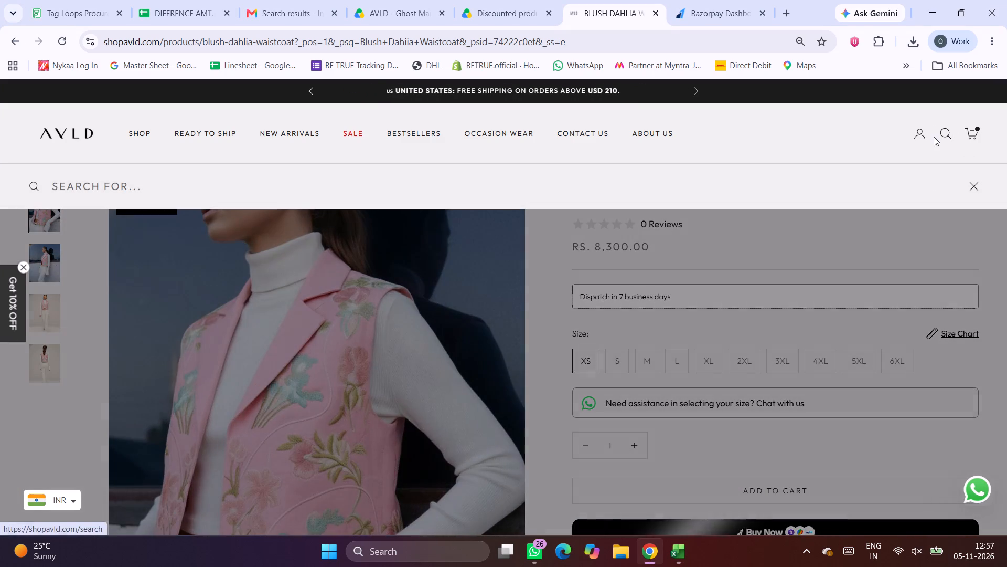
pyautogui.hotkey('ctrl', 'v')
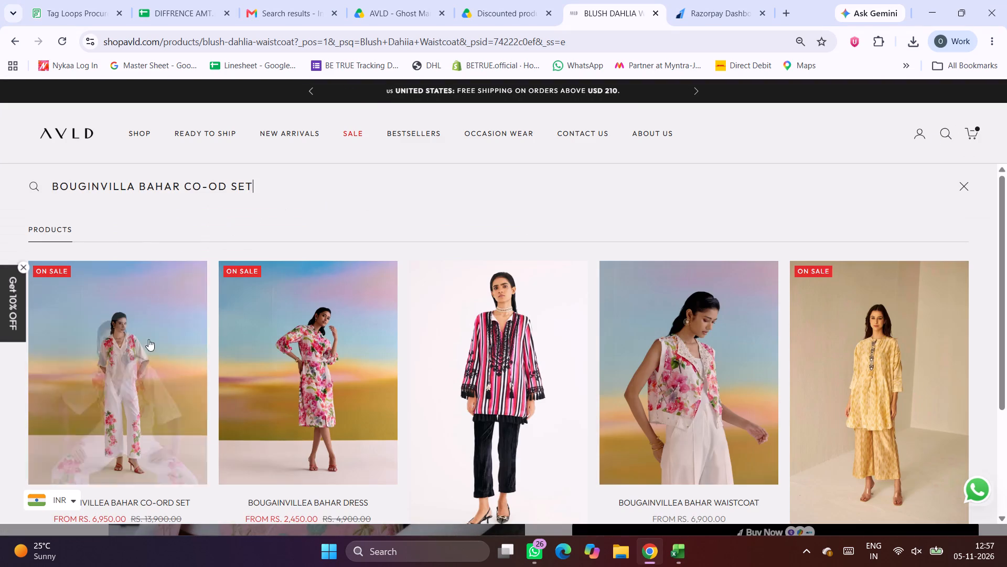
pyautogui.click(144, 352)
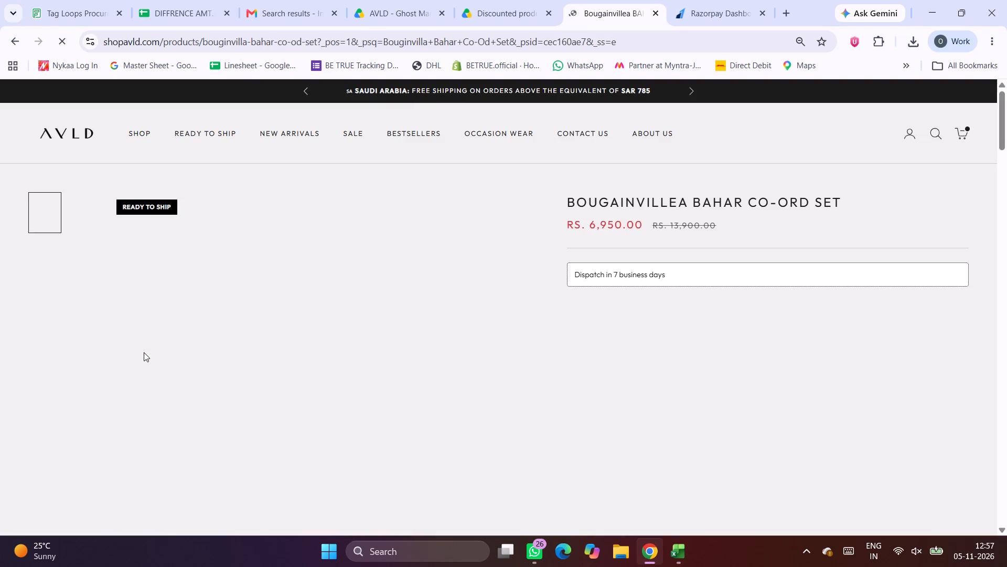
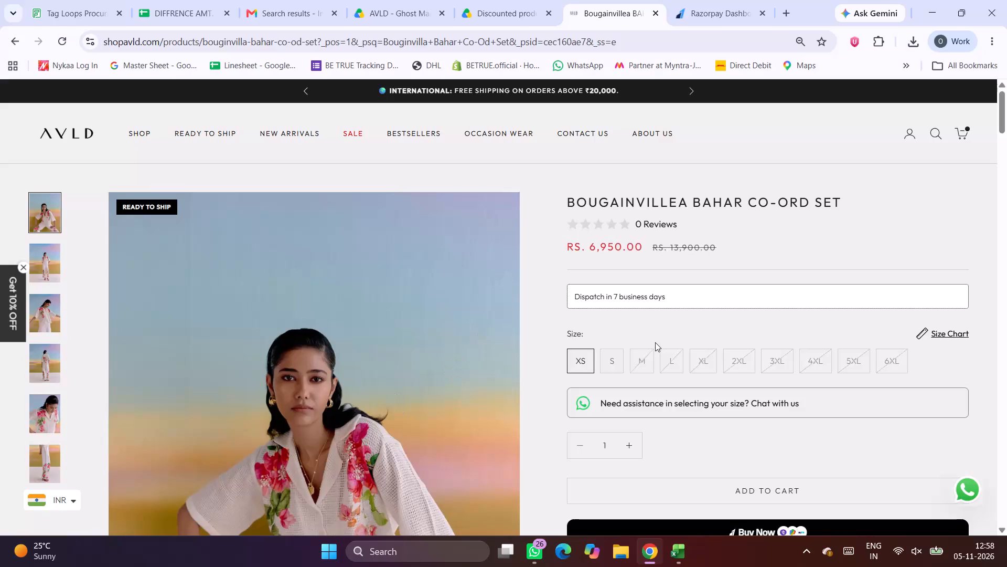
# In the Excel sale list, enter "XS ,S" in H41 for the Bouginvilla Bahar Co-Od Set and save the workbook.
pyautogui.hotkey('alt', 'Tab')
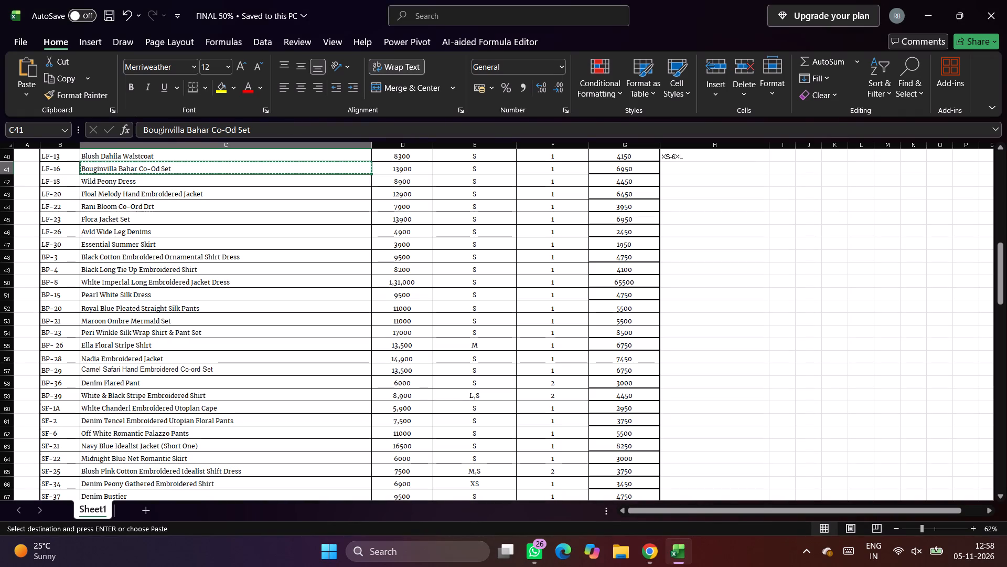
pyautogui.click(664, 169)
pyautogui.hotkey('alt', 'Tab')
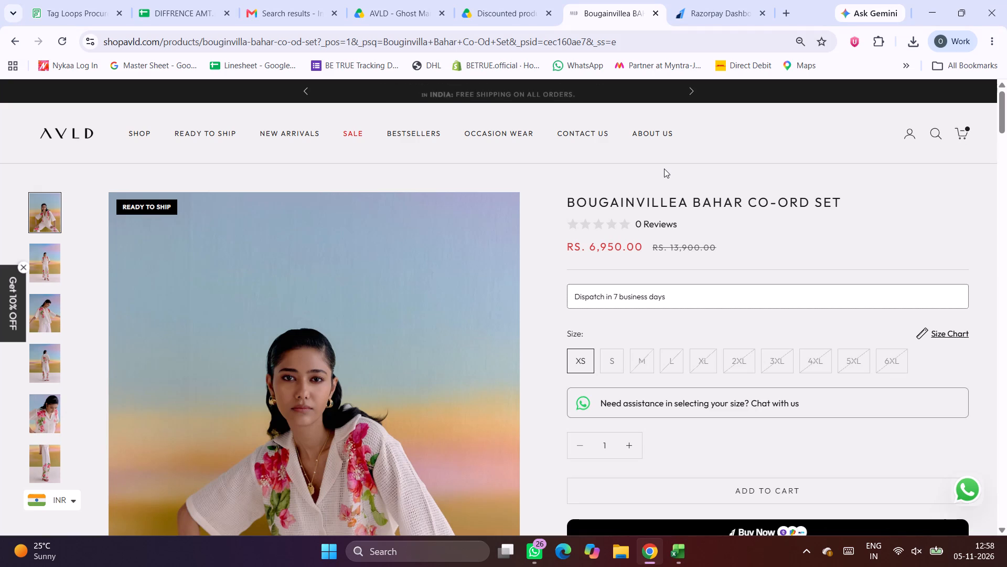
pyautogui.hotkey('alt', 'Tab')
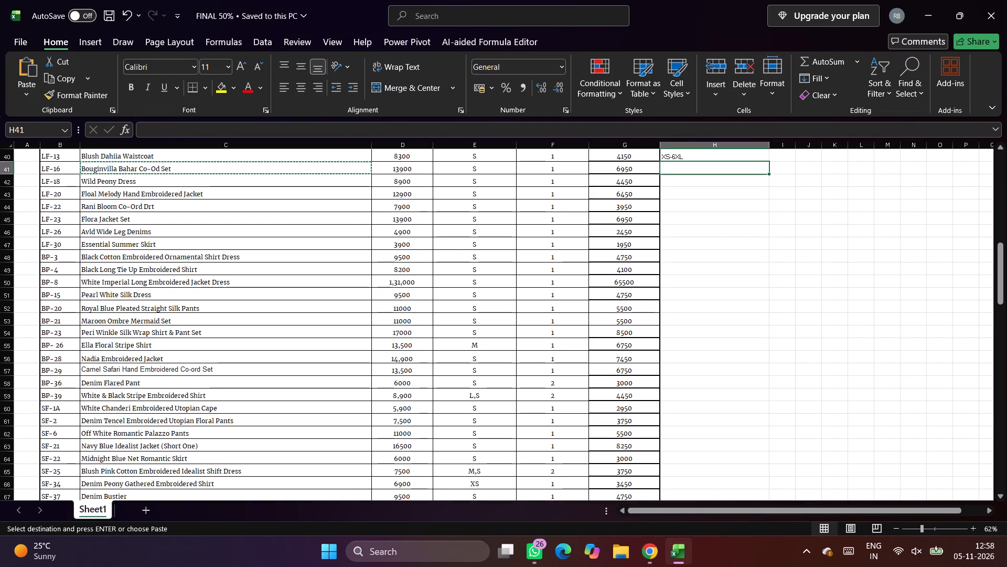
pyautogui.write('XS')
pyautogui.press('space')
pyautogui.write(',S')
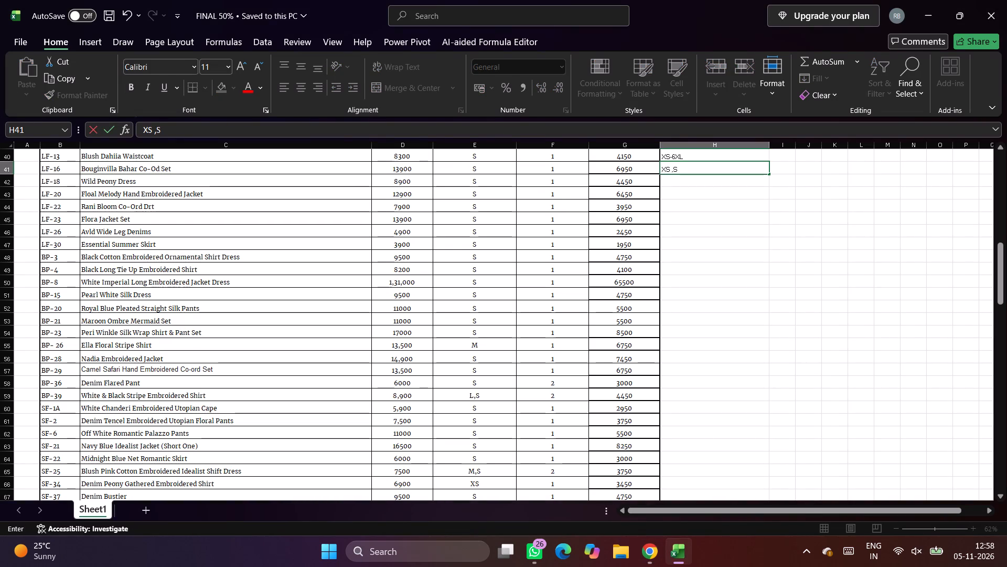
pyautogui.click(720, 183)
pyautogui.hotkey('ctrl', 's')
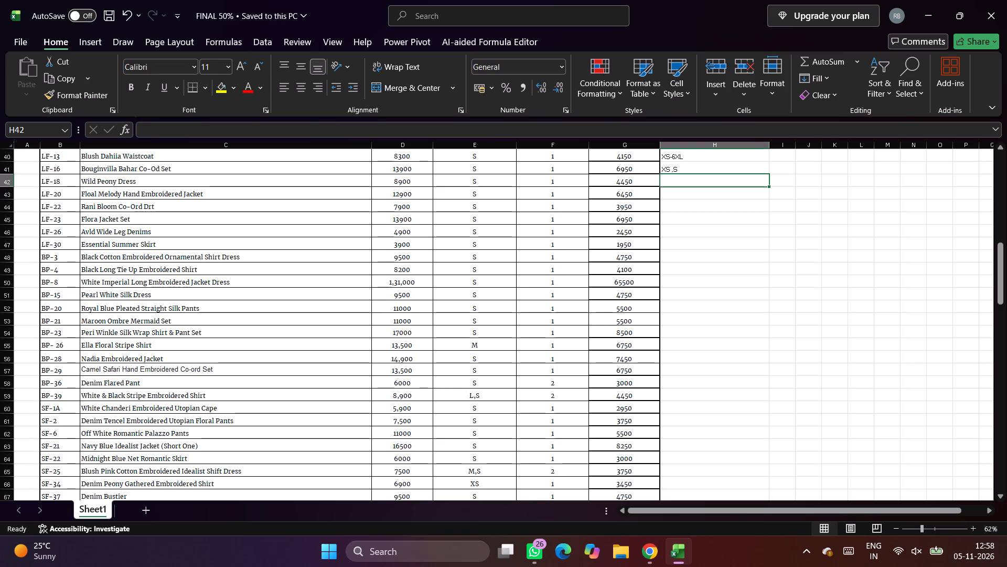
# Copy the Wild Peony Dress name from C42, search the AVLD shop in Chrome and open the Wild Peony Dress page.
pyautogui.click(100, 182)
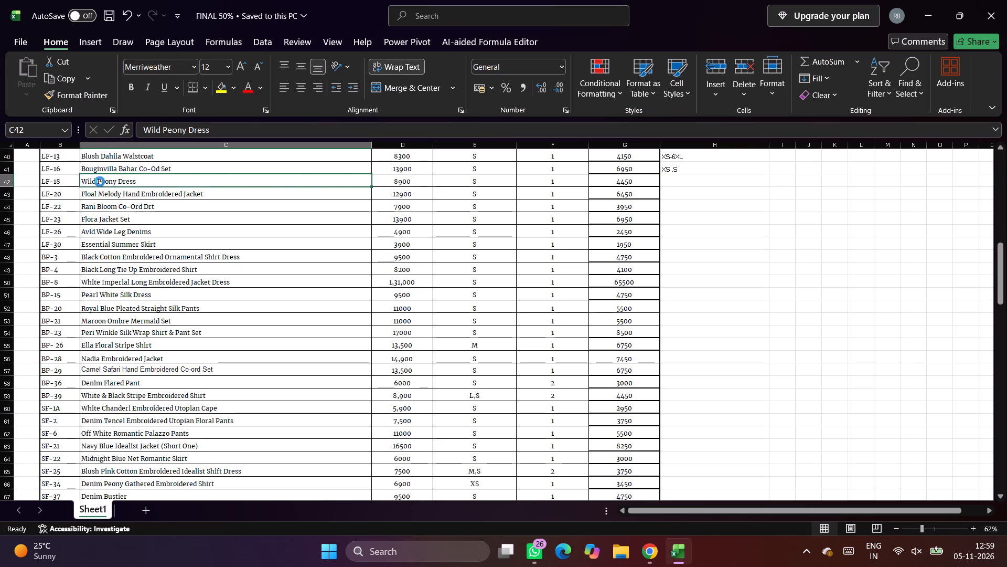
pyautogui.hotkey('ctrl', 'c')
pyautogui.hotkey('alt', 'Tab')
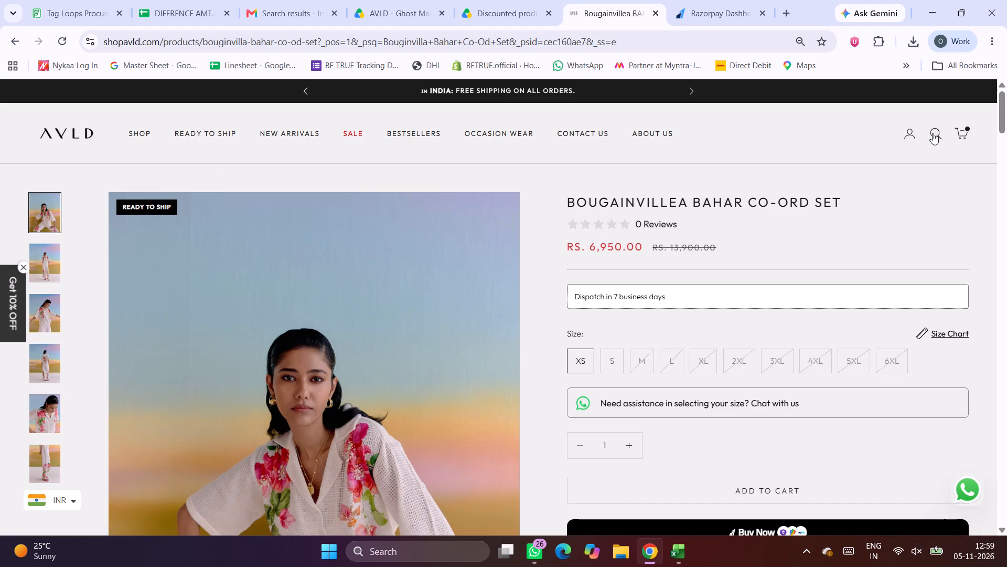
pyautogui.click(937, 130)
pyautogui.hotkey('ctrl', 'v')
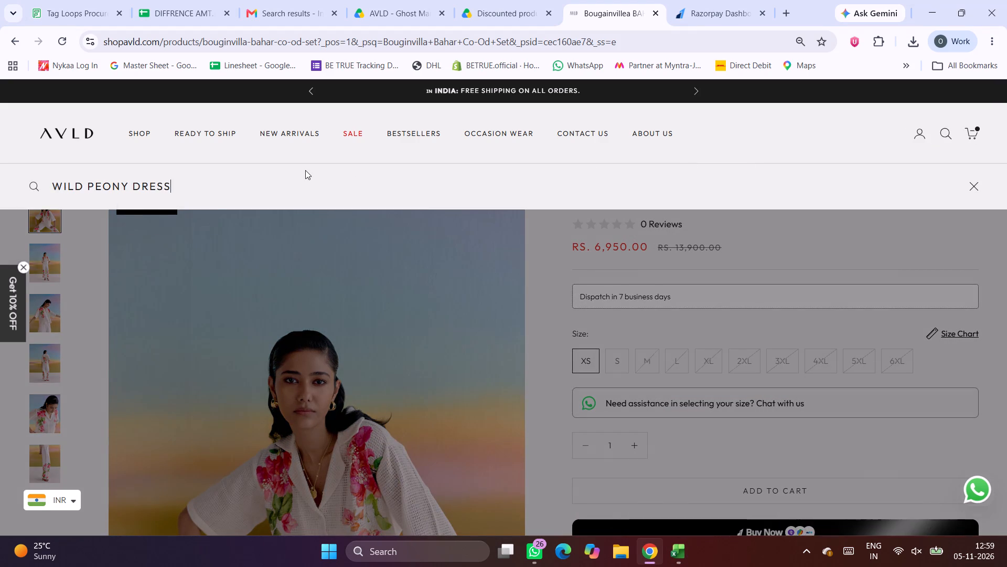
pyautogui.click(291, 407)
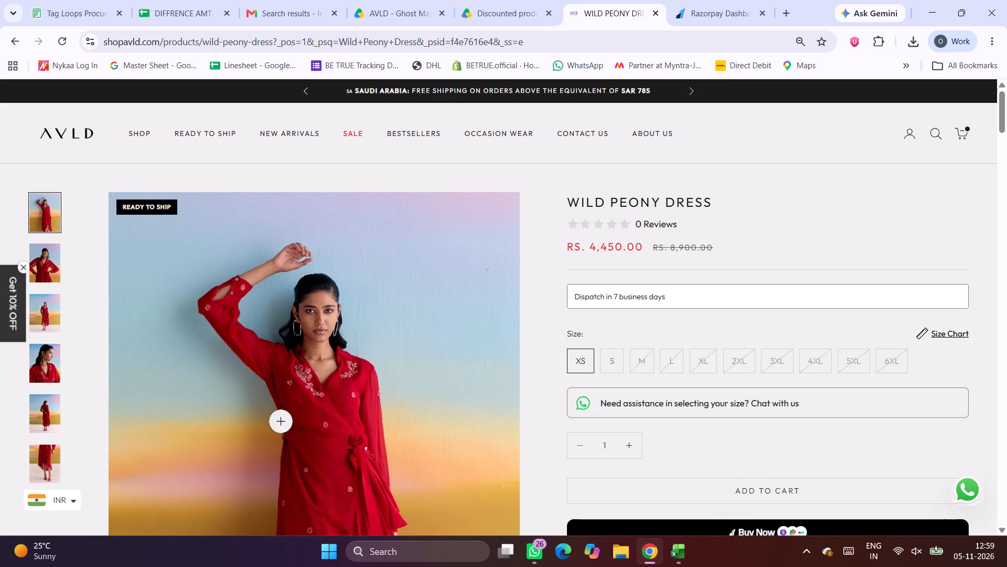
# In the Excel sale list, fill "XS ,S" down from H41 into H42 for the Wild Peony Dress and save the workbook.
pyautogui.hotkey('alt', 'Tab')
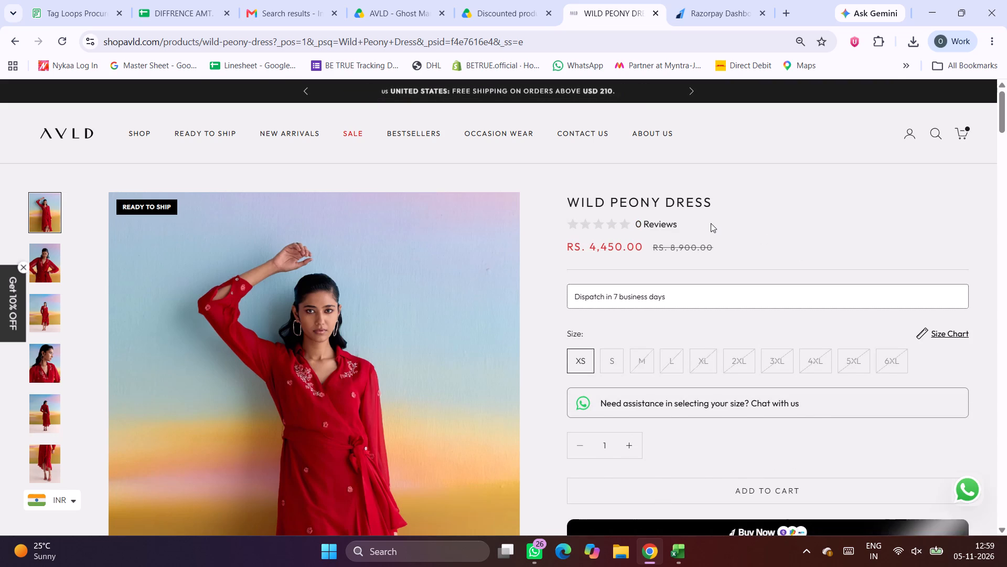
pyautogui.click(687, 185)
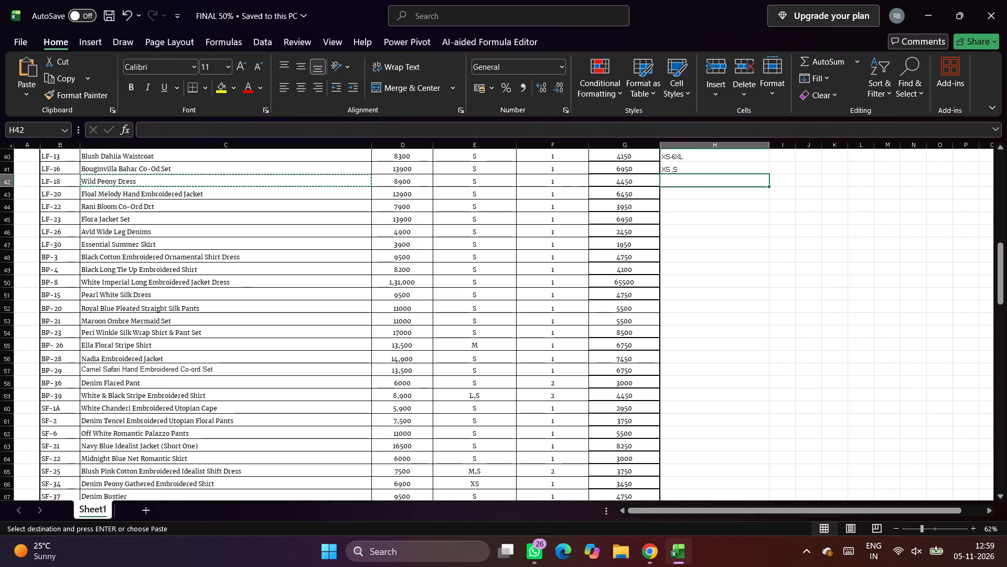
pyautogui.hotkey('ctrl', 'd')
pyautogui.hotkey('ctrl', 's')
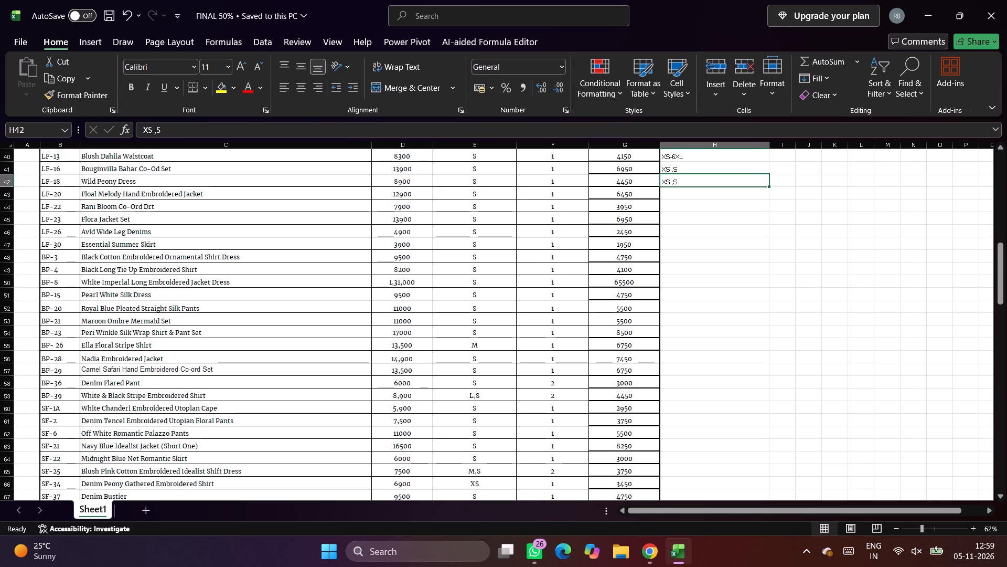
pyautogui.click(678, 191)
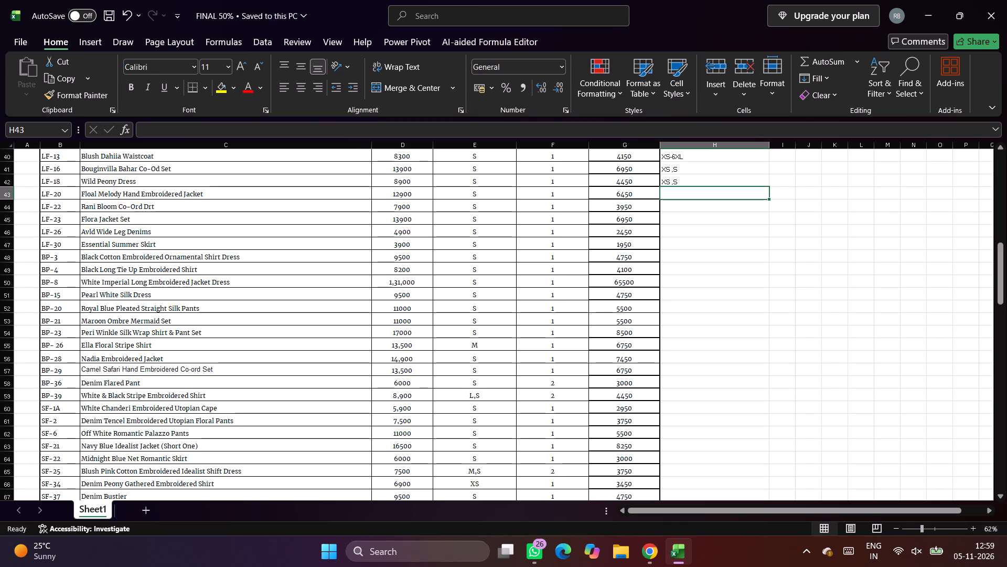
# Copy the Floal Melody Hand Embroidered Jacket name from C43, search the AVLD shop in Chrome and open the Floral Melody Hand Embroidered Jacket page.
pyautogui.click(123, 195)
pyautogui.hotkey('ctrl', 'c')
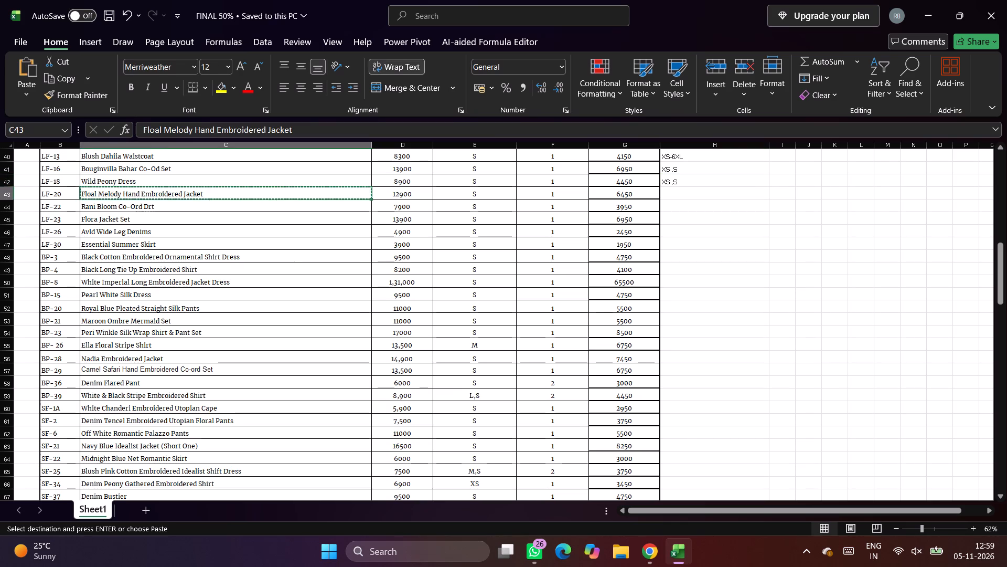
pyautogui.hotkey('alt', 'Tab')
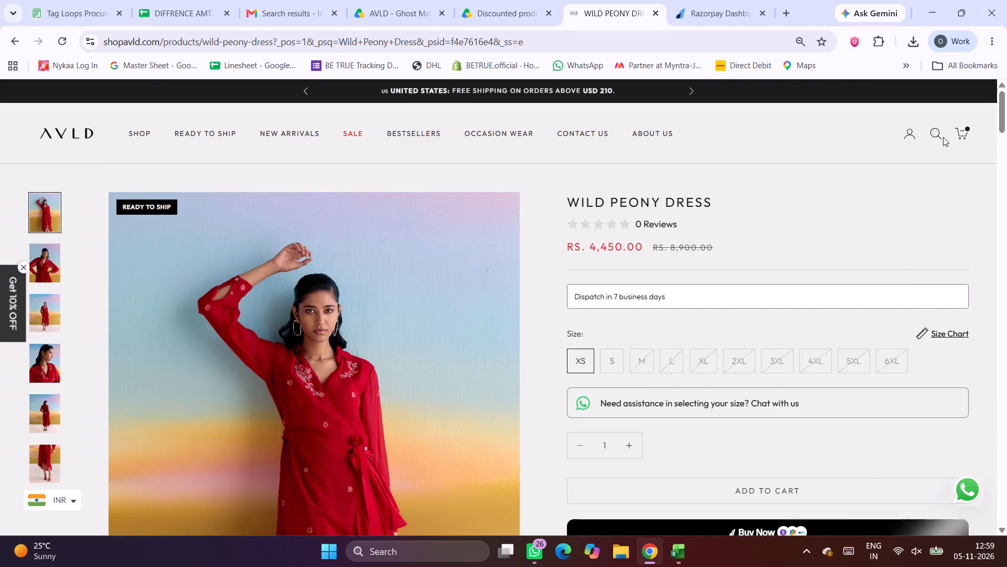
pyautogui.click(943, 137)
pyautogui.click(935, 137)
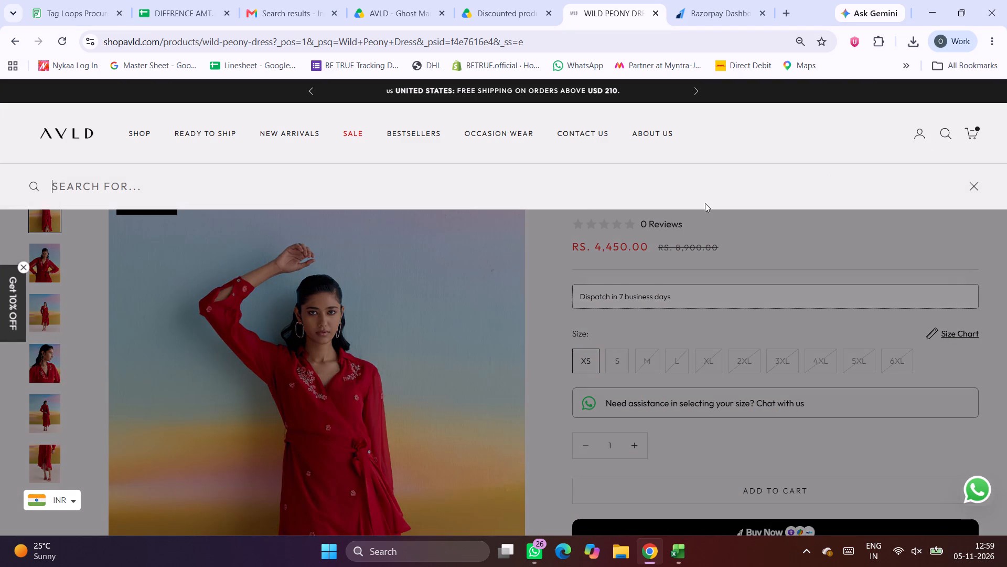
pyautogui.hotkey('ctrl', 'v')
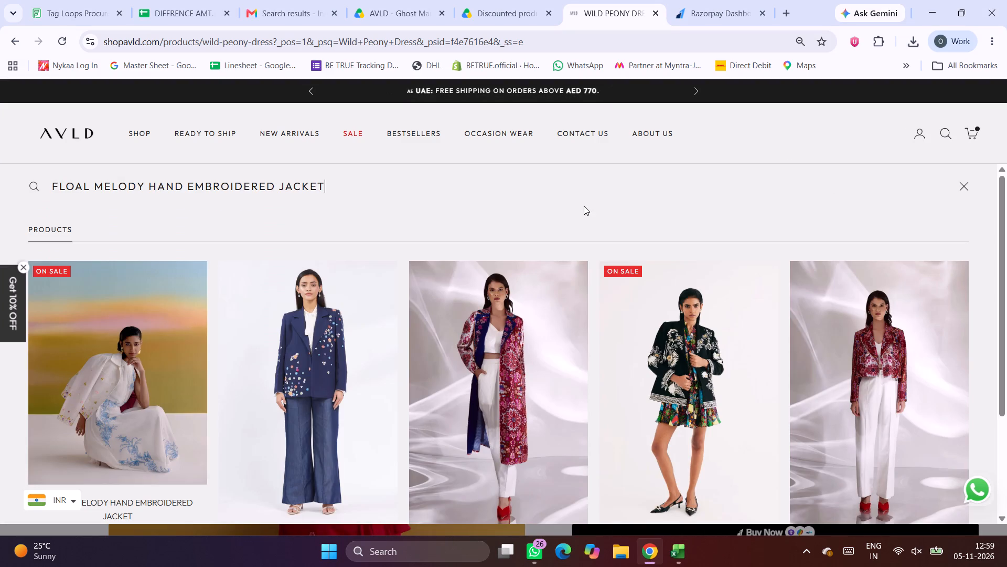
pyautogui.click(156, 372)
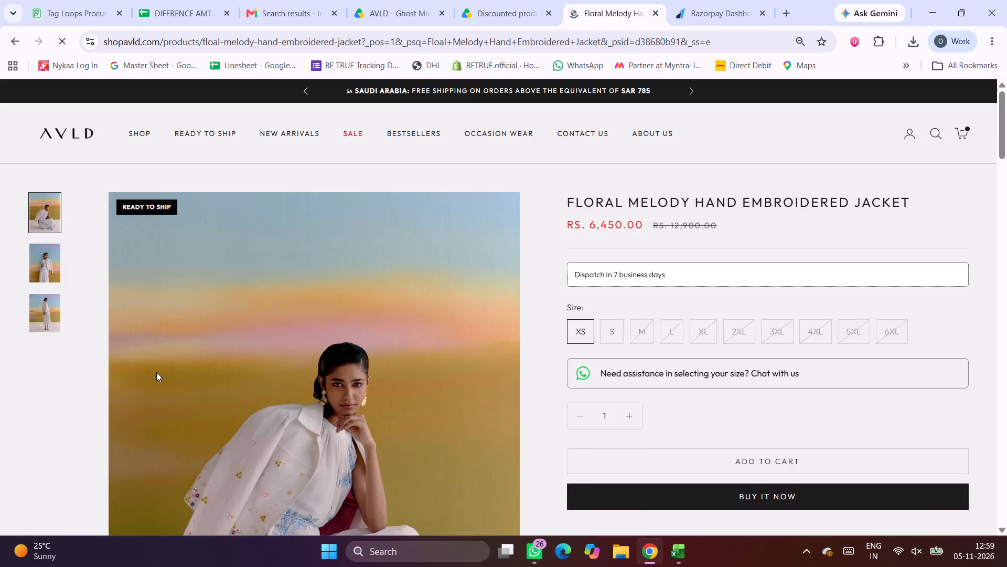
# In the Excel sale list, fill "XS ,S" down from H42 into H43 for the Floal Melody Hand Embroidered Jacket and save the workbook.
pyautogui.hotkey('alt', 'Tab')
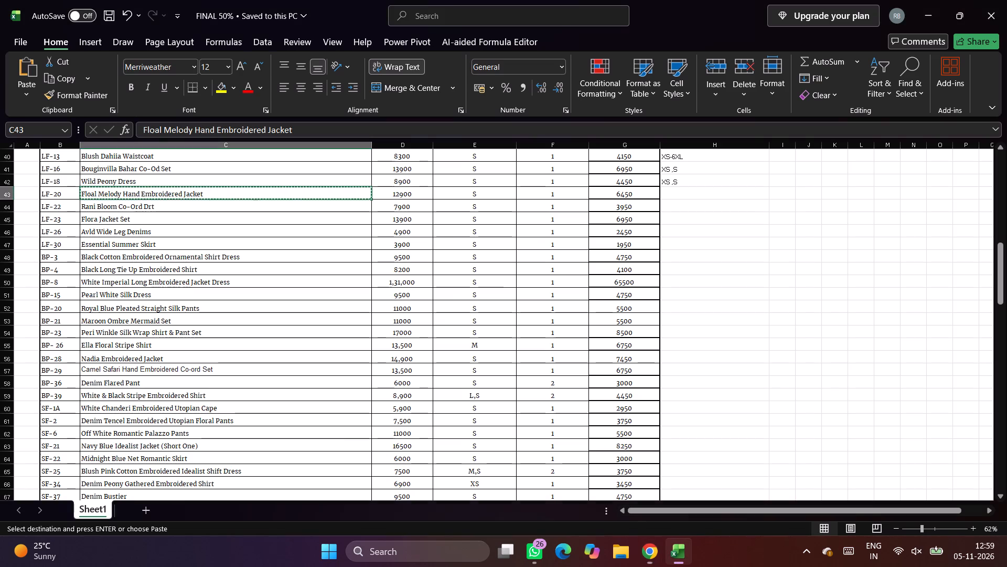
pyautogui.click(693, 190)
pyautogui.hotkey('ctrl', 'd')
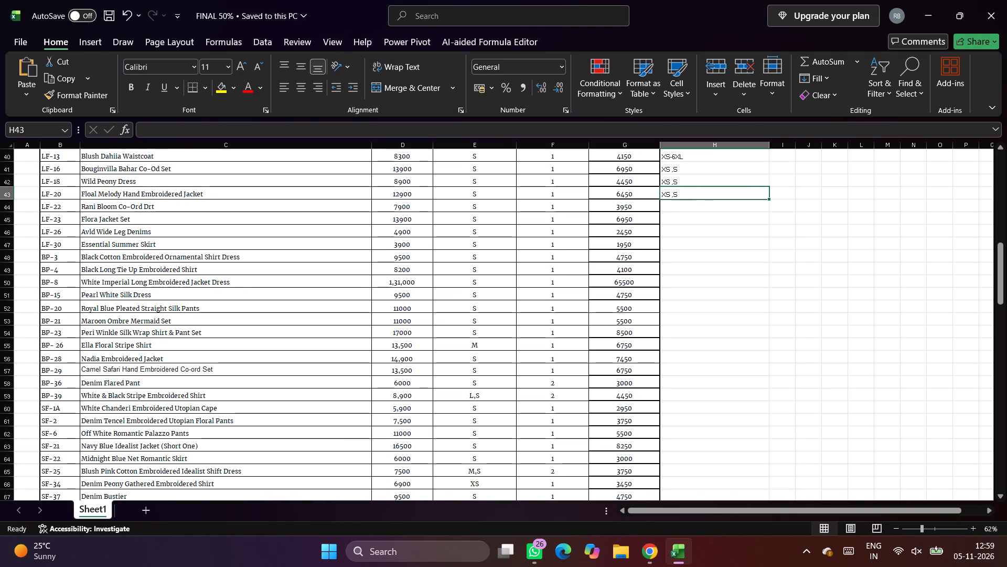
pyautogui.hotkey('ctrl', 's')
# Copy the Rani Bloom Co-Ord Drt name from C44, search the AVLD shop in Chrome and open the Rani Bloom Co-ord Set page.
pyautogui.scroll(-3, 703, 275)
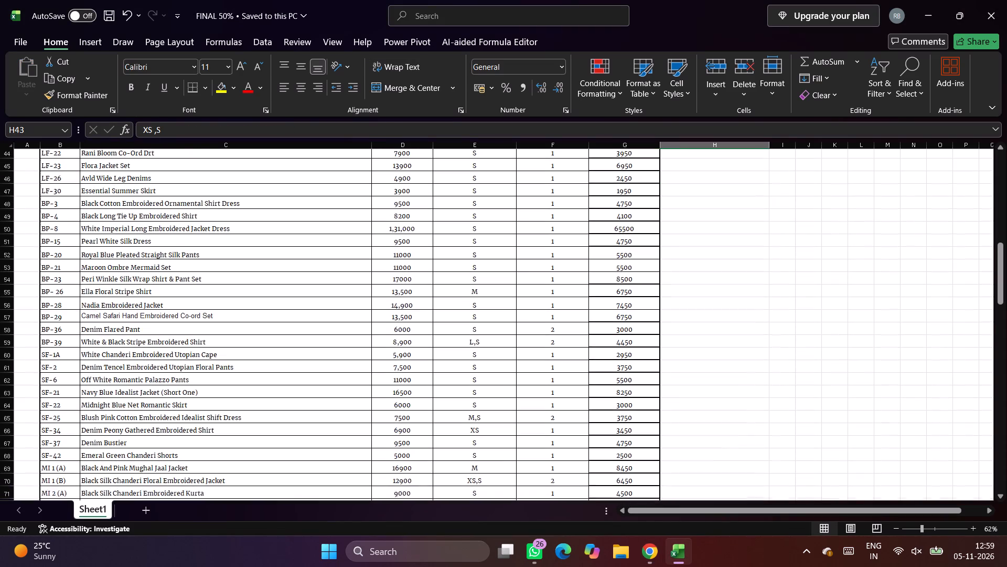
pyautogui.scroll(-9, 703, 275)
pyautogui.scroll(1, 703, 275)
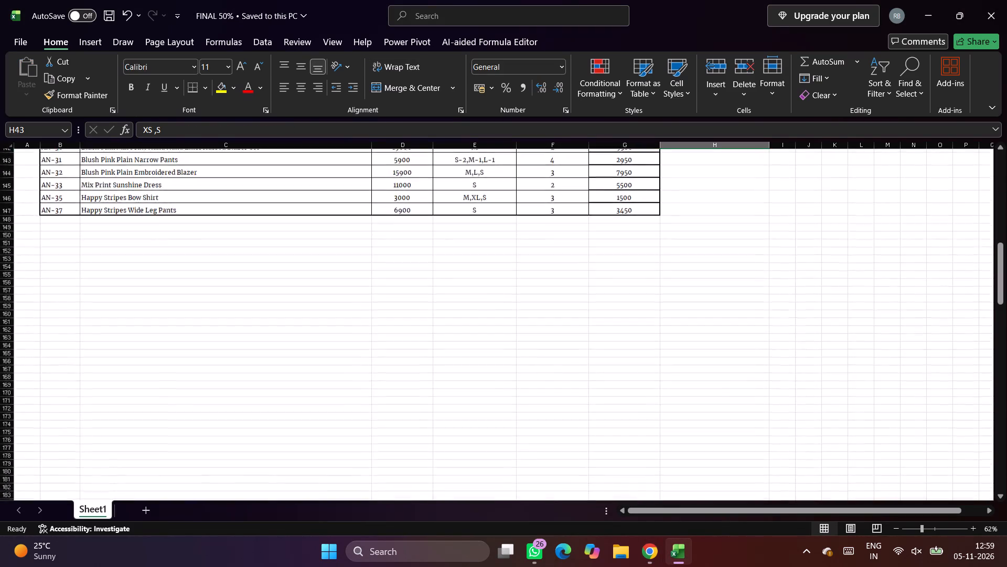
pyautogui.scroll(6, 703, 275)
pyautogui.scroll(-6, 703, 275)
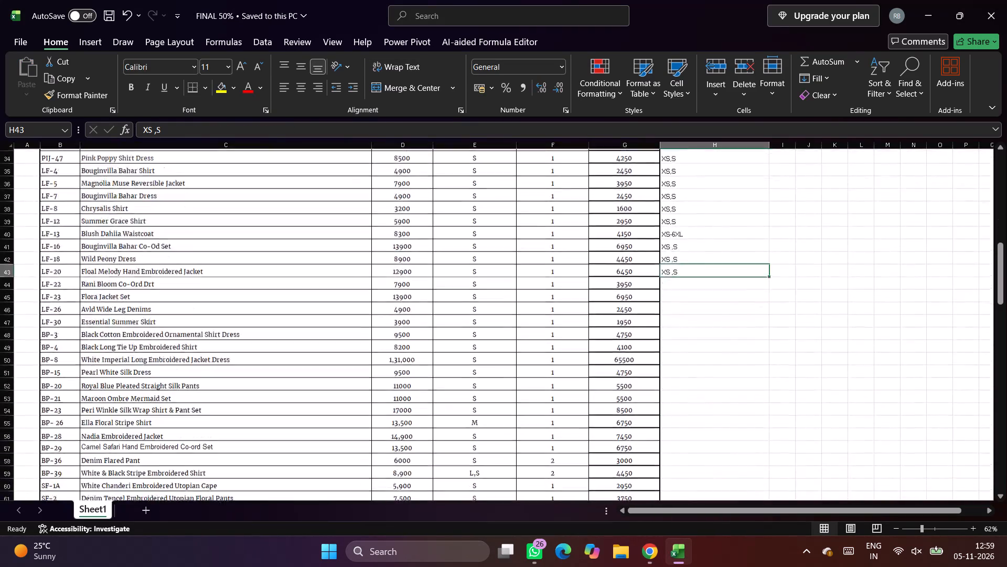
pyautogui.scroll(-1, 703, 275)
pyautogui.scroll(-1, 611, 196)
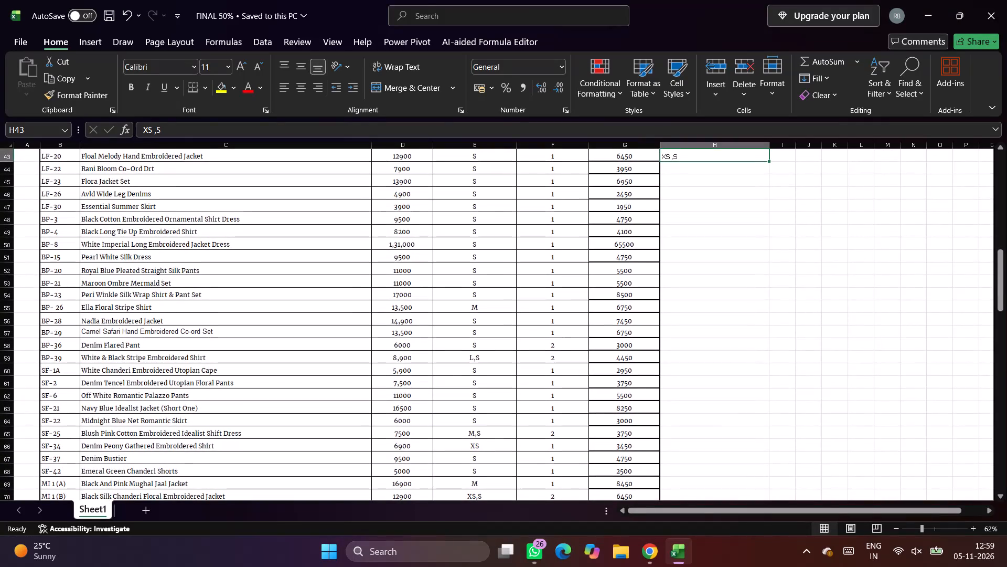
pyautogui.click(105, 170)
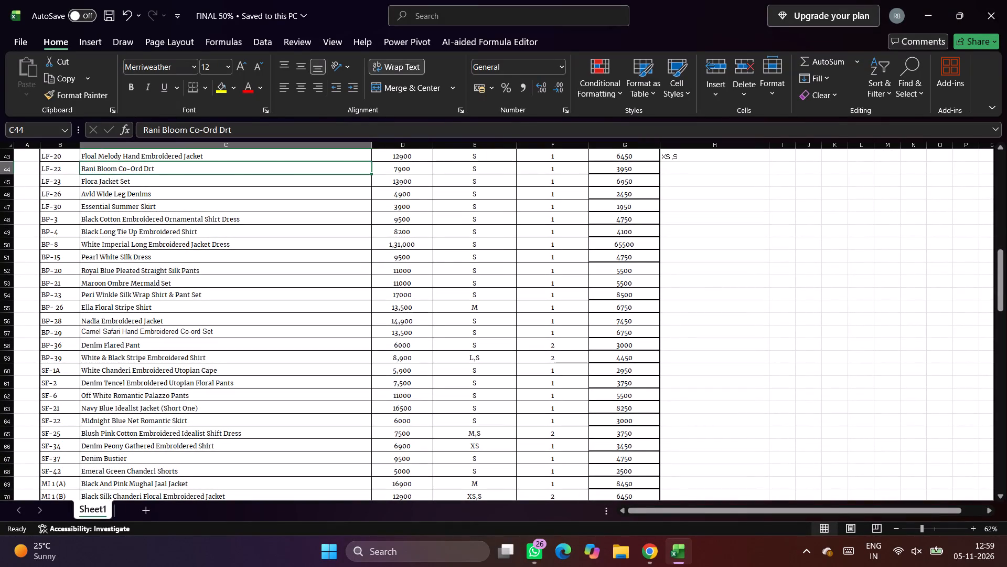
pyautogui.hotkey('ctrl', 'c')
pyautogui.hotkey('alt', 'Tab')
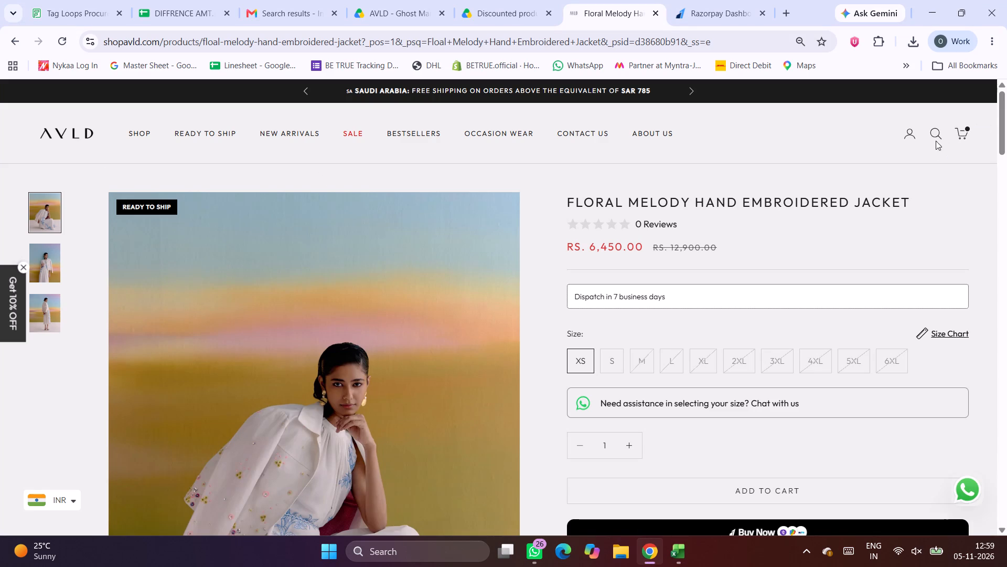
pyautogui.click(936, 136)
pyautogui.hotkey('ctrl', 'v')
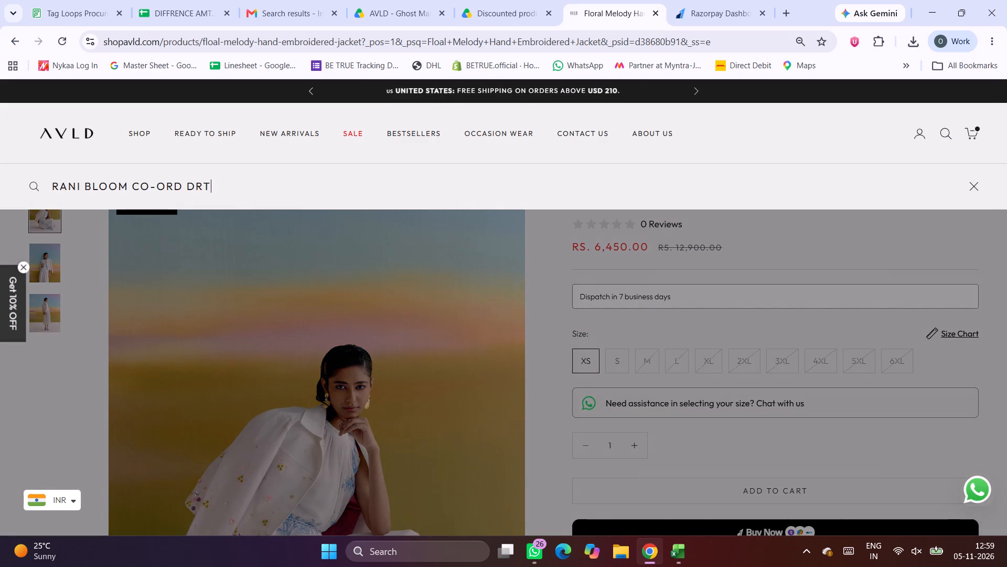
pyautogui.click(127, 430)
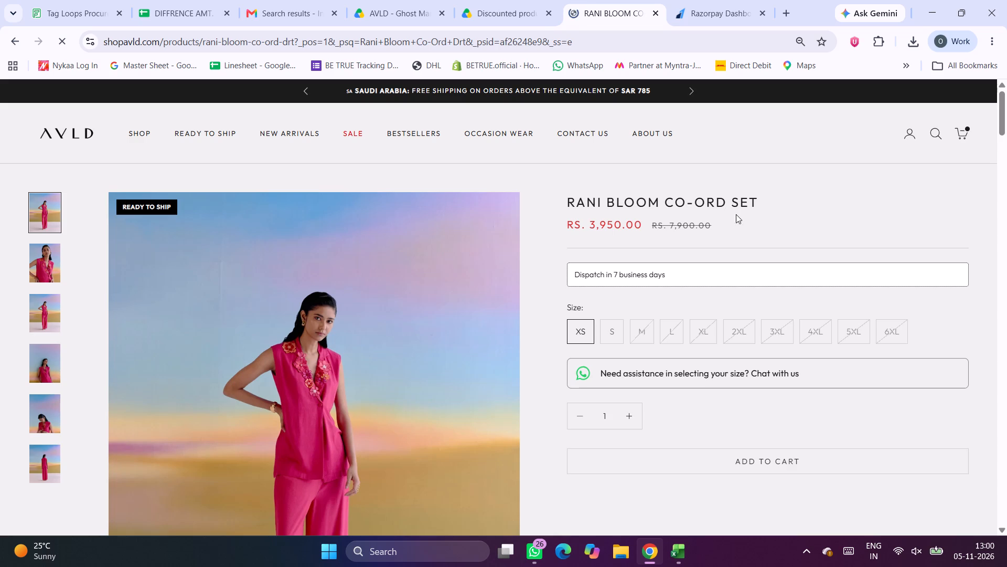
# In the Excel sale list, fill "XS ,S" down from H43 into H44 for the Rani Bloom Co-Ord Drt and save the workbook.
pyautogui.hotkey('alt', 'Tab')
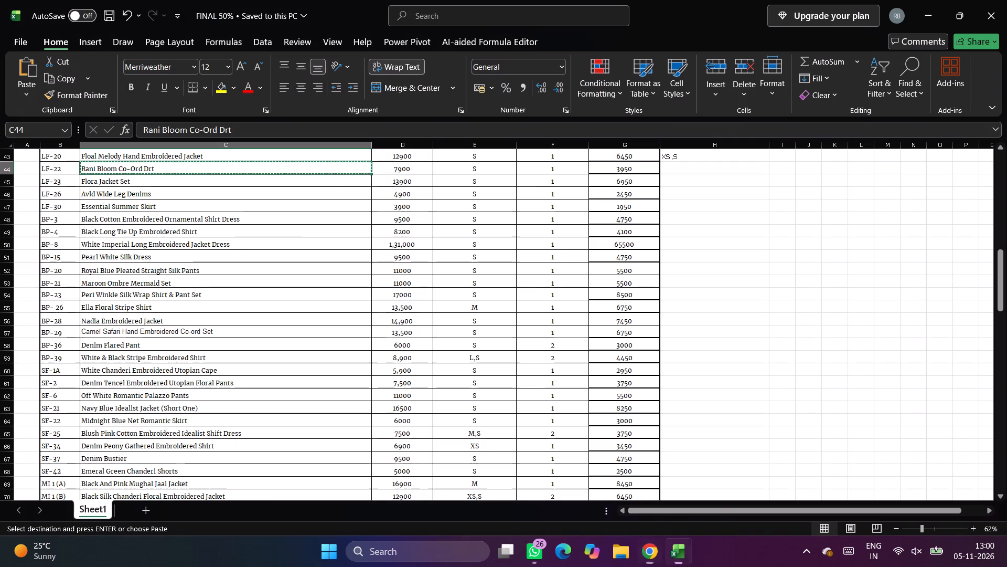
pyautogui.click(692, 171)
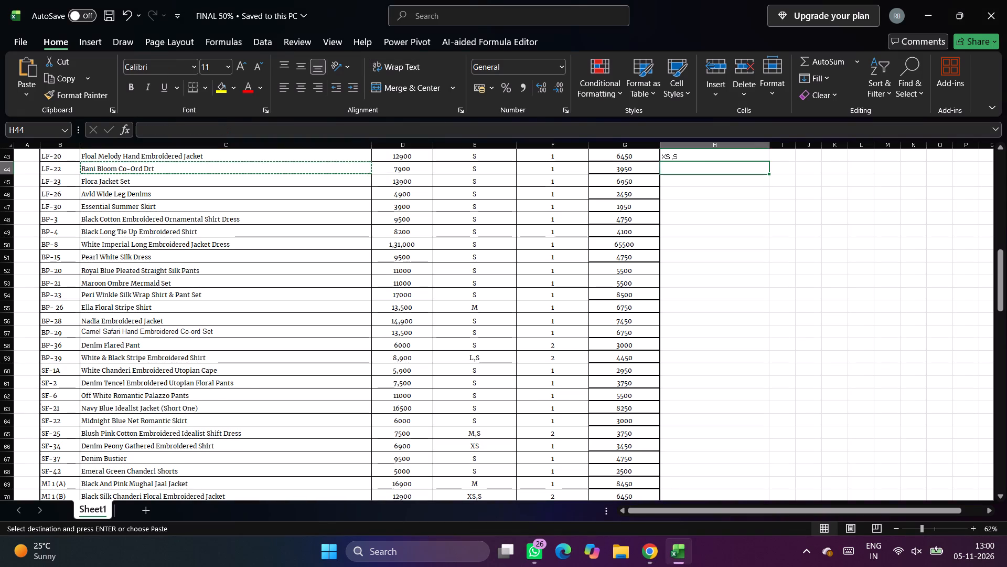
pyautogui.hotkey('ctrl', 'd')
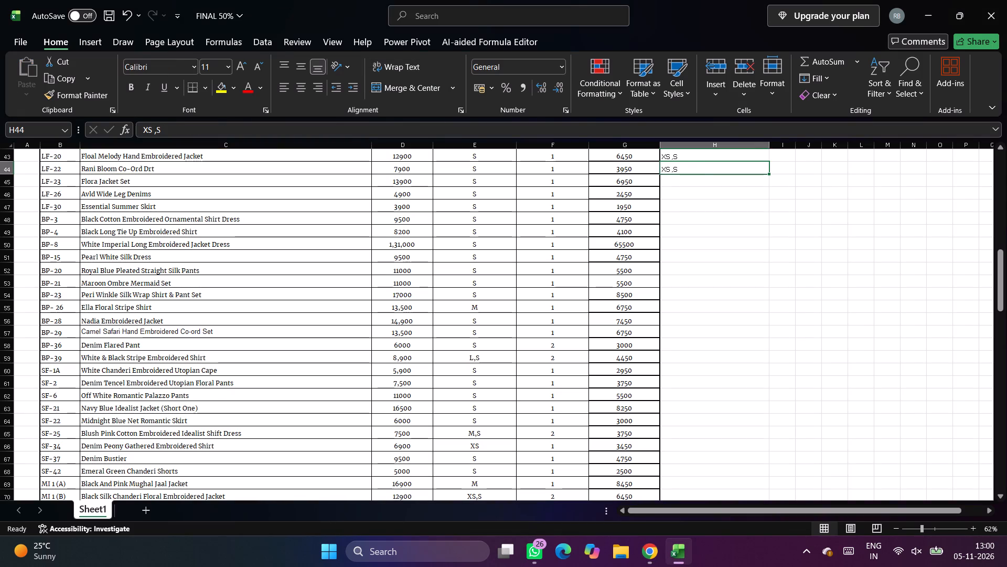
pyautogui.click(677, 187)
pyautogui.click(666, 180)
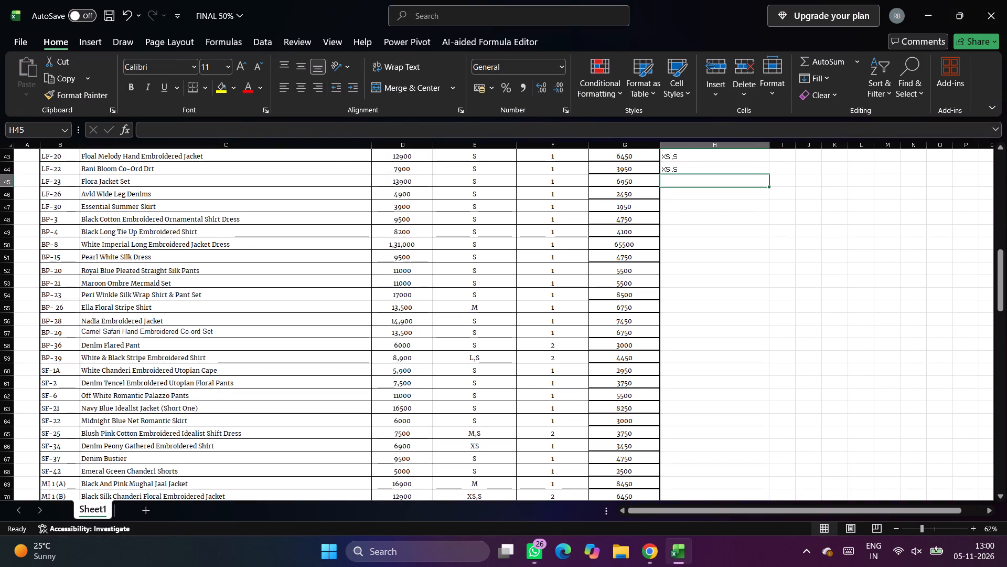
pyautogui.hotkey('ctrl', 's')
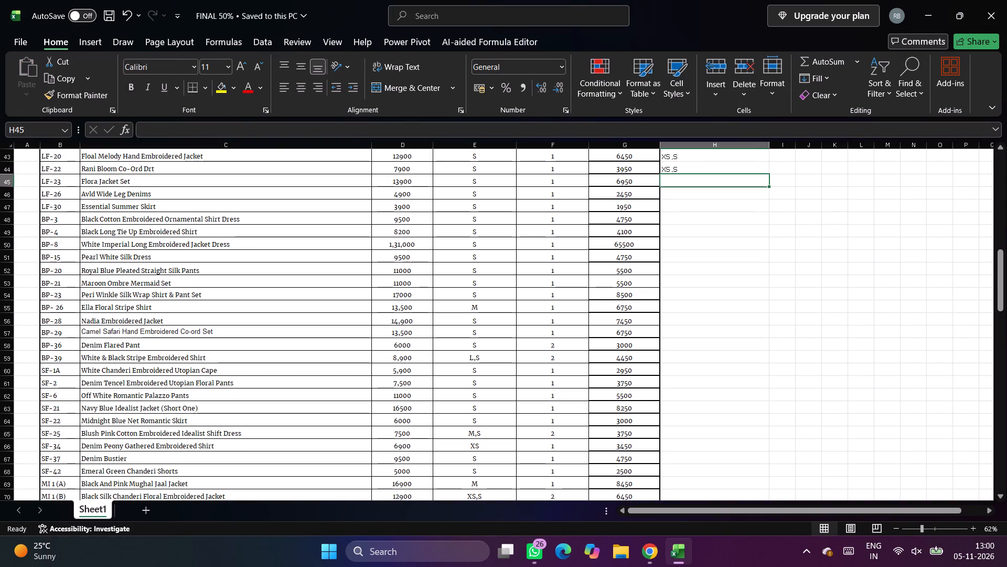
# Copy the Flora Jacket Set name from C45, search the AVLD shop in Chrome and open the Flora Jacket Set page.
pyautogui.click(107, 180)
pyautogui.hotkey('ctrl', 'c')
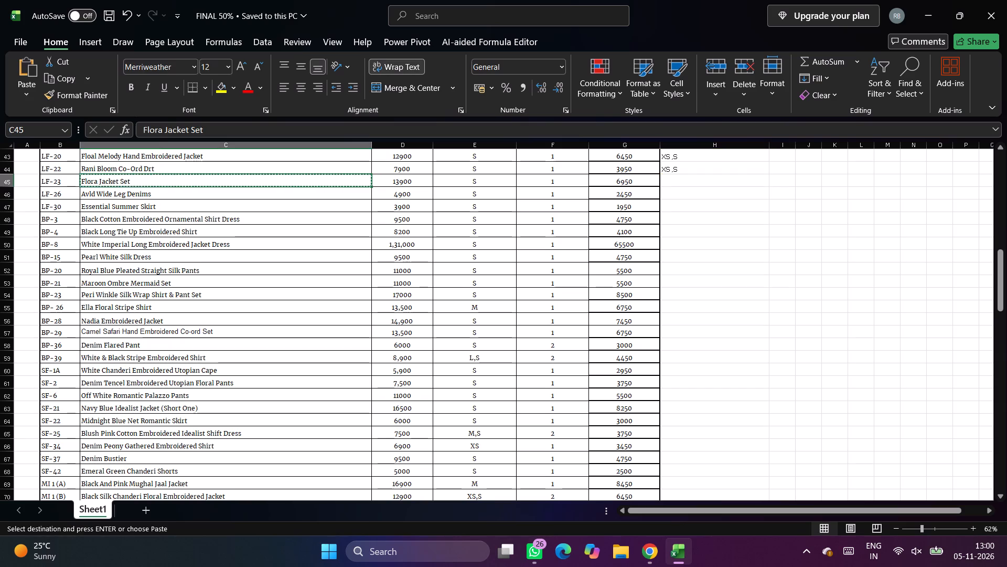
pyautogui.hotkey('alt', 'Tab')
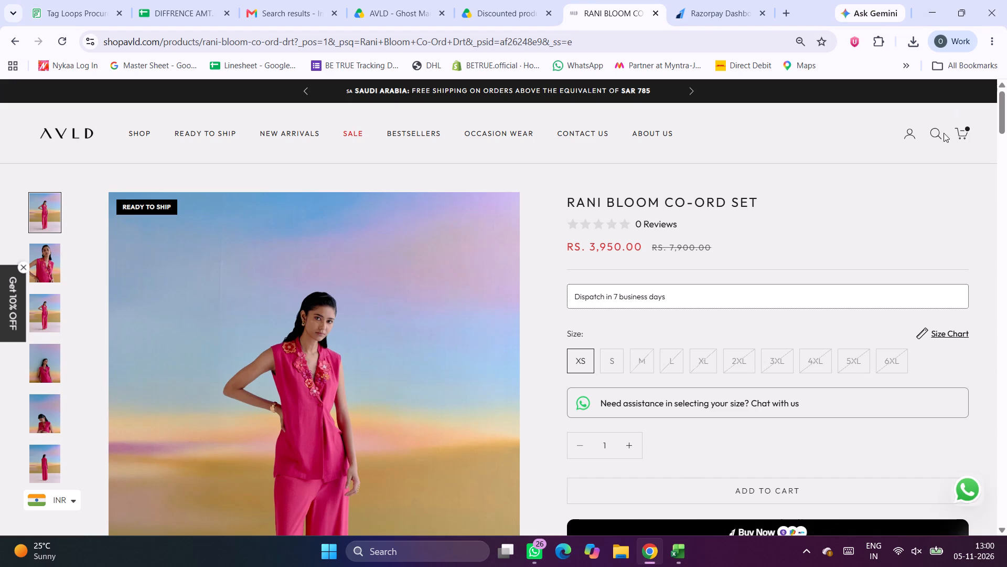
pyautogui.click(934, 133)
pyautogui.hotkey('ctrl', 'v')
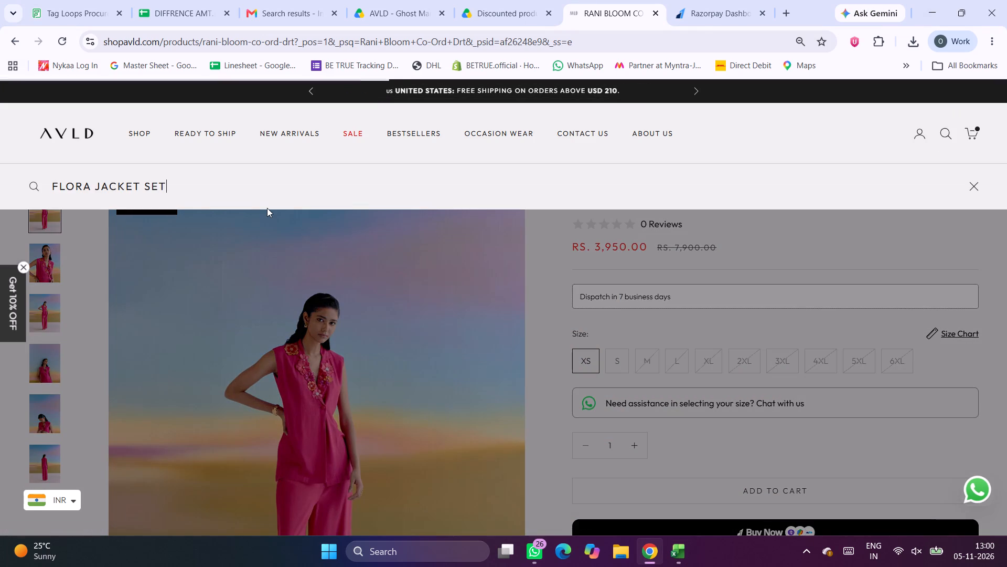
pyautogui.click(122, 365)
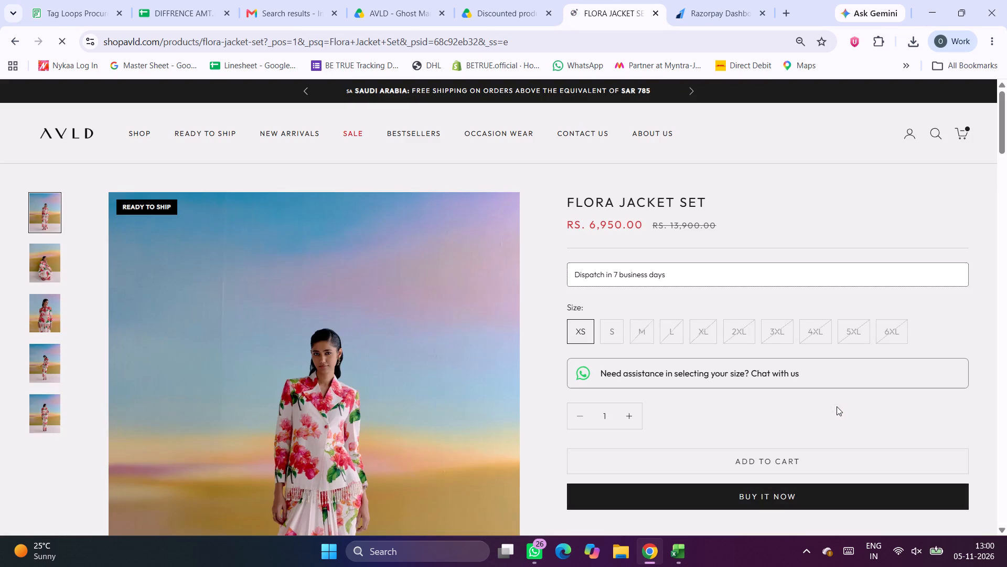
# In the Excel sale list, fill "XS ,S" down from H44 into H45 for the Flora Jacket Set and save the workbook.
pyautogui.hotkey('alt', 'Tab')
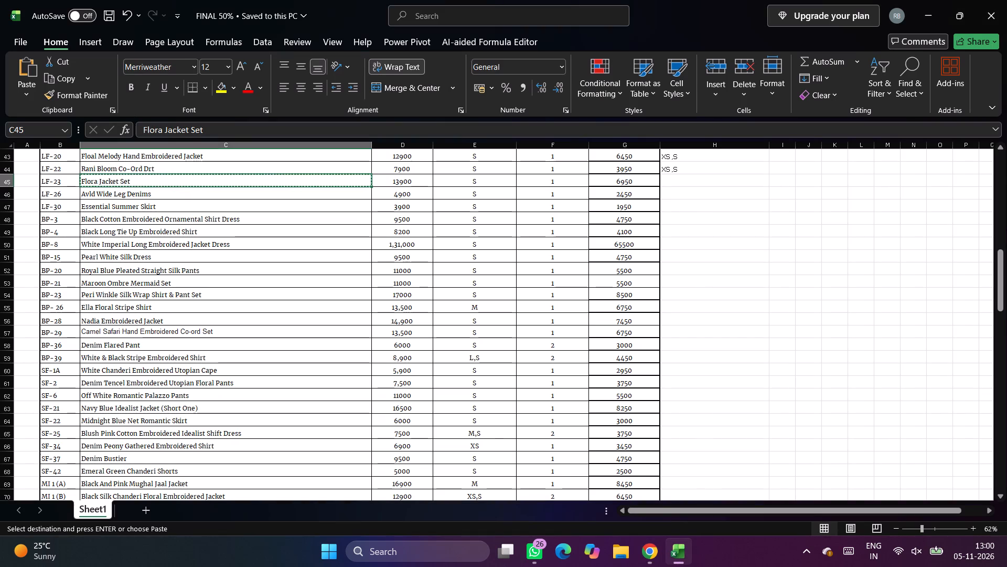
pyautogui.click(695, 180)
pyautogui.hotkey('ctrl', 'd')
pyautogui.hotkey('ctrl', 's')
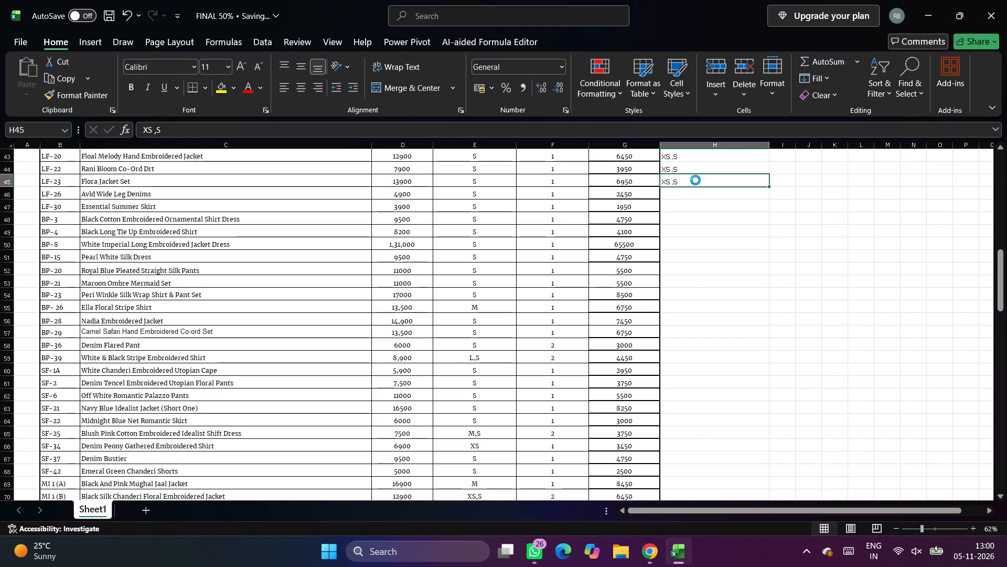